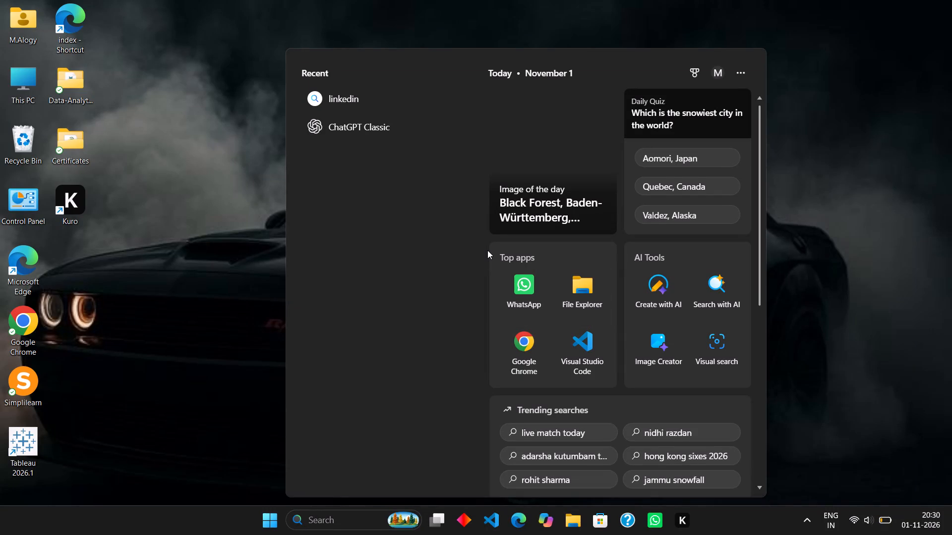
# Find the Word app through the Windows search and launch it.
pyautogui.write('word')
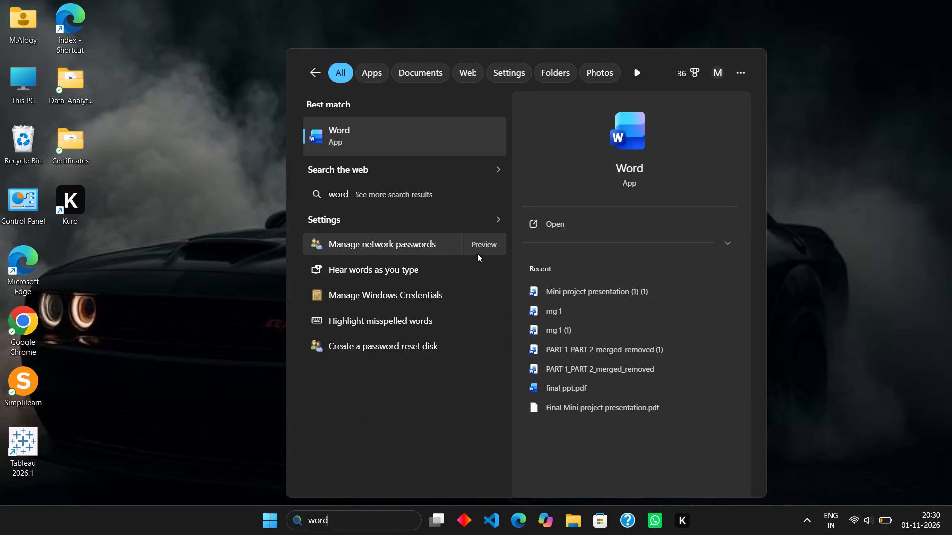
pyautogui.click(373, 136)
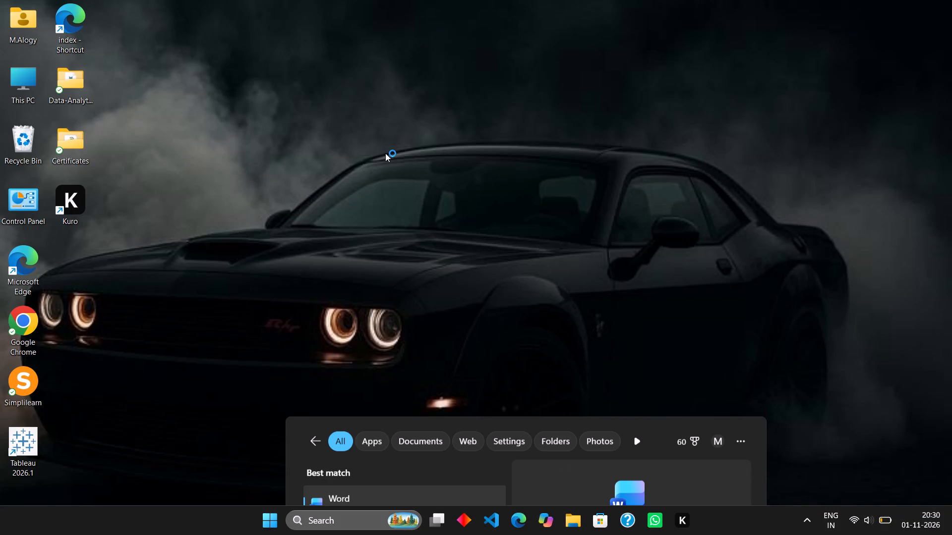
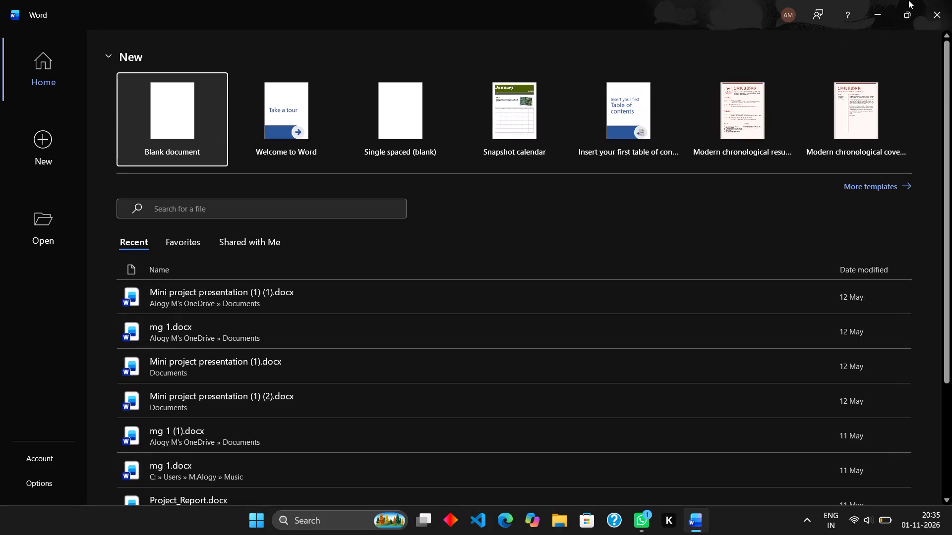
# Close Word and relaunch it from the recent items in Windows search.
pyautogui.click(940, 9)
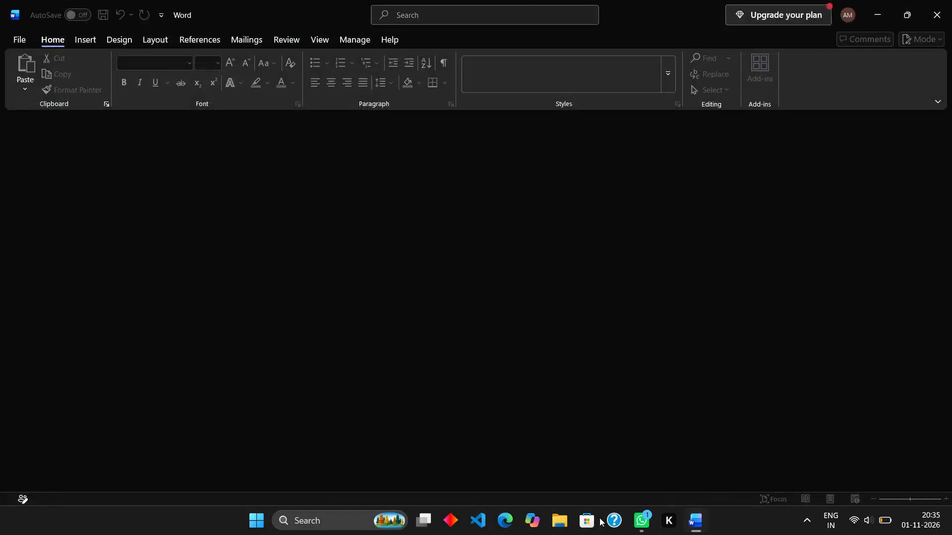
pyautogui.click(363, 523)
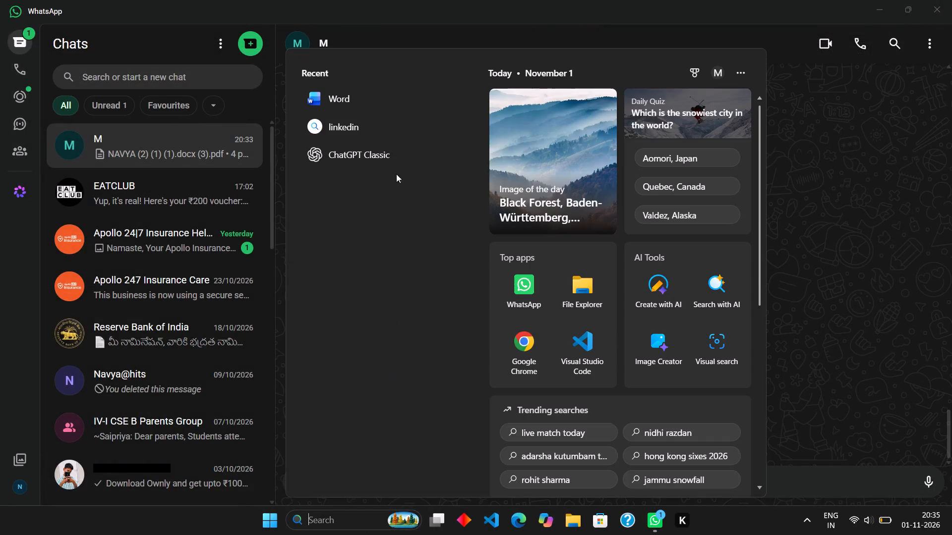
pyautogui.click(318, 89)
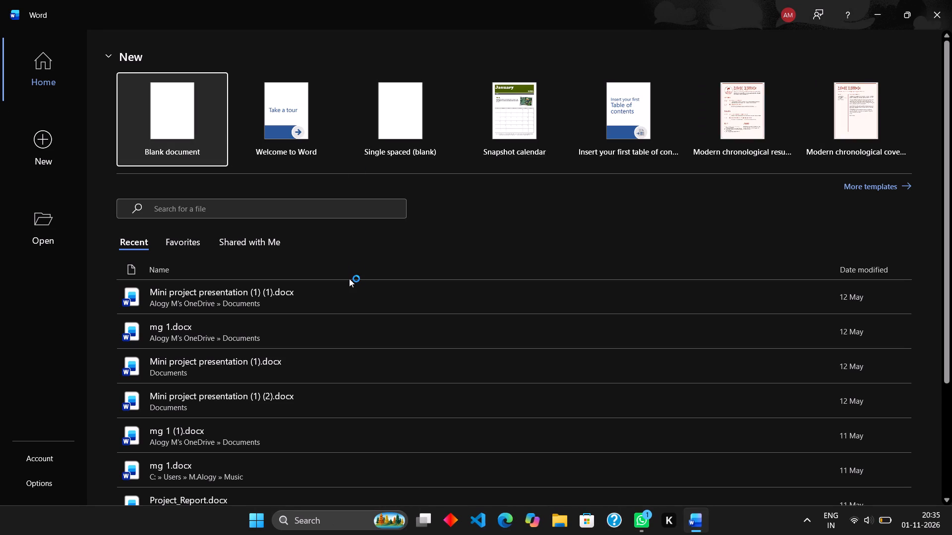
# Go to the options for opening an existing document and choose This PC as the location.
pyautogui.scroll(-2, 348, 288)
pyautogui.scroll(6, 348, 288)
pyautogui.click(47, 237)
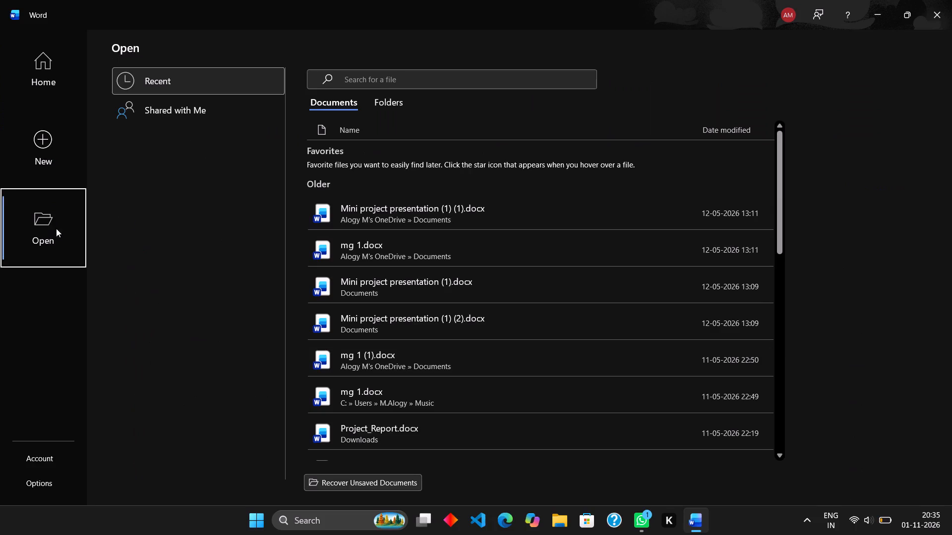
pyautogui.click(200, 216)
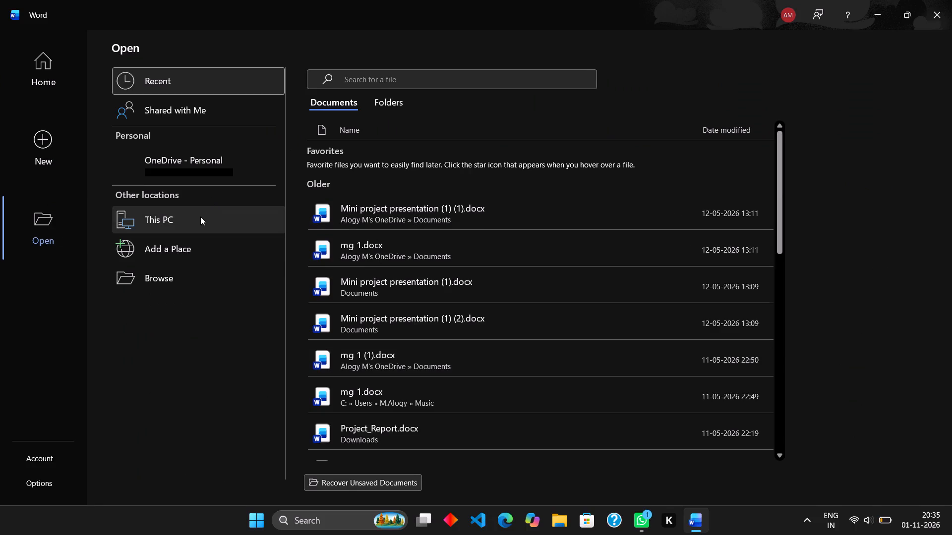
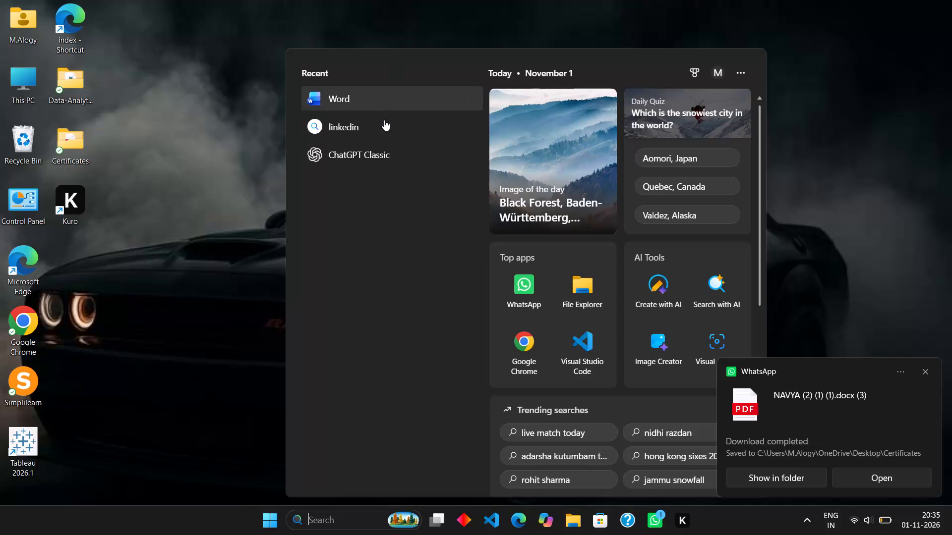
# Launch Word from the recent searches.
pyautogui.click(384, 100)
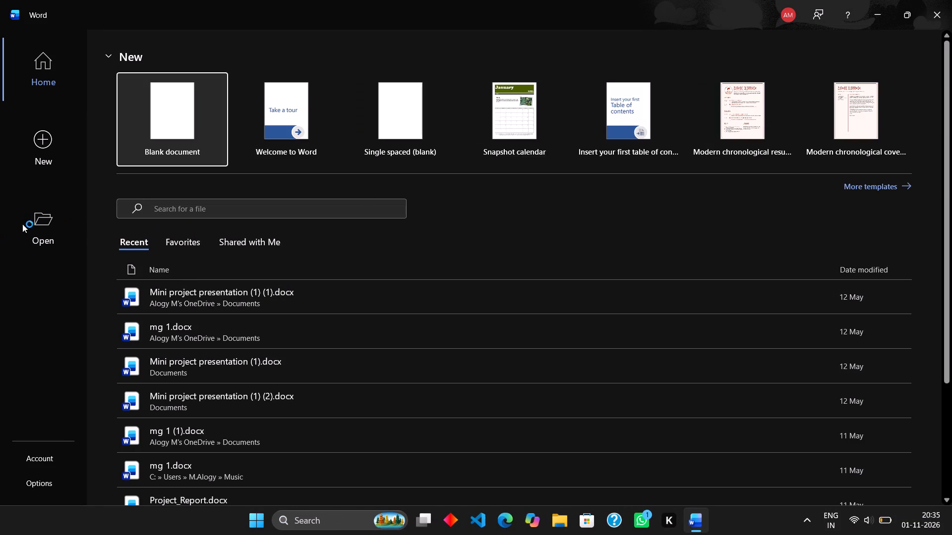
# Browse this PC's Documents folder for a file to open and search it for "navya".
pyautogui.click(50, 218)
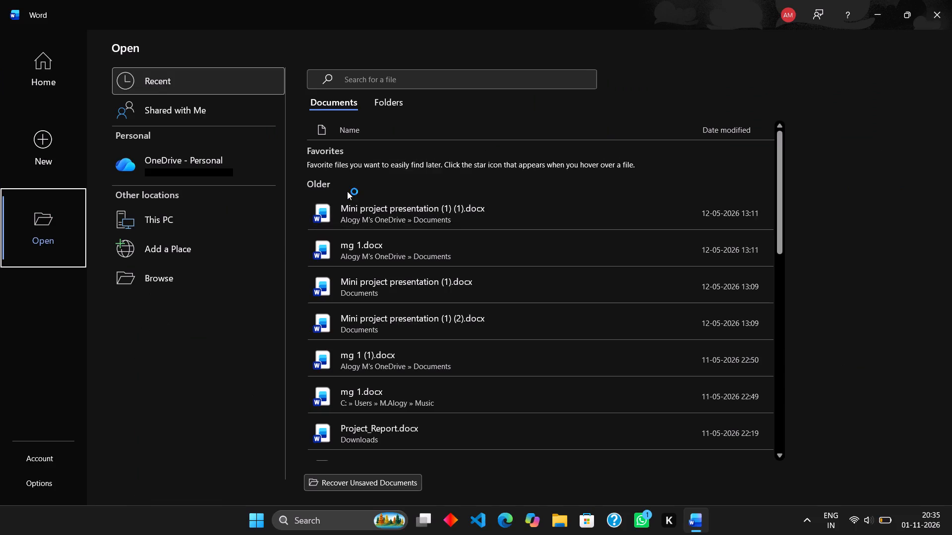
pyautogui.click(224, 196)
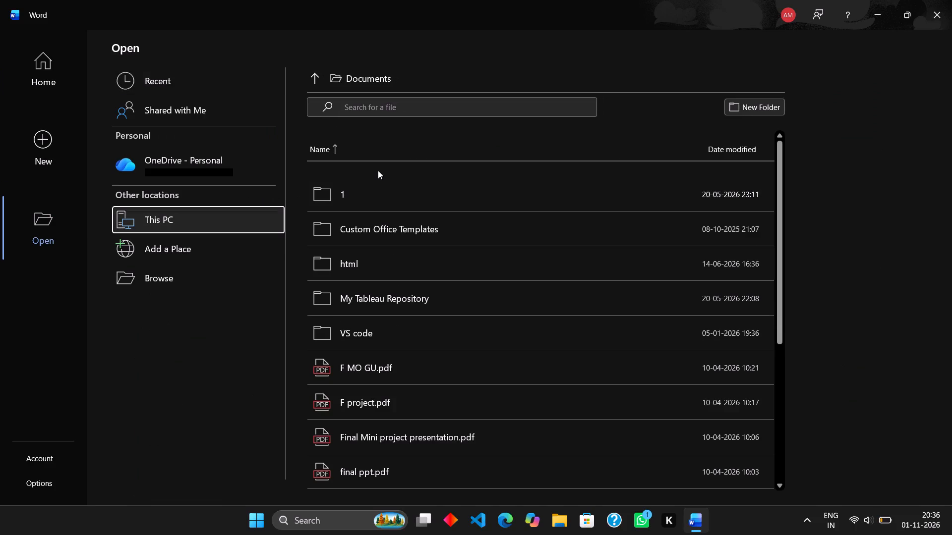
pyautogui.click(699, 152)
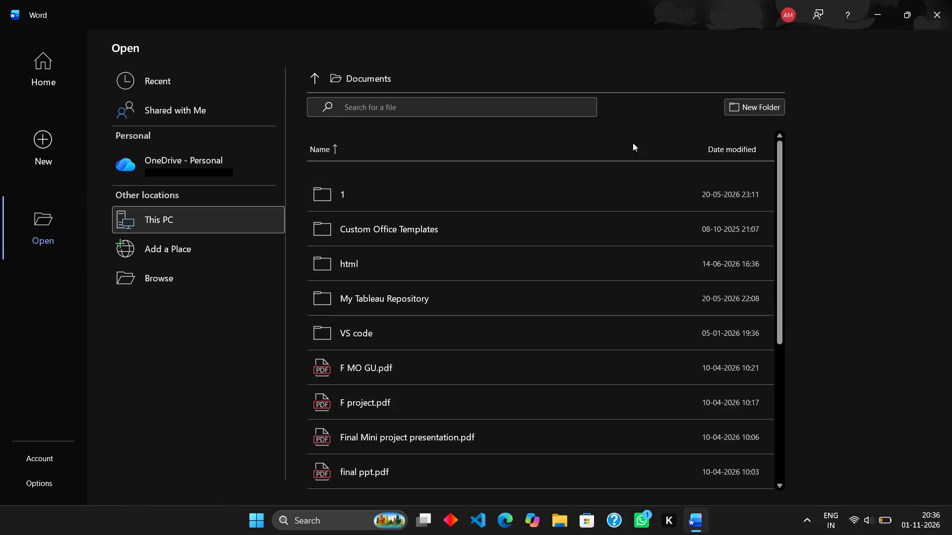
pyautogui.click(432, 94)
pyautogui.click(427, 107)
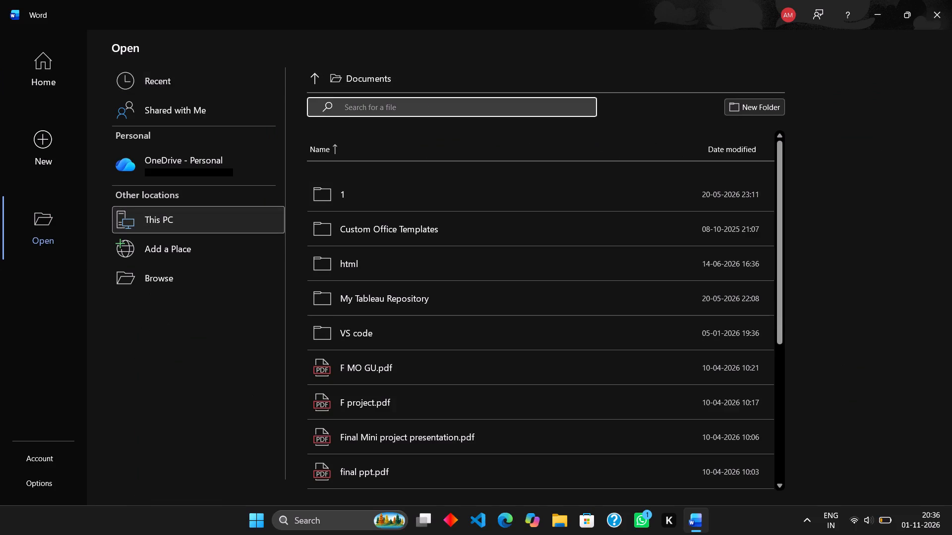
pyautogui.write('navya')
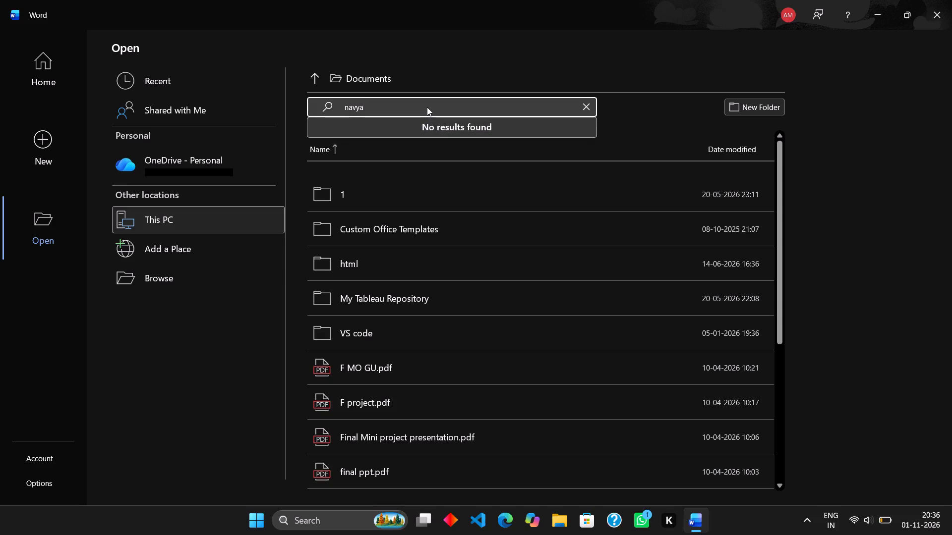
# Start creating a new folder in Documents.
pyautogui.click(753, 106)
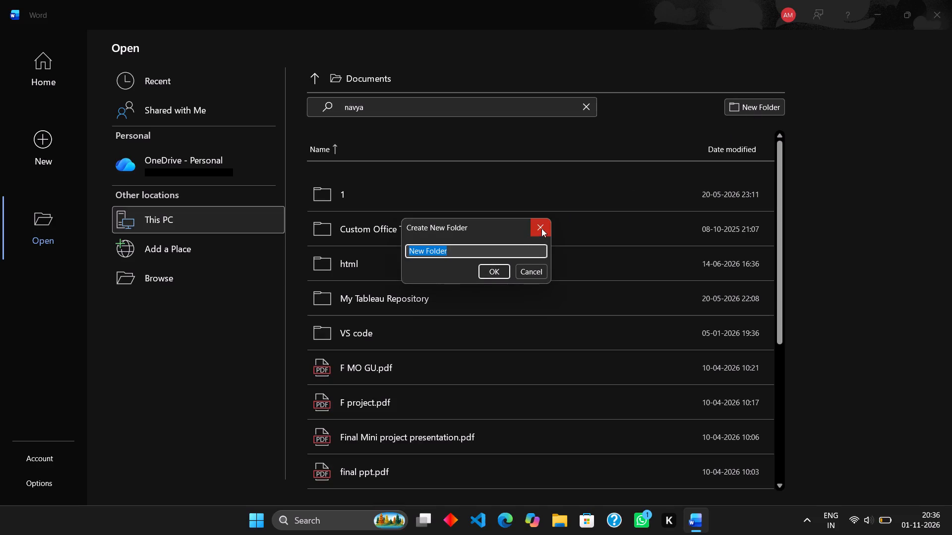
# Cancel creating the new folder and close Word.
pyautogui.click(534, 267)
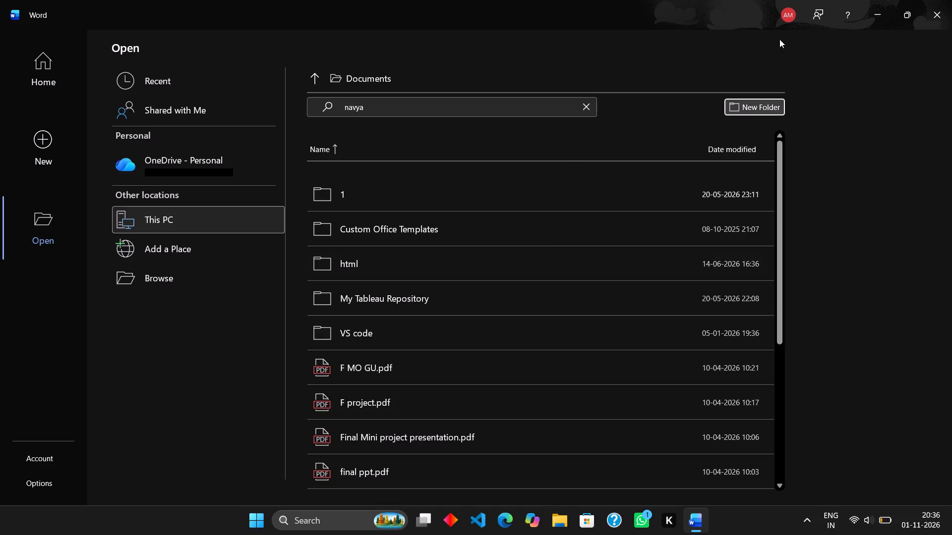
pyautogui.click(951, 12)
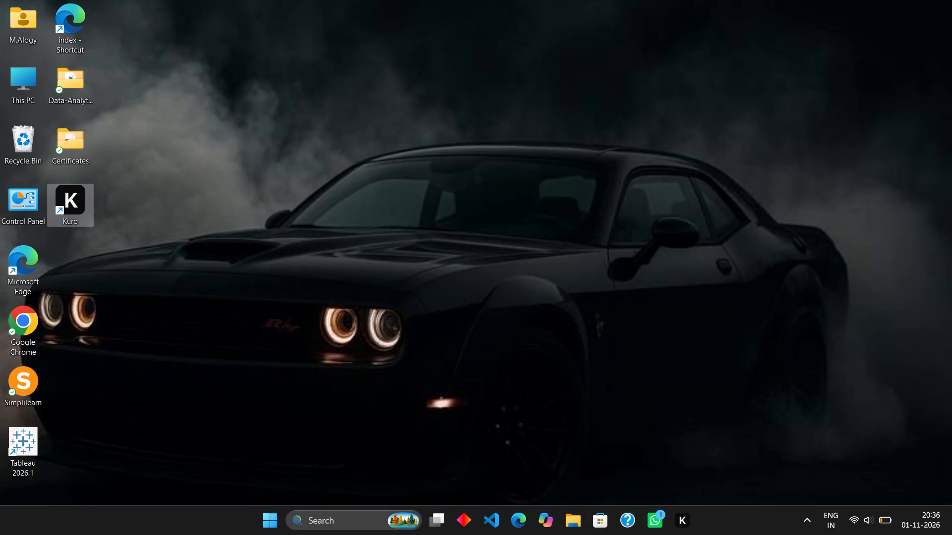
# Open the recent file NAVYA (2) (1) (1).docx (3).pdf from File Explorer, check it in the browser viewer, and close the browser.
pyautogui.click(574, 516)
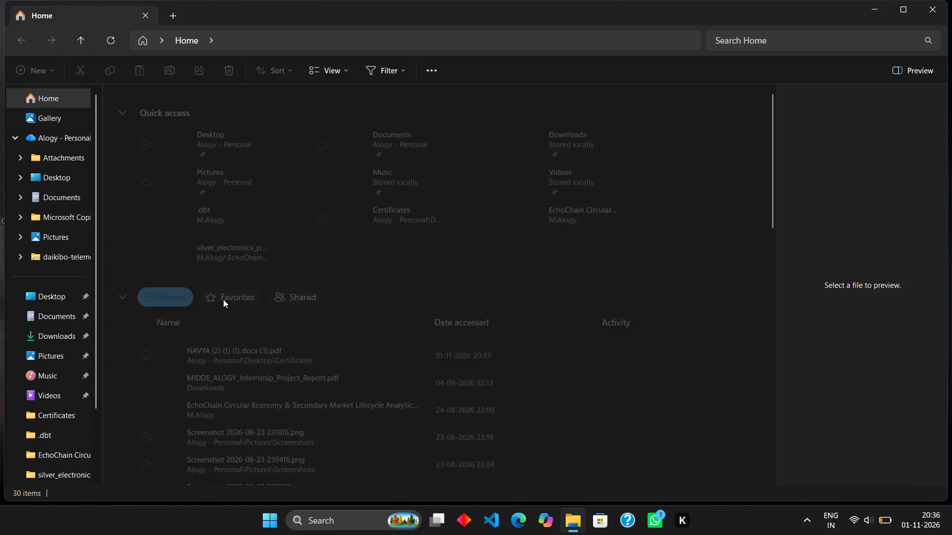
pyautogui.doubleClick(228, 339)
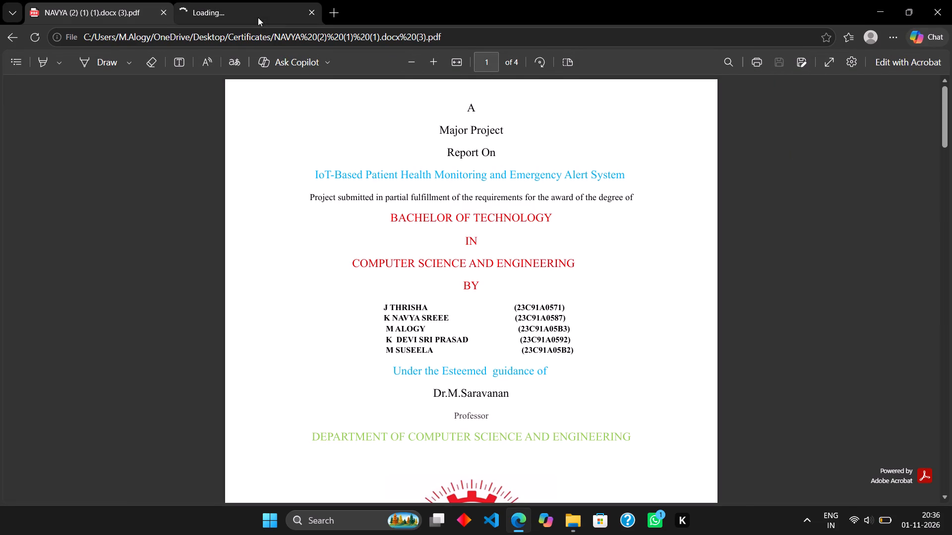
pyautogui.click(313, 9)
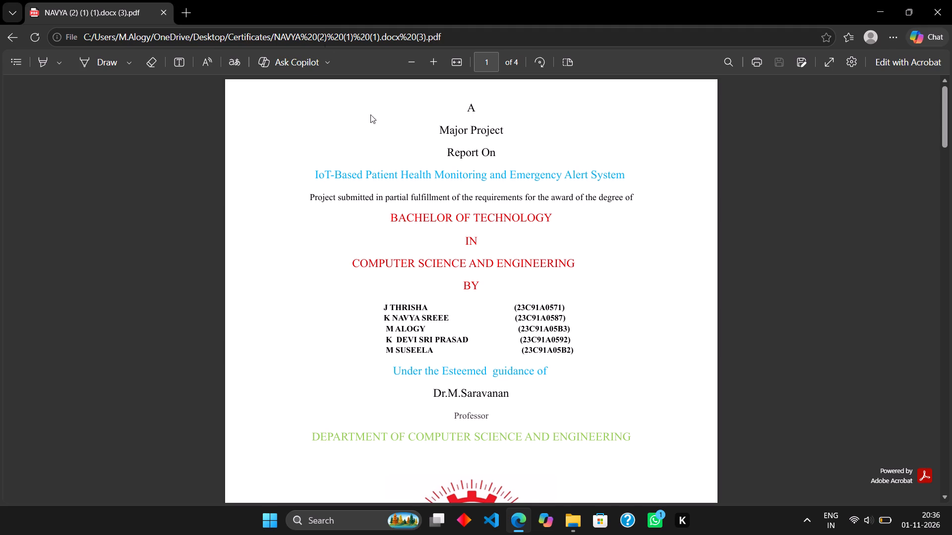
pyautogui.click(849, 67)
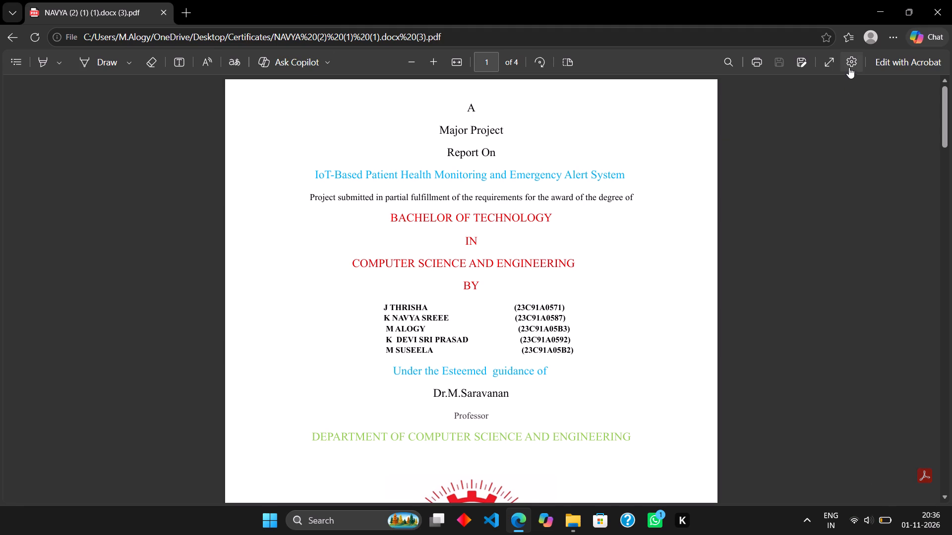
pyautogui.click(775, 215)
pyautogui.click(938, 10)
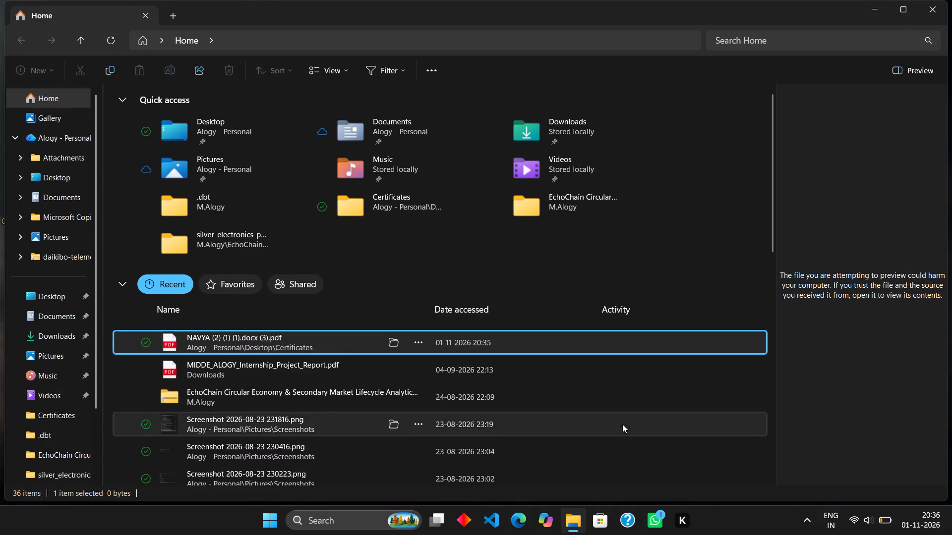
# Open the file NAVYA (2) (1) (1).docx (3).pdf in Word from File Explorer's recent files.
pyautogui.rightClick(379, 338)
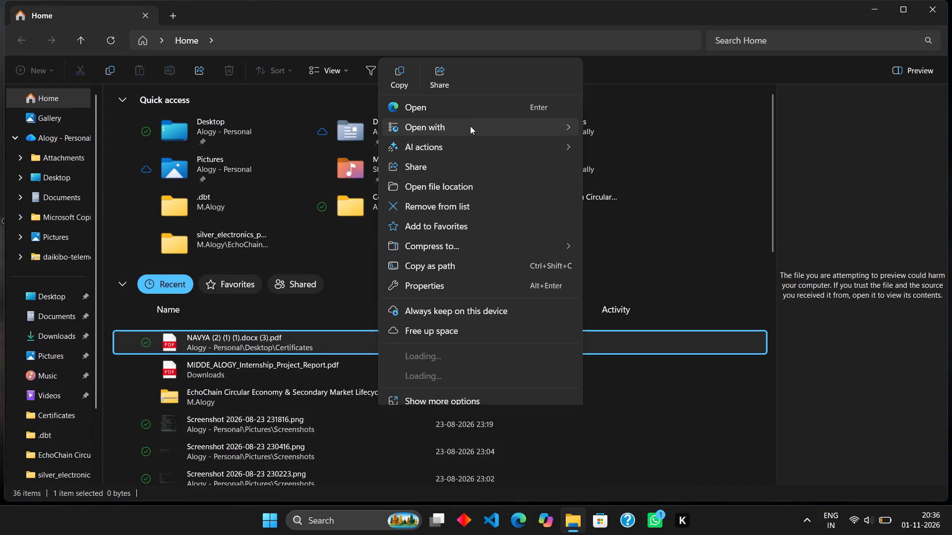
pyautogui.click(608, 170)
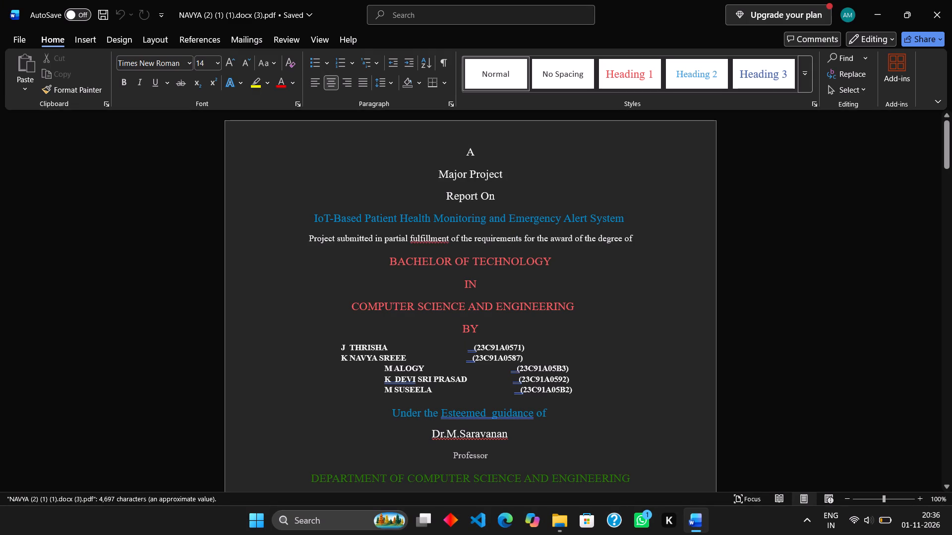
# Remove the extra leading spaces before the third student's name on the title page, aligning it with the two names above.
pyautogui.scroll(-1, 517, 202)
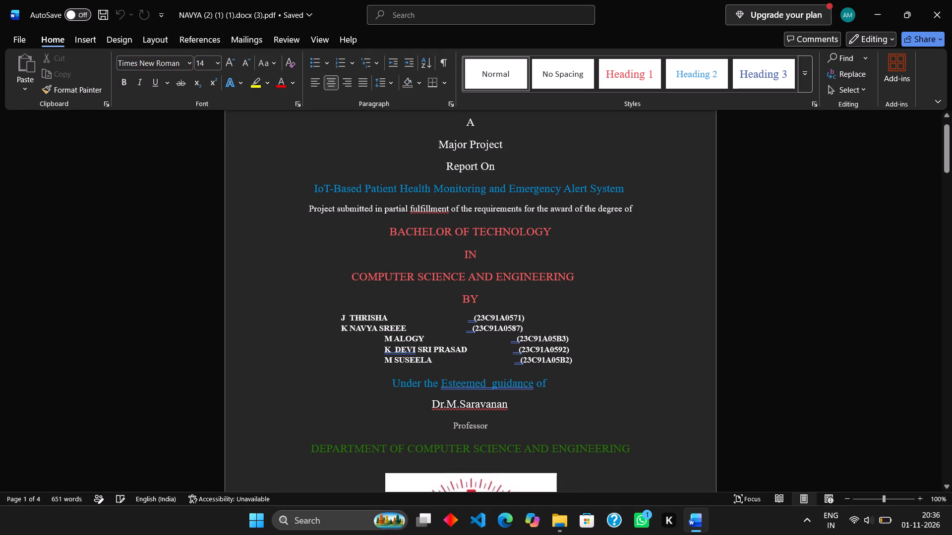
pyautogui.click(383, 337)
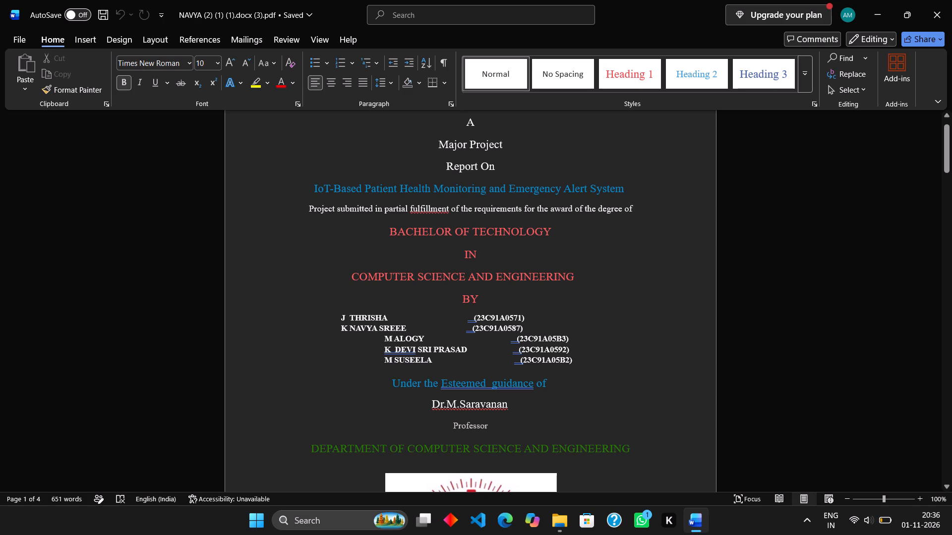
pyautogui.click(383, 337)
pyautogui.press('BackSpace')
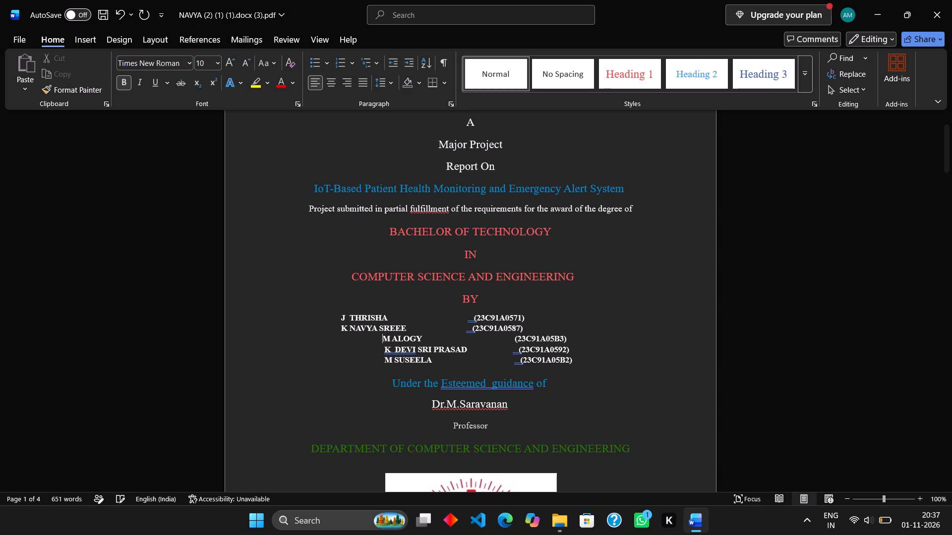
pyautogui.press('BackSpace')
pyautogui.press('BackSpace')
pyautogui.press('BackSpace')
pyautogui.press('BackSpace')
pyautogui.press('BackSpace')
pyautogui.press('BackSpace')
pyautogui.press('BackSpace')
pyautogui.press('BackSpace')
pyautogui.press('BackSpace')
pyautogui.press('BackSpace')
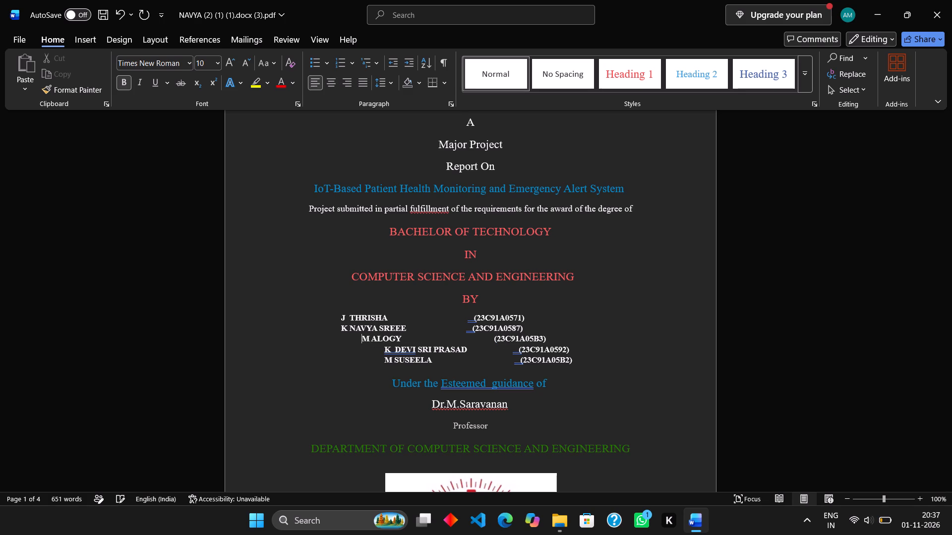
pyautogui.press('BackSpace')
pyautogui.press('BackSpace')
pyautogui.press('BackSpace')
pyautogui.press('BackSpace')
pyautogui.press('BackSpace')
pyautogui.press('BackSpace')
pyautogui.press('BackSpace')
pyautogui.press('BackSpace')
pyautogui.press('BackSpace')
pyautogui.press('BackSpace')
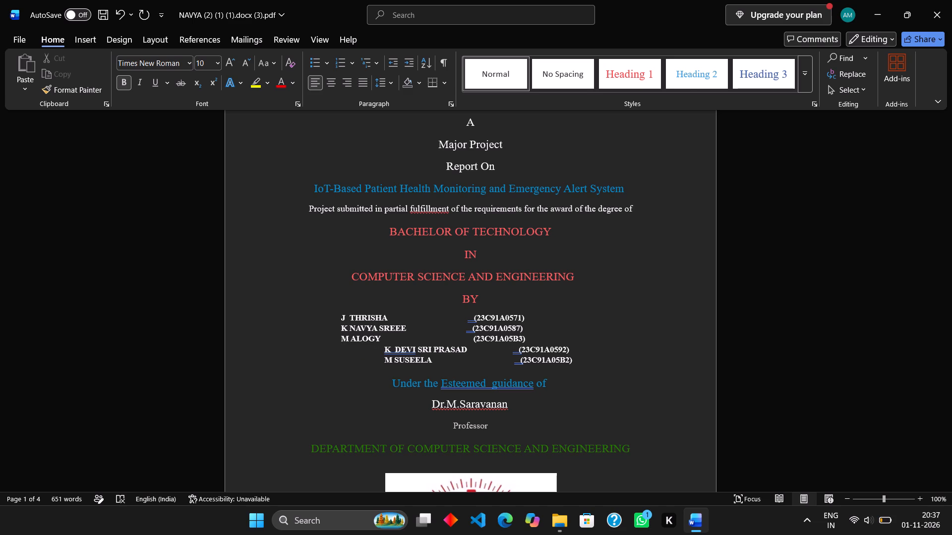
# Delete the indentation before the fourth student's name, bringing the line back to the page margin.
pyautogui.click(381, 347)
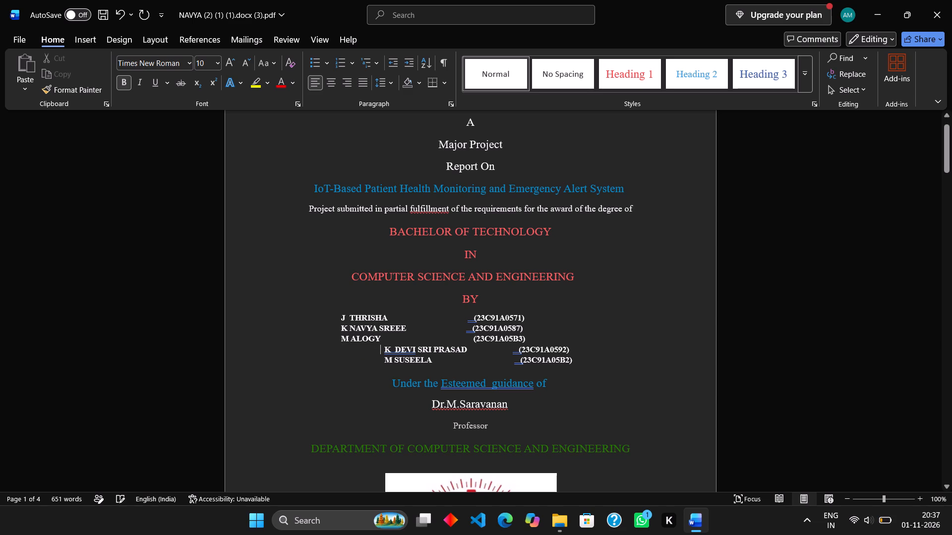
pyautogui.press('BackSpace')
pyautogui.press('BackSpace')
pyautogui.press('BackSpace')
pyautogui.press('BackSpace')
pyautogui.press('BackSpace')
pyautogui.press('BackSpace')
pyautogui.press('BackSpace')
pyautogui.press('BackSpace')
pyautogui.press('BackSpace')
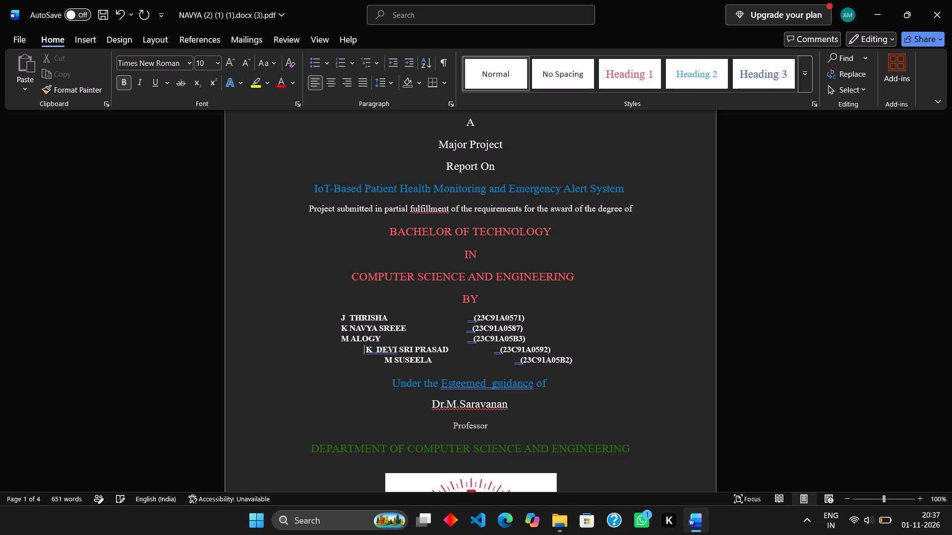
pyautogui.press('BackSpace')
pyautogui.press('BackSpace')
pyautogui.press('BackSpace')
pyautogui.press('BackSpace')
pyautogui.press('BackSpace')
pyautogui.press('BackSpace')
pyautogui.press('BackSpace')
pyautogui.press('BackSpace')
pyautogui.press('BackSpace')
pyautogui.press('BackSpace')
pyautogui.press('BackSpace')
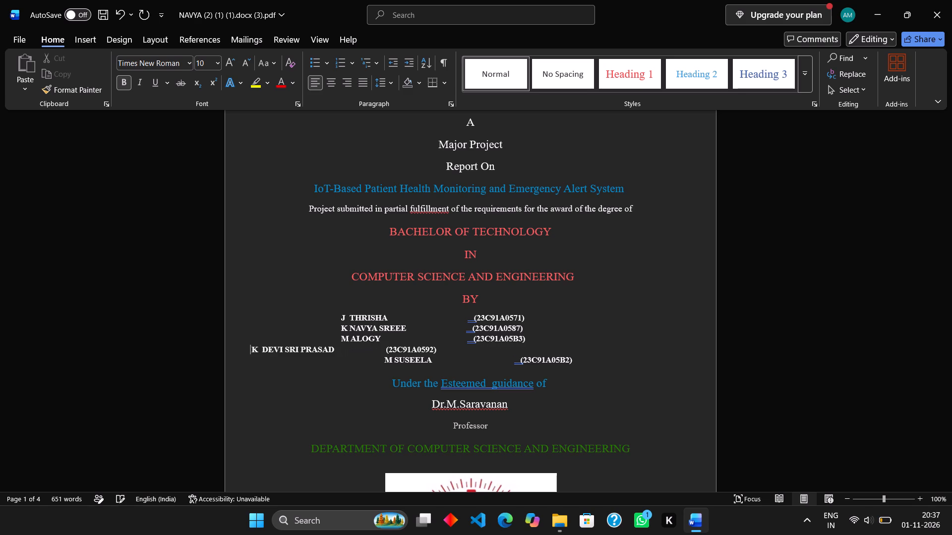
# Insert leading spaces before the fourth student's name until it lines up with the names above.
pyautogui.press('space')
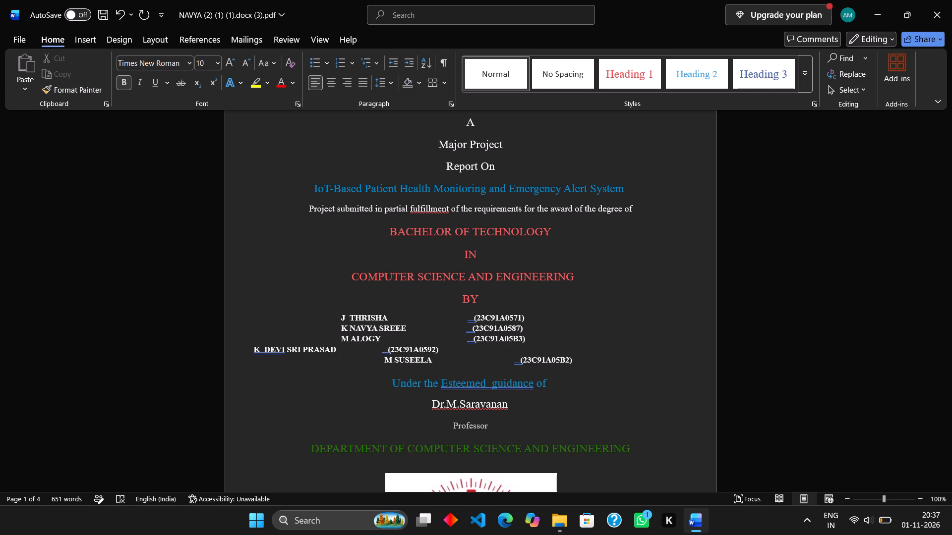
pyautogui.press('space')
pyautogui.press('space')
pyautogui.press('space')
pyautogui.press('space')
pyautogui.press('space')
pyautogui.press('space')
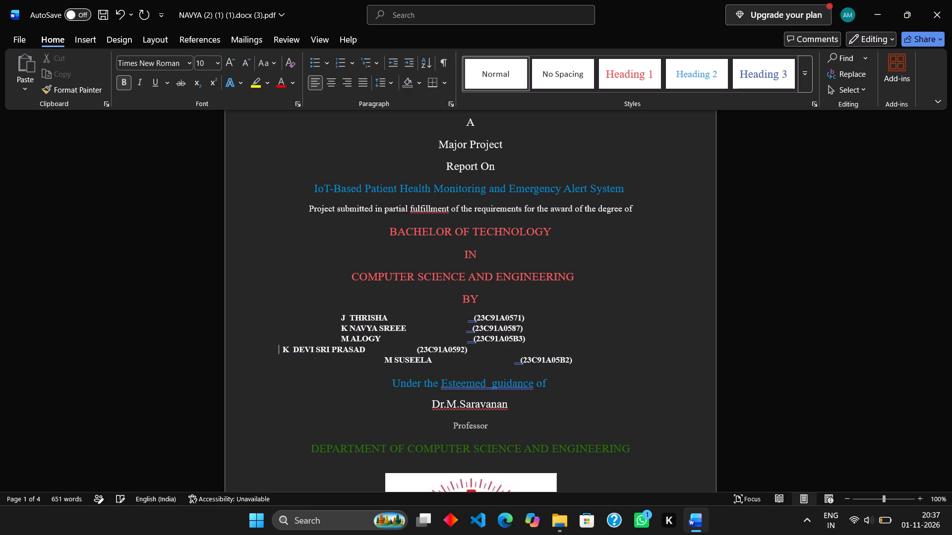
pyautogui.press('space')
pyautogui.press('space')
pyautogui.press('space')
pyautogui.press('space')
pyautogui.press('space')
pyautogui.press('space')
pyautogui.press('space')
pyautogui.press('space')
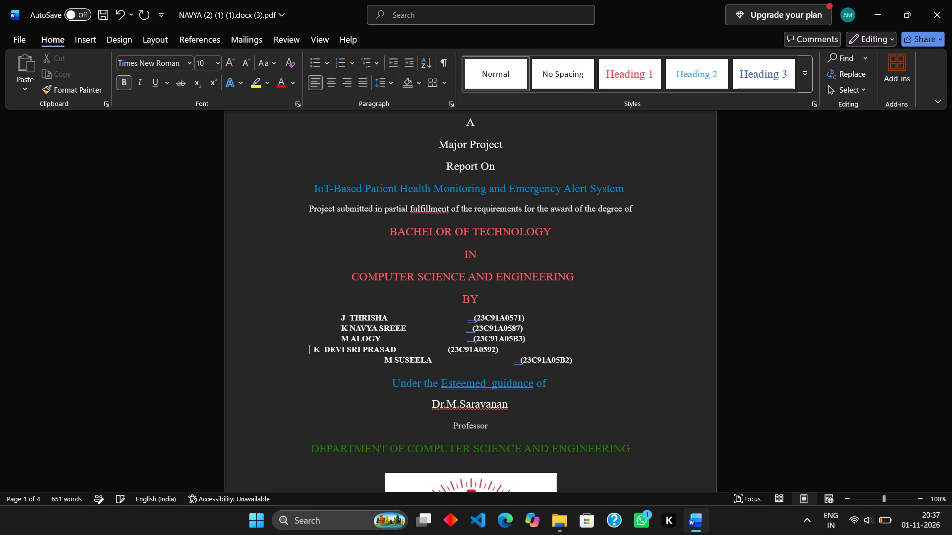
pyautogui.press('space')
pyautogui.press('space')
pyautogui.press('space')
pyautogui.press('space')
pyautogui.press('space')
pyautogui.press('space')
pyautogui.press('space')
pyautogui.press('space')
pyautogui.press('space')
pyautogui.press('space')
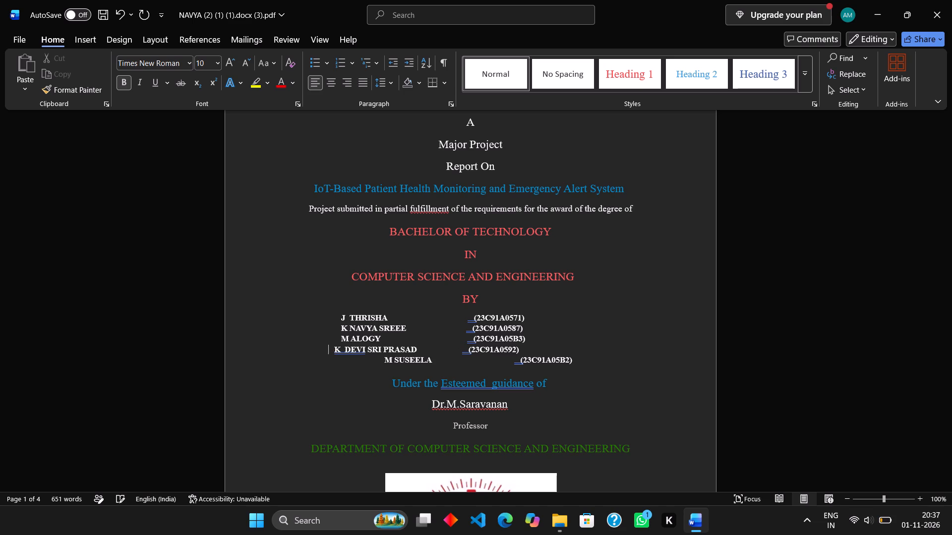
pyautogui.press('space')
pyautogui.press('space')
pyautogui.press('space')
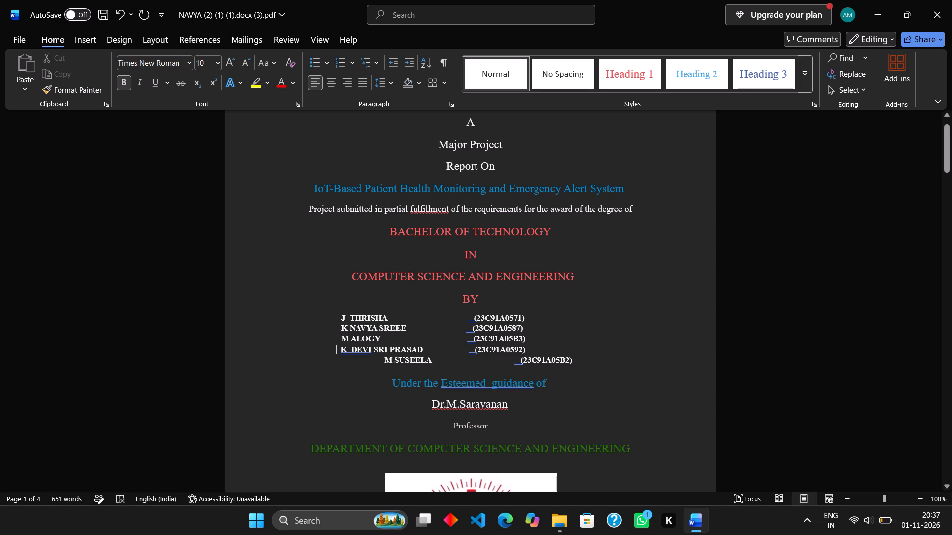
# Remove the extra leading spaces before the fifth student's name, aligning it with the names above.
pyautogui.click(384, 360)
pyautogui.press('BackSpace')
pyautogui.press('BackSpace')
pyautogui.press('BackSpace')
pyautogui.press('BackSpace')
pyautogui.press('BackSpace')
pyautogui.press('BackSpace')
pyautogui.press('BackSpace')
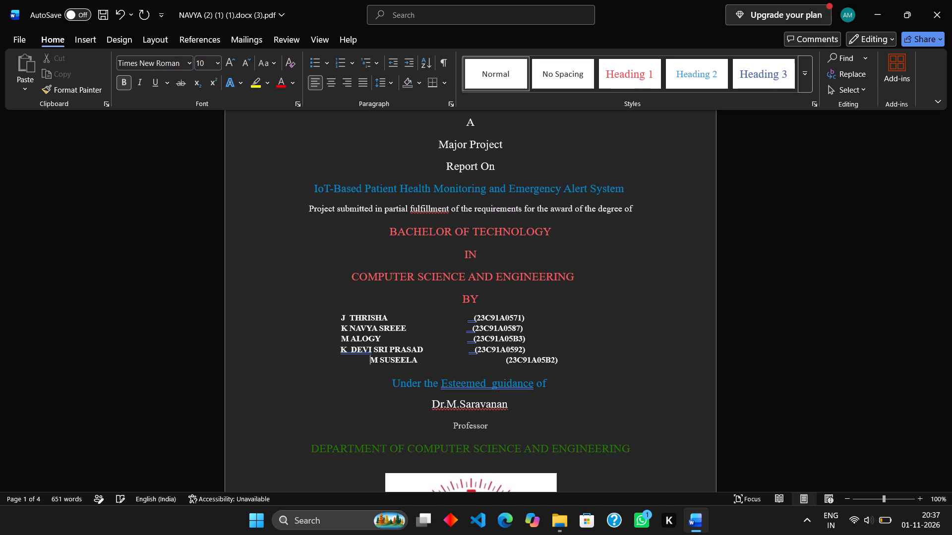
pyautogui.press('BackSpace')
pyautogui.press('BackSpace')
pyautogui.press('BackSpace')
pyautogui.press('BackSpace')
pyautogui.press('BackSpace')
pyautogui.press('BackSpace')
pyautogui.press('BackSpace')
pyautogui.press('BackSpace')
pyautogui.press('BackSpace')
pyautogui.press('BackSpace')
pyautogui.press('BackSpace')
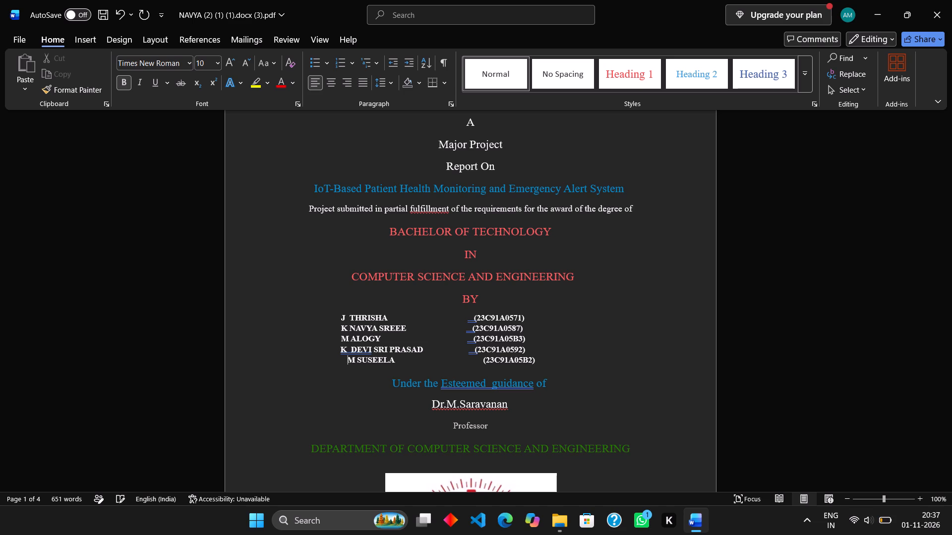
pyautogui.press('BackSpace')
pyautogui.press('BackSpace')
pyautogui.press('BackSpace')
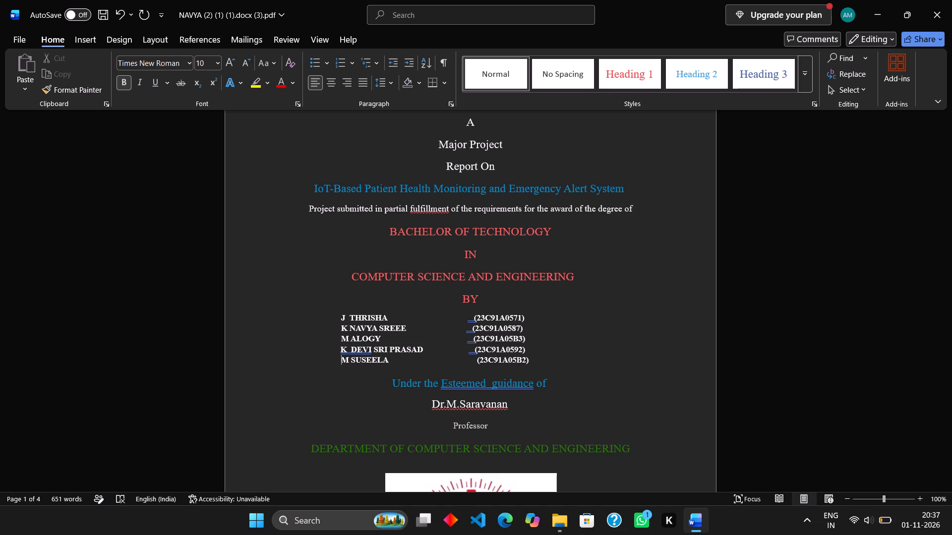
# Add two spaces before the third student's roll number and one before the fourth's, aligning them with the fifth's.
pyautogui.click(471, 339)
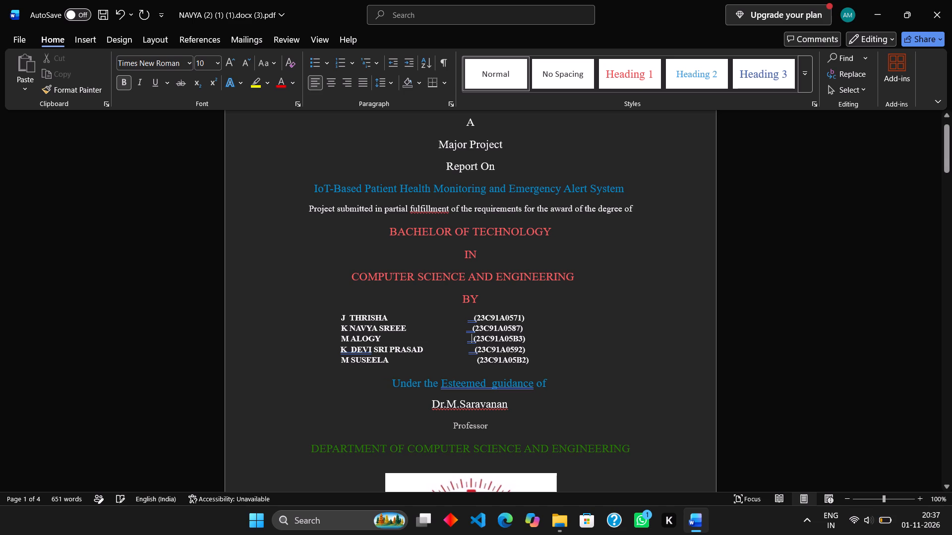
pyautogui.press('space')
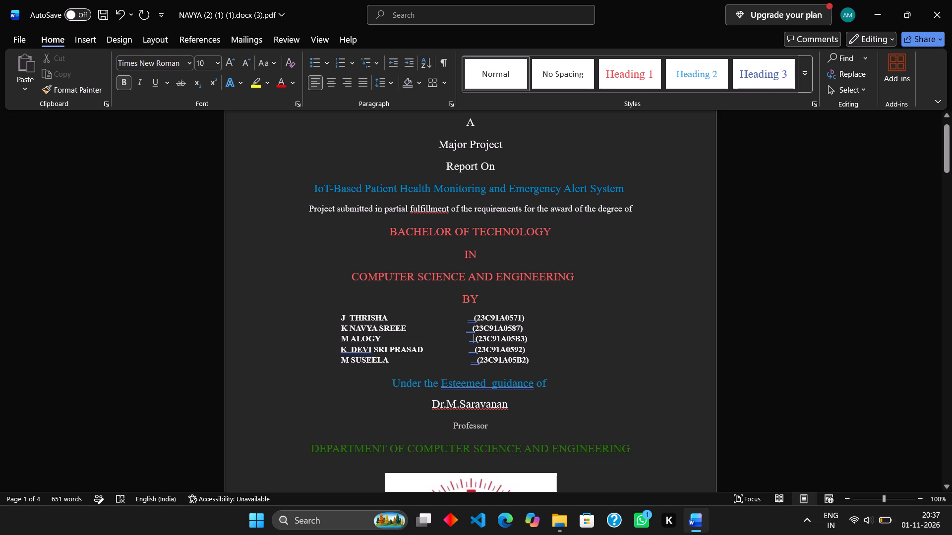
pyautogui.click(473, 349)
pyautogui.press('space')
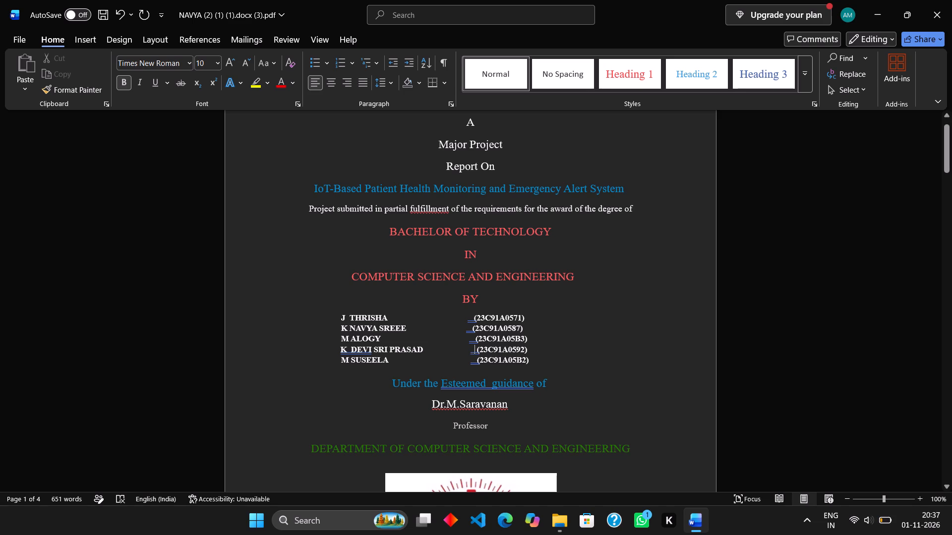
pyautogui.click(474, 341)
pyautogui.press('space')
# Add two spaces before the second student's roll number, aligning it with the roll numbers below.
pyautogui.tripleClick(468, 329)
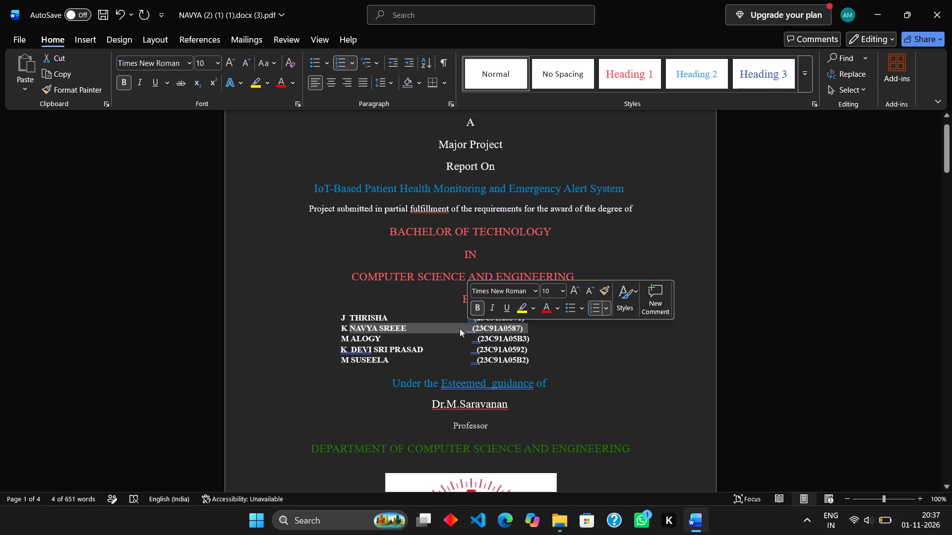
pyautogui.click(450, 325)
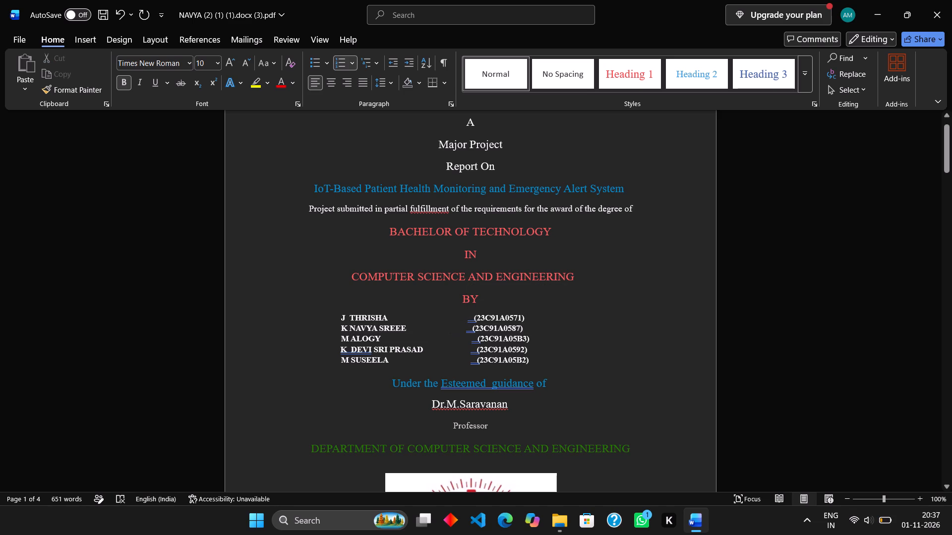
pyautogui.click(470, 326)
pyautogui.press('space')
pyautogui.press('space')
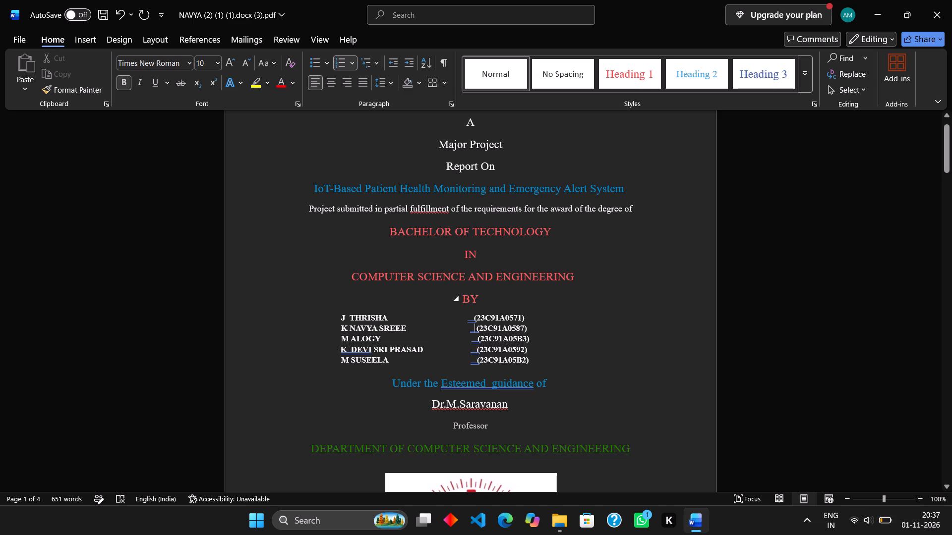
# Add two spaces before the first student's roll number and one before the second's, aligning them with the third's.
pyautogui.click(475, 319)
pyautogui.press('space')
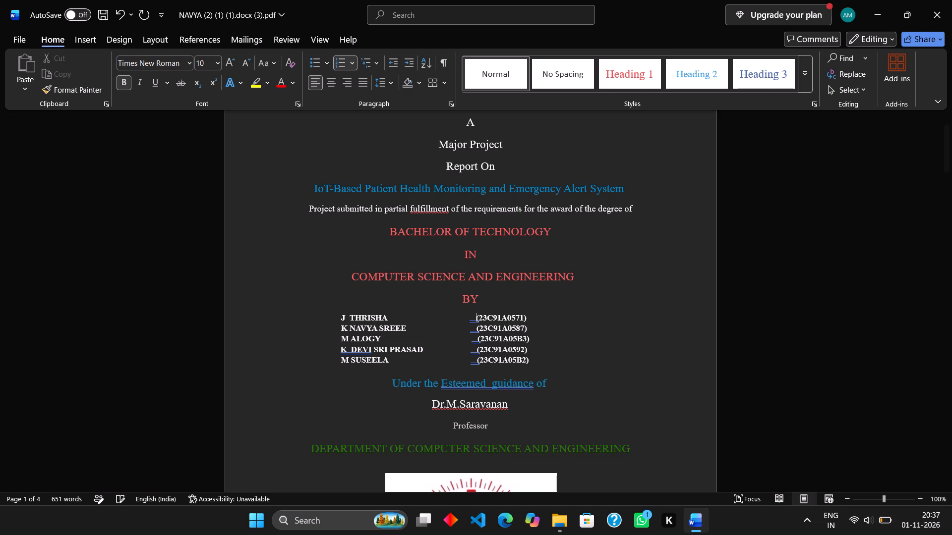
pyautogui.press('space')
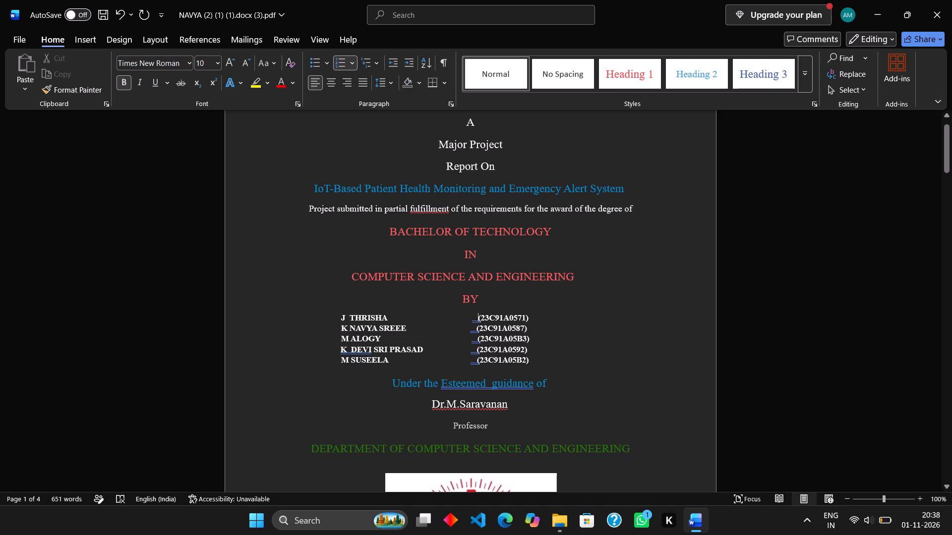
pyautogui.click(477, 328)
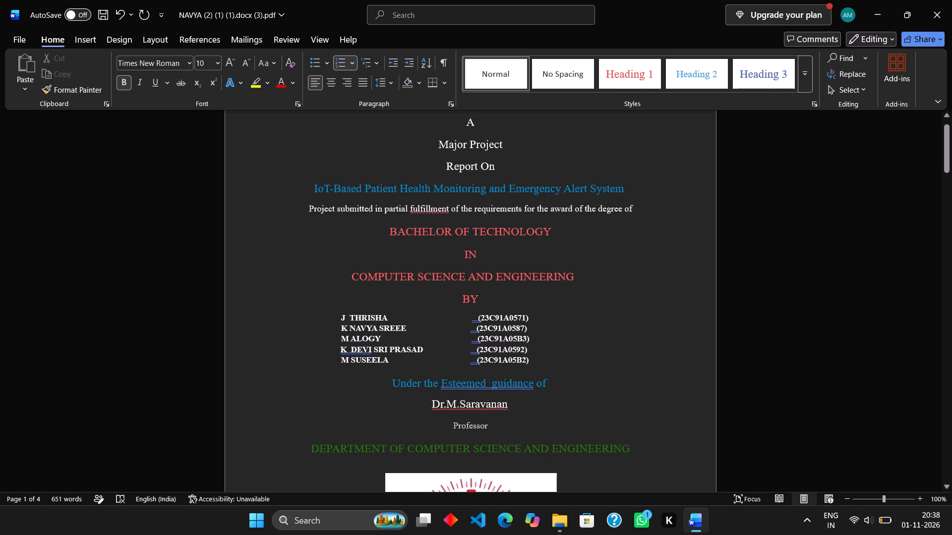
pyautogui.press('space')
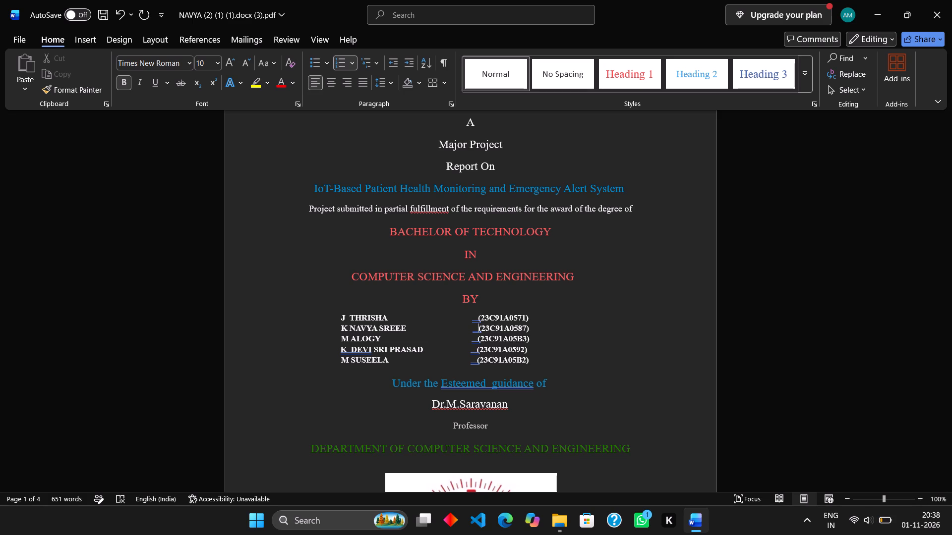
# On the certificate page, insert 11 spaces before the department head's name to centre it under the HEAD OF THE DEPARTMENT heading.
pyautogui.scroll(-4, 498, 386)
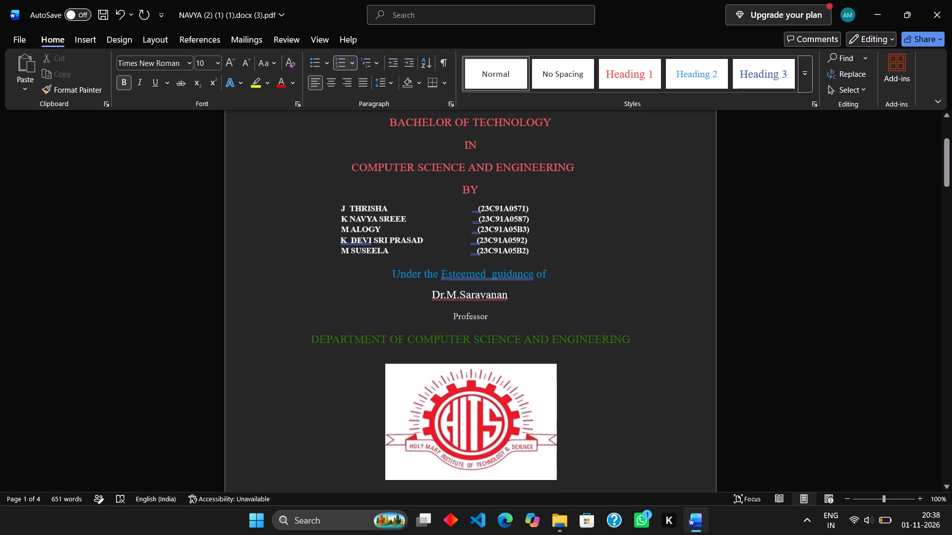
pyautogui.scroll(-7, 499, 369)
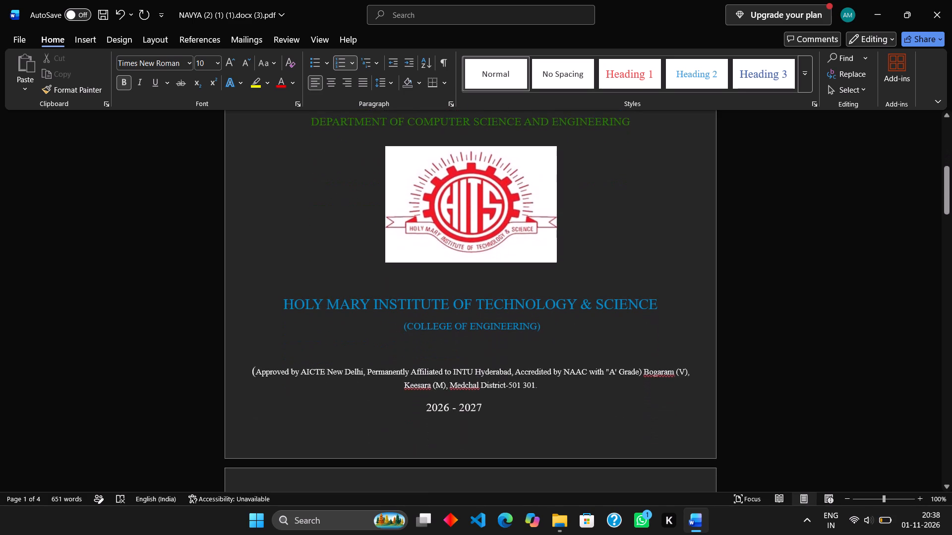
pyautogui.scroll(-10, 499, 365)
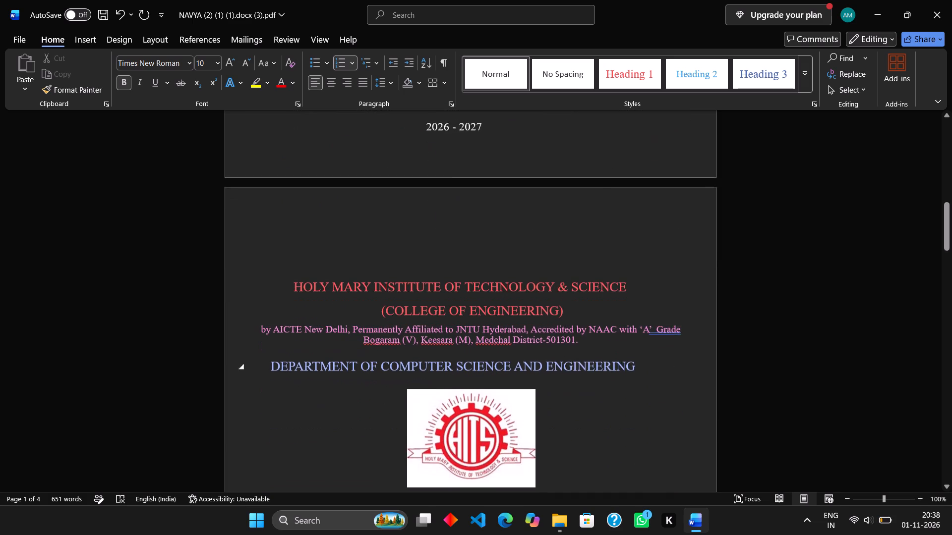
pyautogui.scroll(-9, 499, 363)
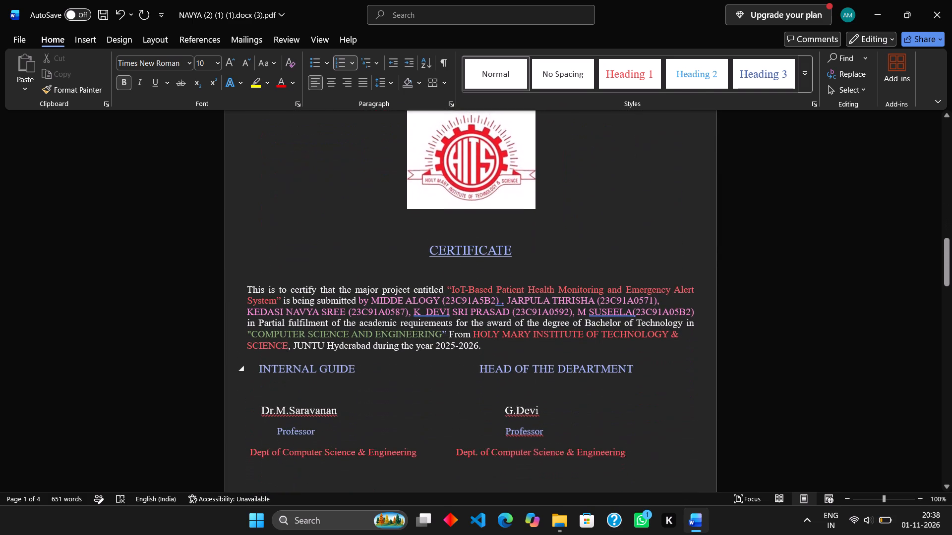
pyautogui.scroll(-4, 498, 360)
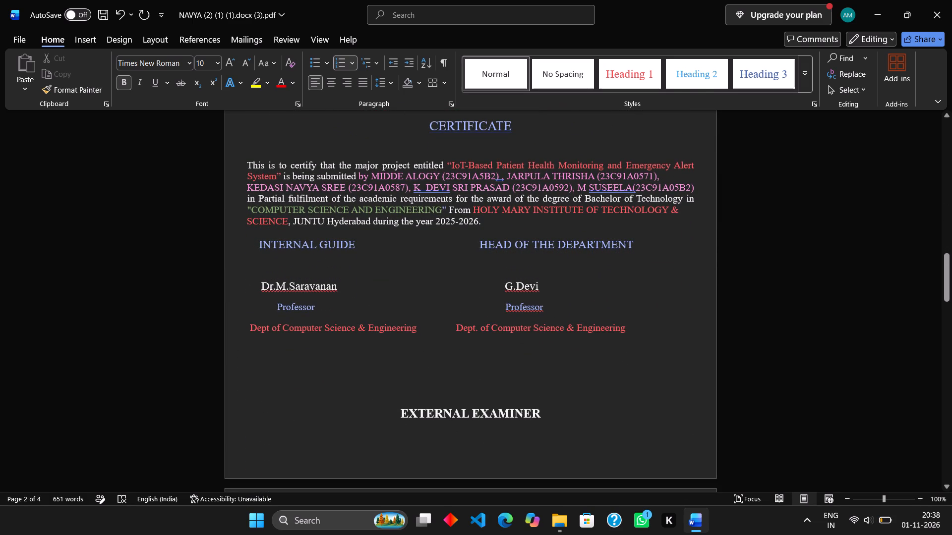
pyautogui.scroll(-1, 425, 277)
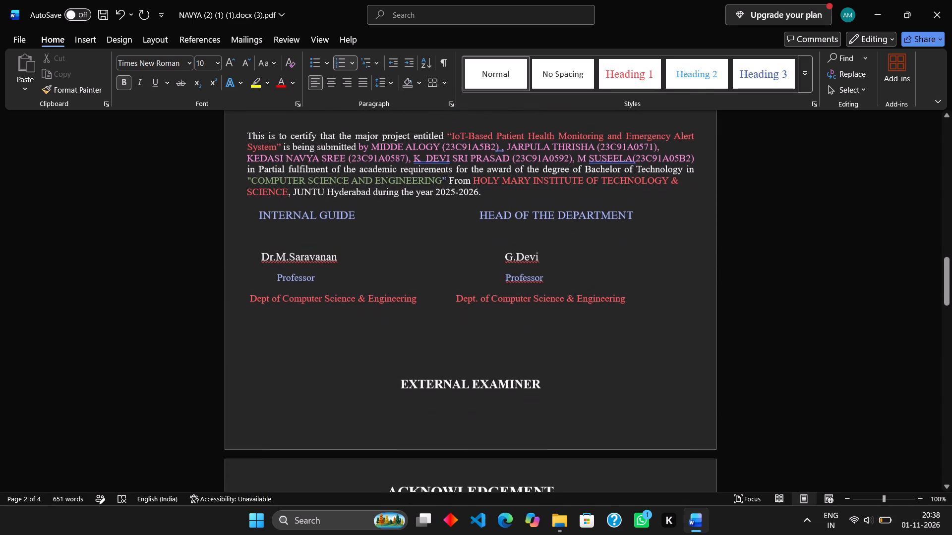
pyautogui.click(499, 255)
pyautogui.press('space')
pyautogui.press('space')
pyautogui.press('space')
pyautogui.press('space')
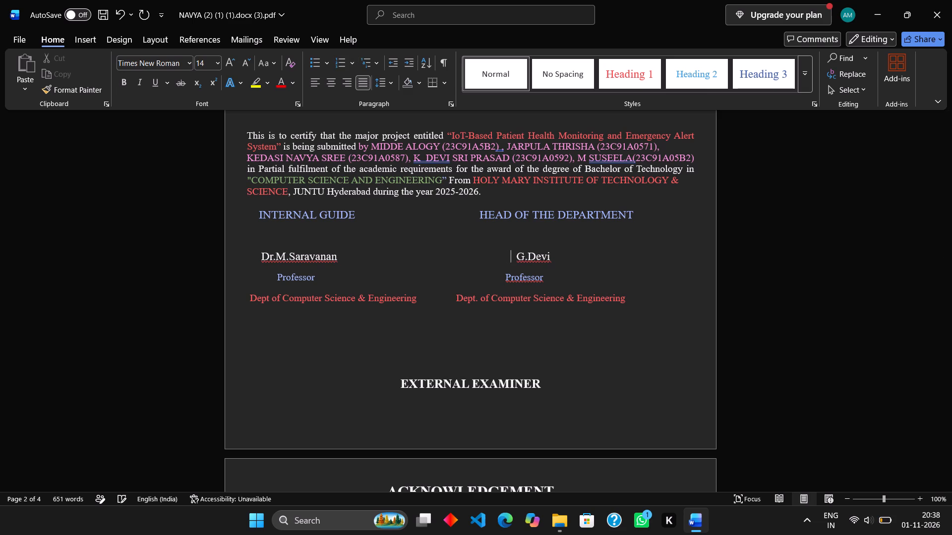
pyautogui.press('space')
pyautogui.press('space')
pyautogui.press('space')
pyautogui.press('space')
pyautogui.press('space')
pyautogui.press('space')
pyautogui.press('space')
# Insert 12 spaces before the department head's Professor title on the certificate page, aligning it beneath the name.
pyautogui.click(499, 276)
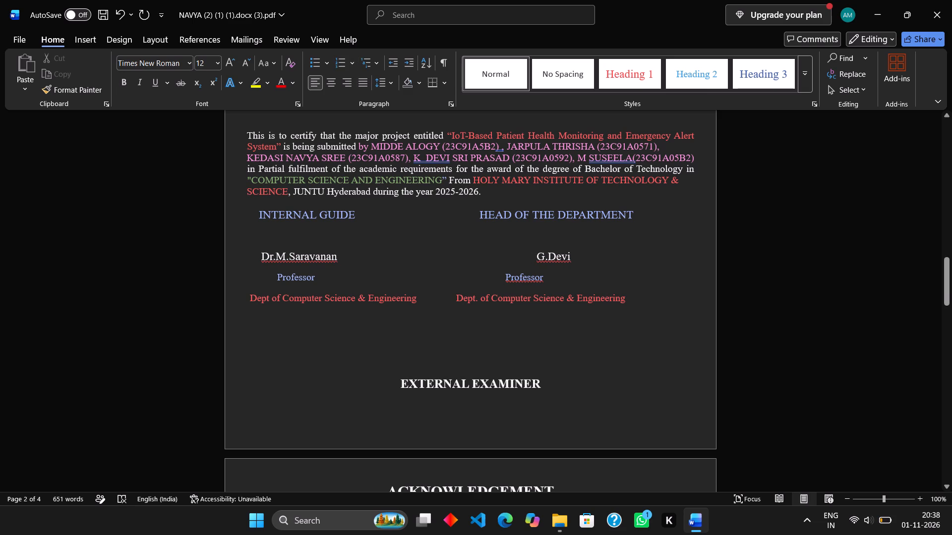
pyautogui.press('space')
pyautogui.press('space')
pyautogui.press('space')
pyautogui.press('space')
pyautogui.press('space')
pyautogui.press('space')
pyautogui.press('space')
pyautogui.press('space')
pyautogui.press('space')
pyautogui.press('space')
pyautogui.press('space')
pyautogui.press('space')
pyautogui.scroll(-2, 509, 339)
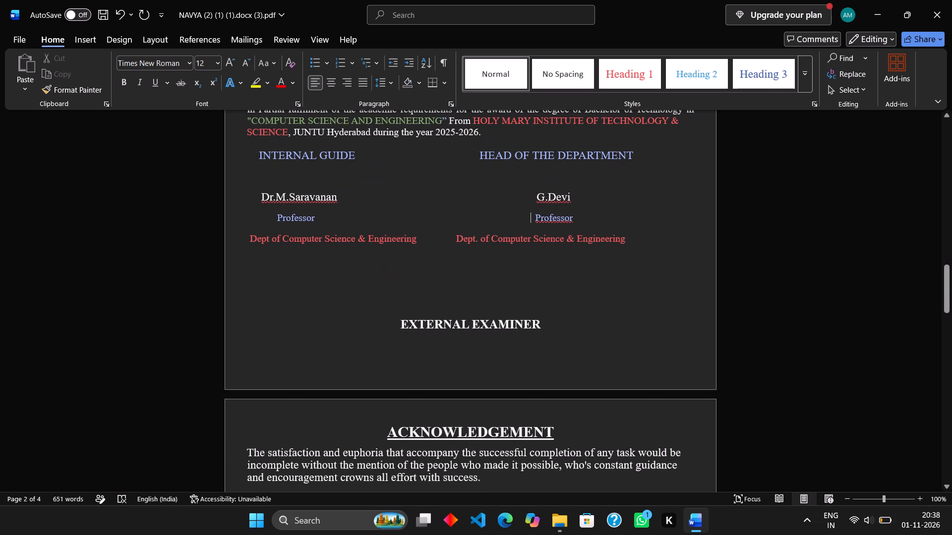
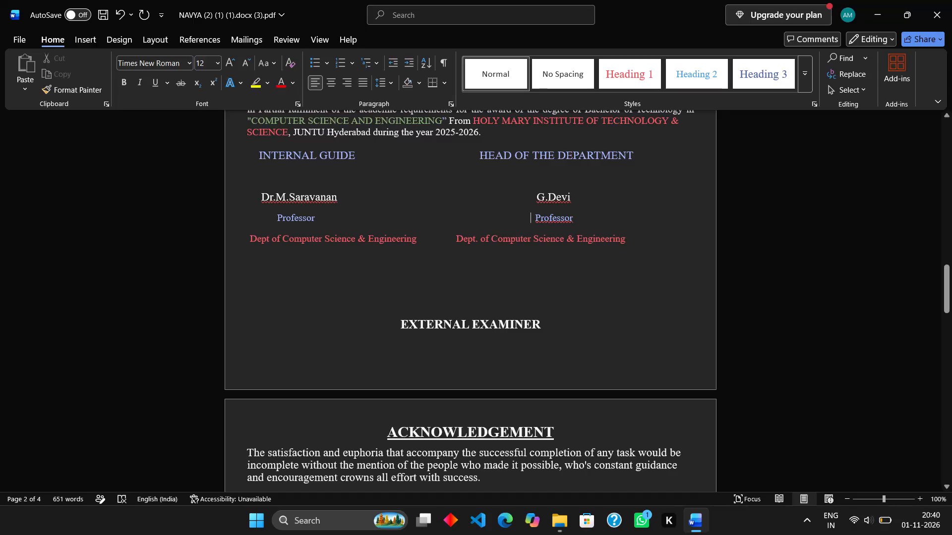
# Insert five spaces before the HEAD OF THE DEPARTMENT heading in the certificate page's signature block.
pyautogui.click(476, 150)
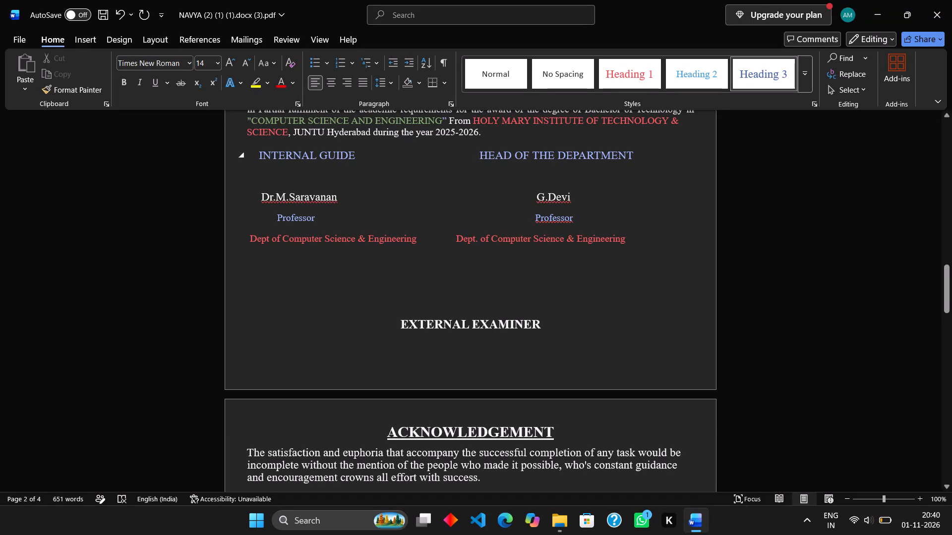
pyautogui.press('space')
pyautogui.press('space')
pyautogui.press('space')
pyautogui.press('space')
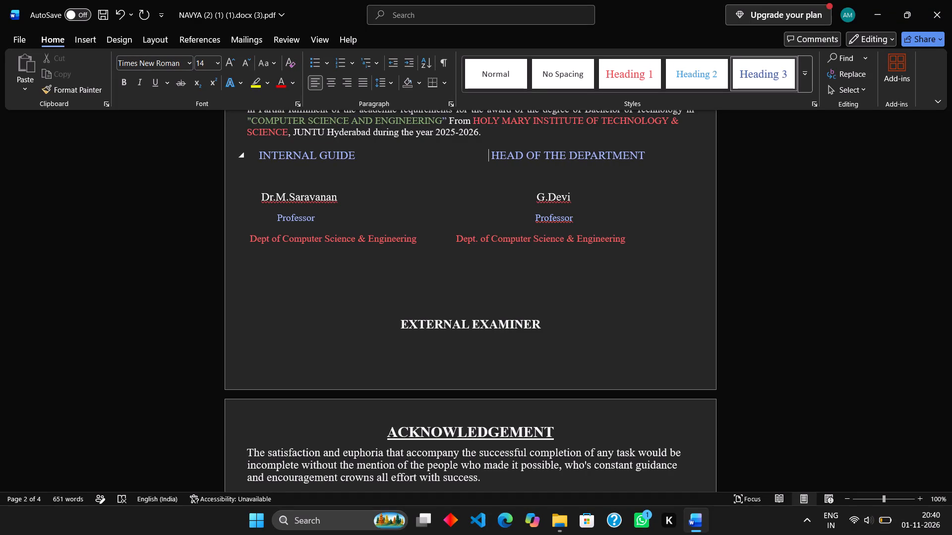
pyautogui.press('space')
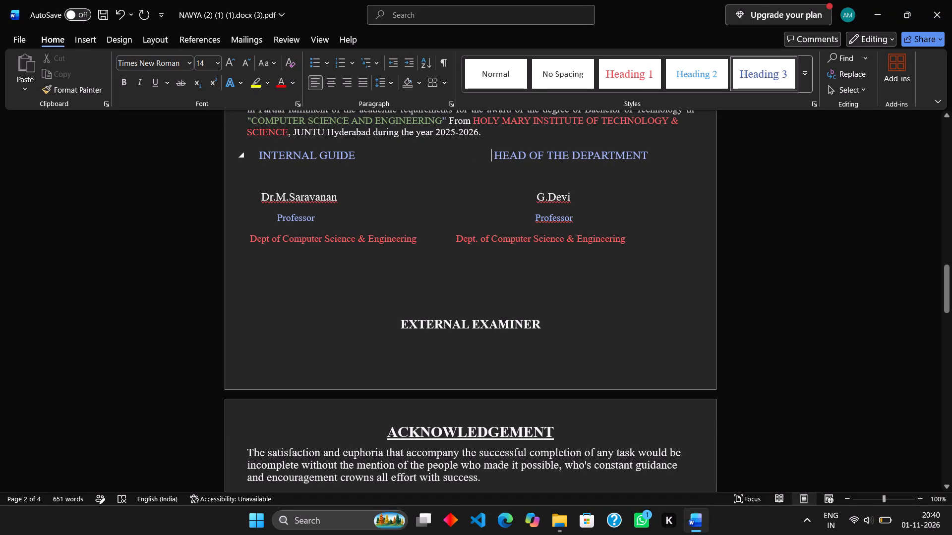
# Insert three spaces before the department head's name, shifting it under the HEAD OF THE DEPARTMENT heading.
pyautogui.click(527, 200)
pyautogui.press('space')
pyautogui.press('space')
pyautogui.press('space')
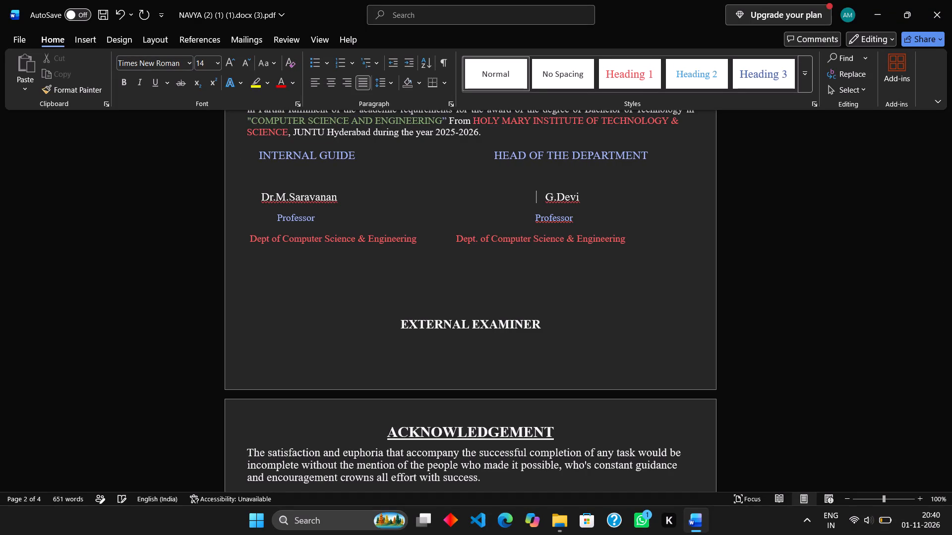
# Add four spaces before the department head's Professor title, aligning it beneath the name.
pyautogui.click(531, 223)
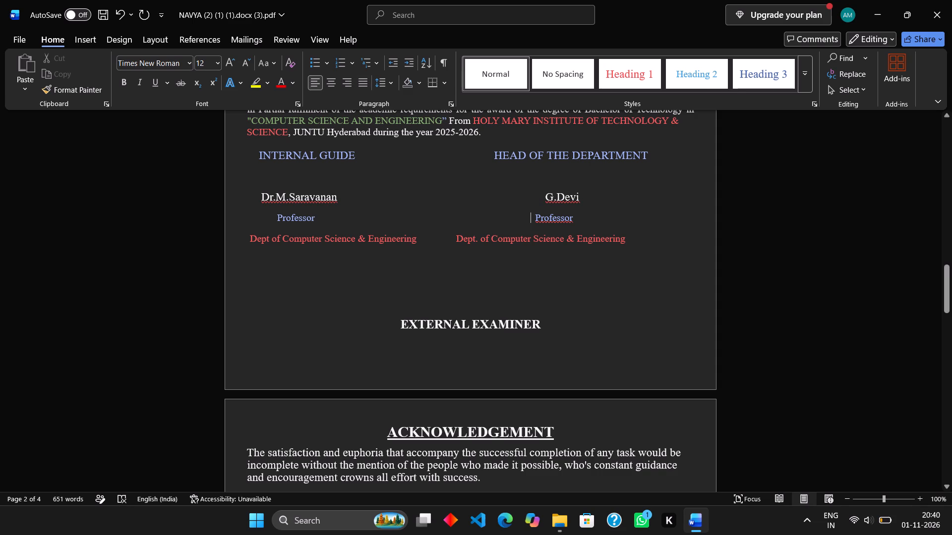
pyautogui.press('space')
pyautogui.press('space')
pyautogui.press('space')
pyautogui.press('space')
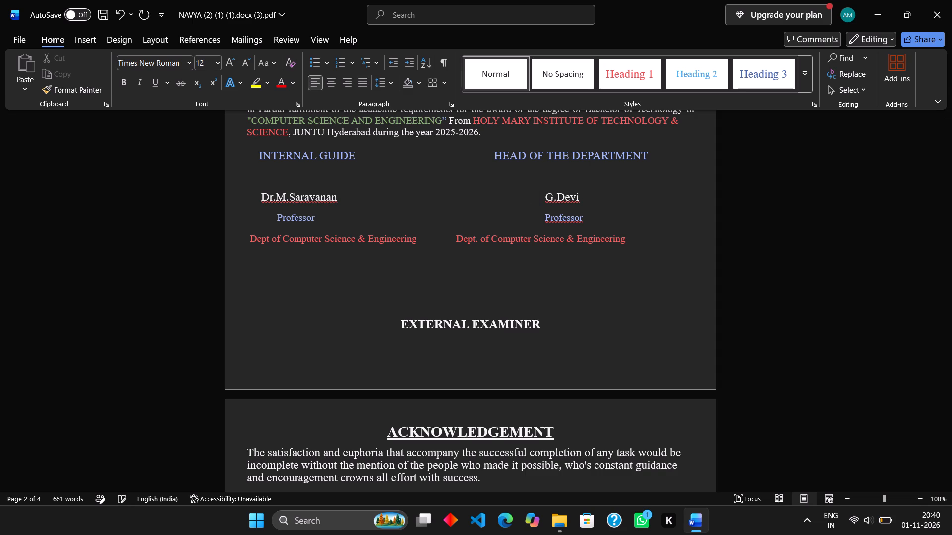
pyautogui.press('space')
pyautogui.press('BackSpace')
# Insert 12 spaces before the department head's "Dept. of Computer Science & Engineering" text, shifting it under the HEAD OF THE DEPARTMENT heading.
pyautogui.click(452, 239)
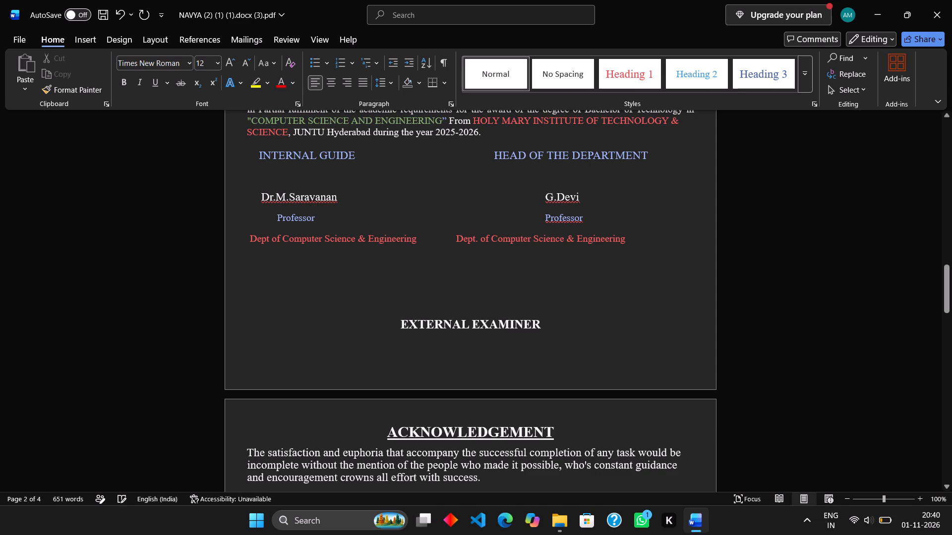
pyautogui.press('space')
pyautogui.press('space')
pyautogui.press('space')
pyautogui.press('space')
pyautogui.press('space')
pyautogui.press('space')
pyautogui.press('space')
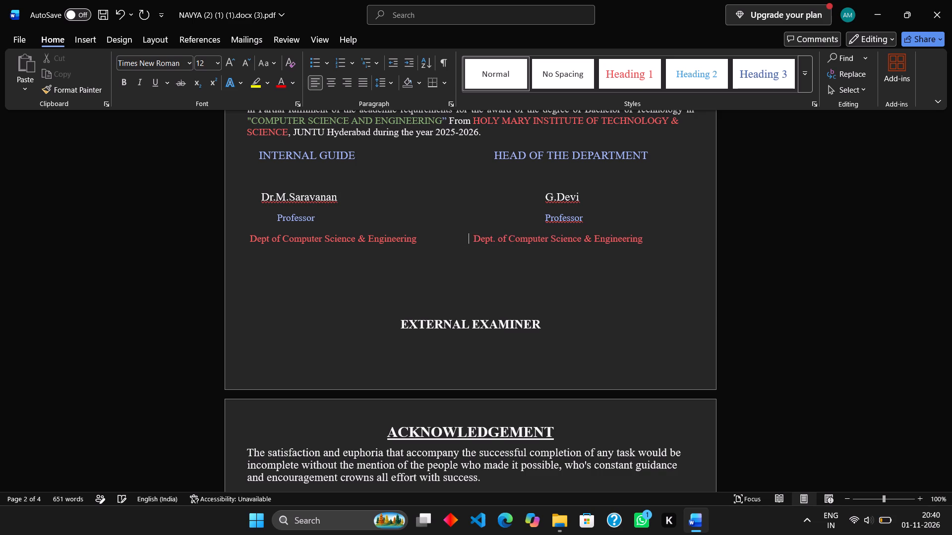
pyautogui.press('space')
pyautogui.press('space')
pyautogui.press('space')
pyautogui.press('space')
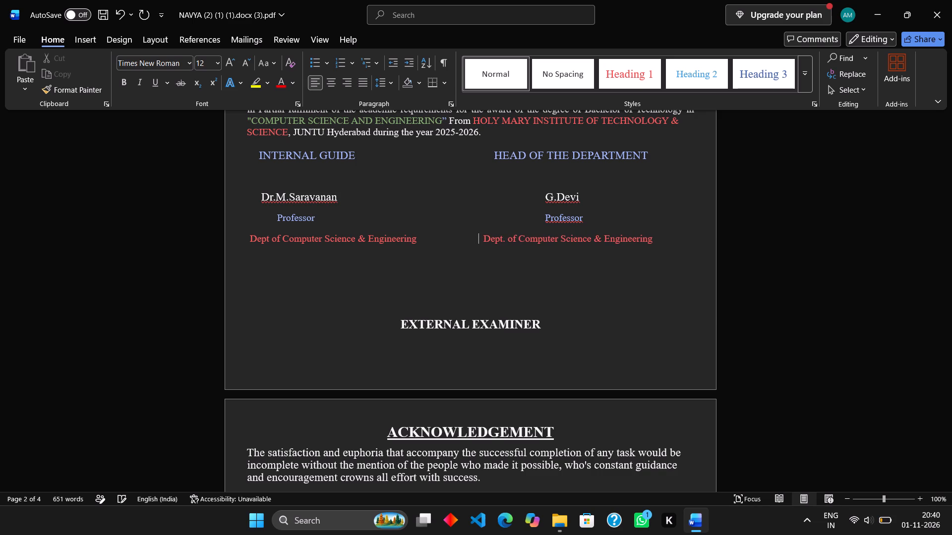
pyautogui.press('space')
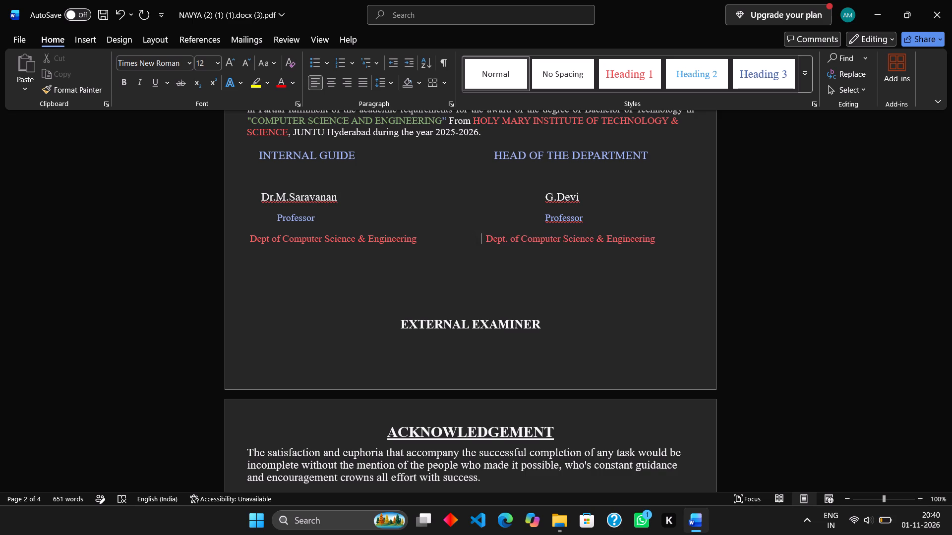
# Insert five spaces before the INTERNAL GUIDE heading on the certificate page.
pyautogui.click(252, 154)
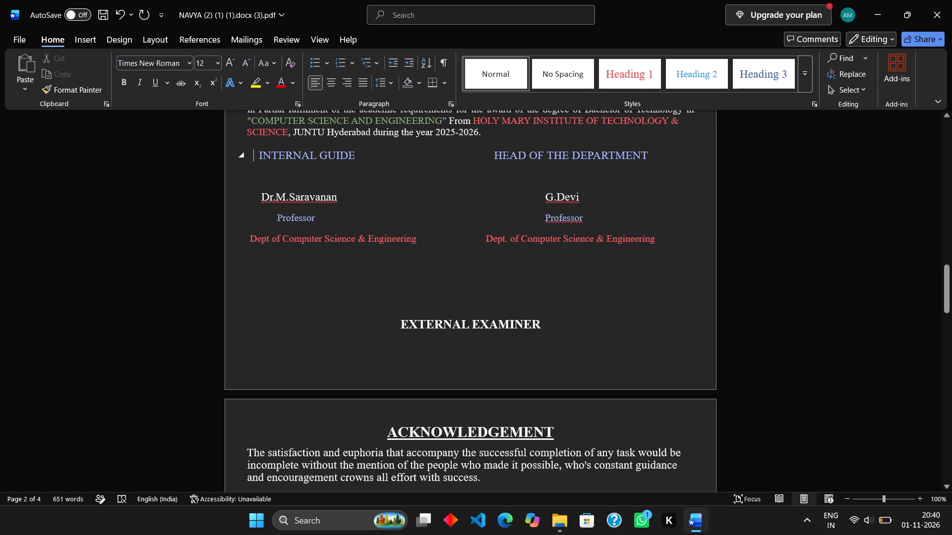
pyautogui.press('space')
pyautogui.press('space')
pyautogui.press('space')
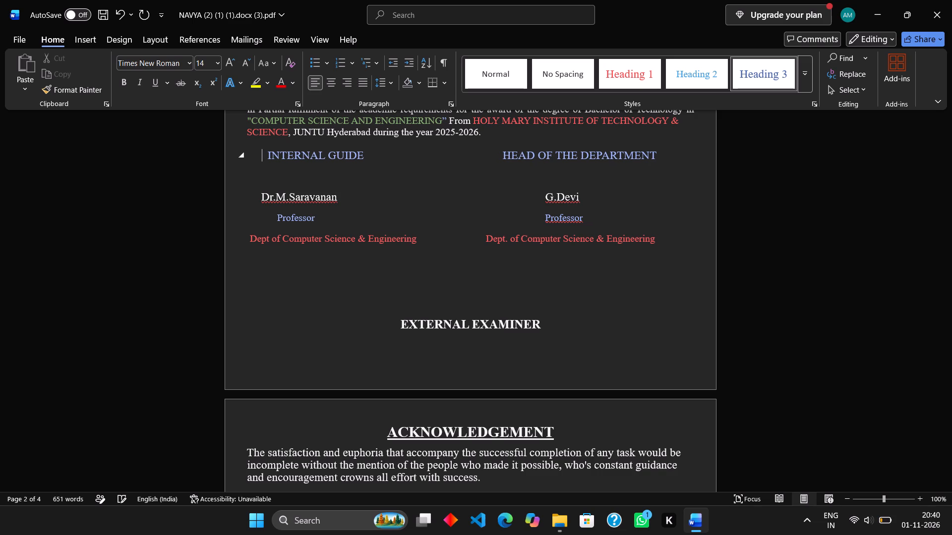
pyautogui.press('space')
pyautogui.press('space')
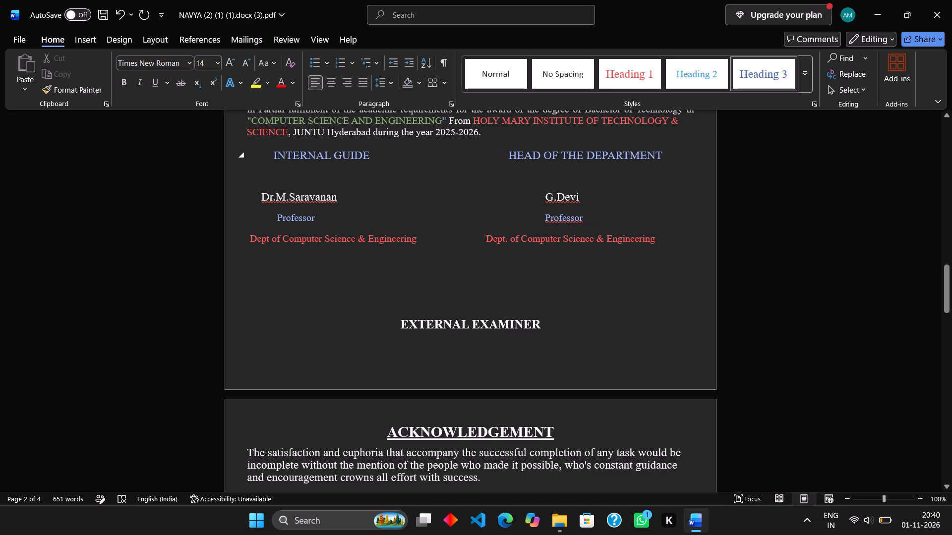
# Remove five spaces before the HEAD OF THE DEPARTMENT heading to offset the shift of its line.
pyautogui.click(505, 159)
pyautogui.press('BackSpace')
pyautogui.press('BackSpace')
pyautogui.press('BackSpace')
pyautogui.press('BackSpace')
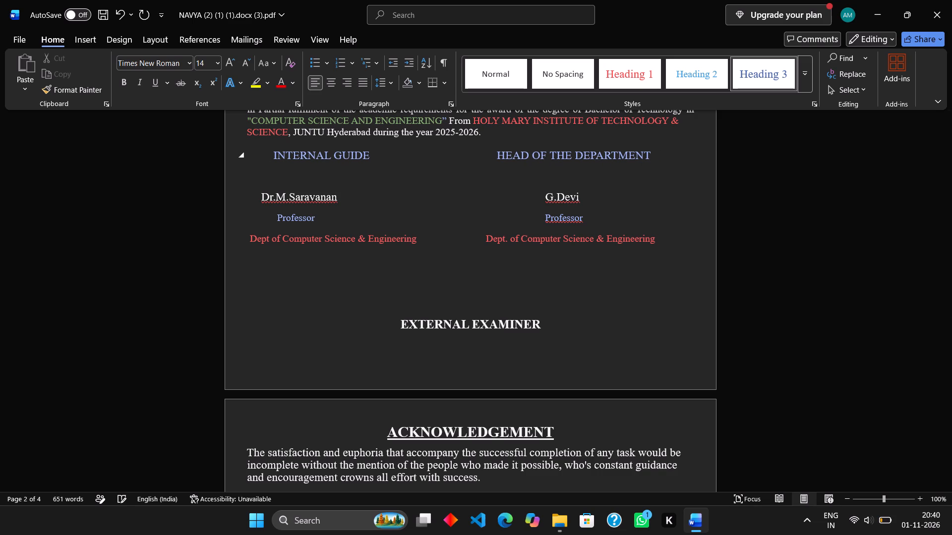
pyautogui.press('BackSpace')
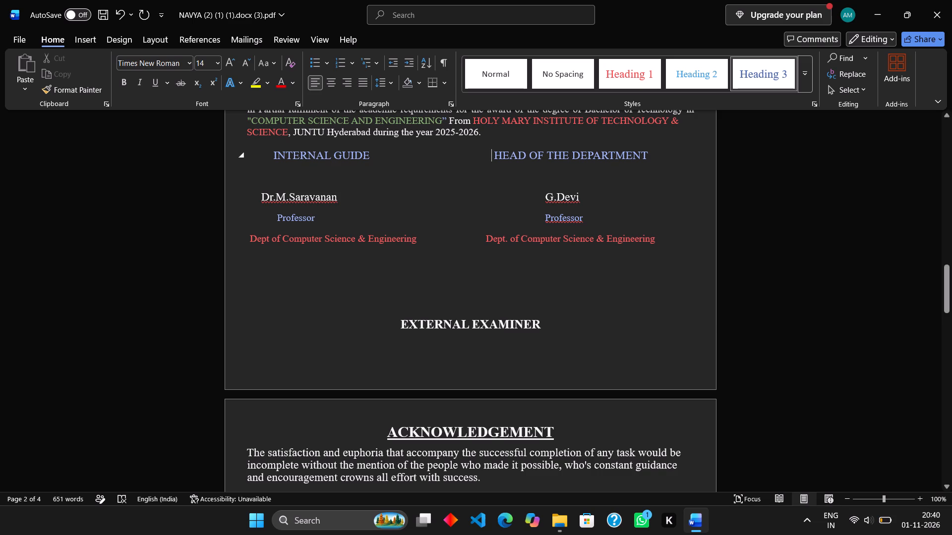
# Insert seven spaces before the internal guide's name to centre it under the INTERNAL GUIDE heading.
pyautogui.click(255, 198)
pyautogui.press('space')
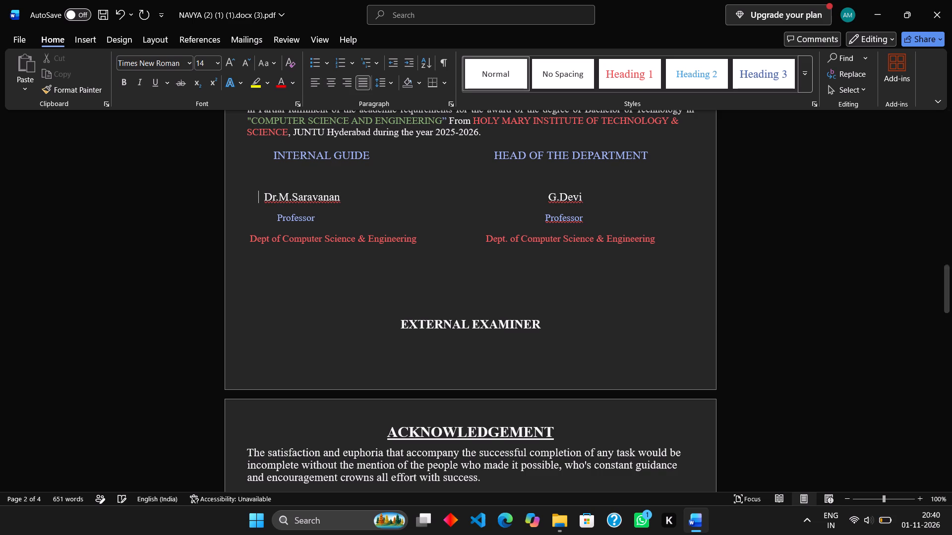
pyautogui.press('space')
pyautogui.press('space')
pyautogui.press('space')
pyautogui.press('space')
pyautogui.press('space')
pyautogui.press('space')
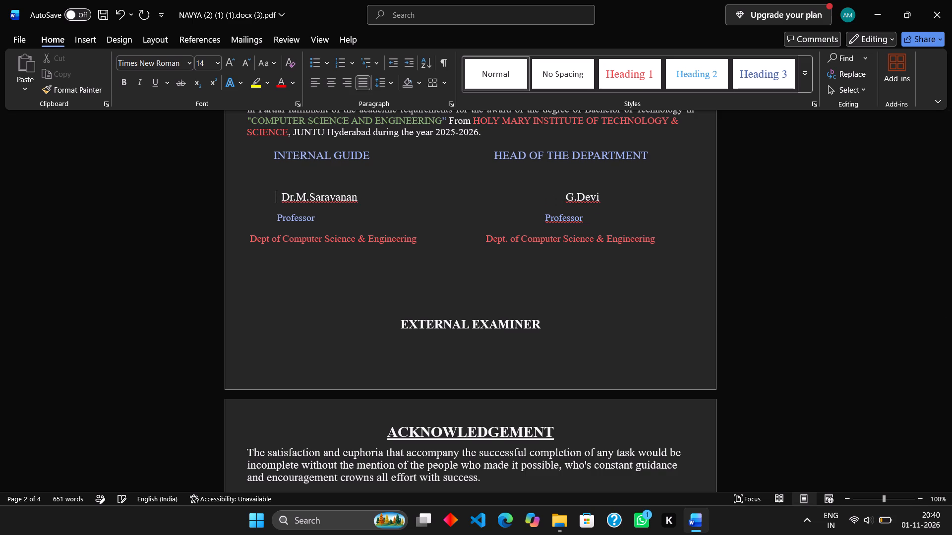
# Insert eight spaces before the internal guide's Professor title, centring it beneath the guide's name.
pyautogui.click(274, 217)
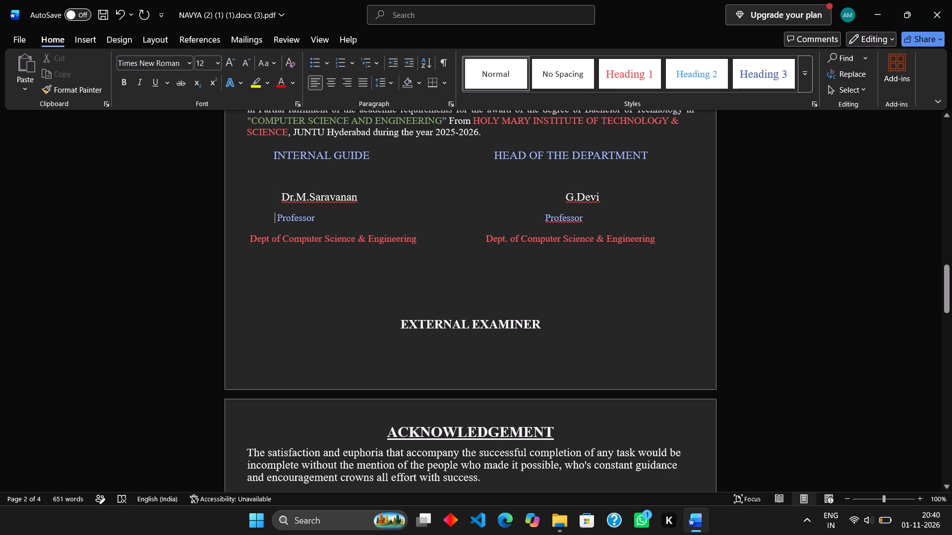
pyautogui.press('space')
pyautogui.press('space')
pyautogui.press('space')
pyautogui.press('space')
pyautogui.press('space')
pyautogui.press('space')
pyautogui.press('space')
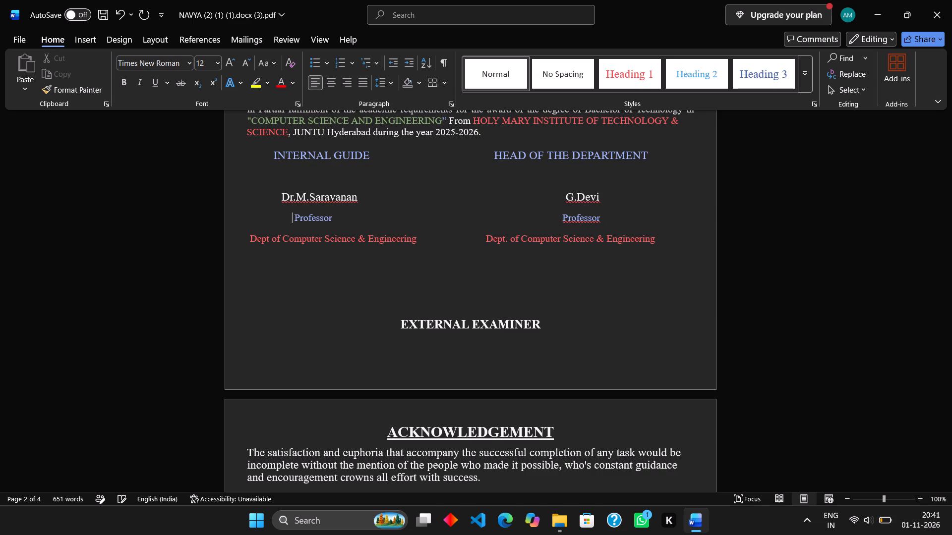
pyautogui.press('space')
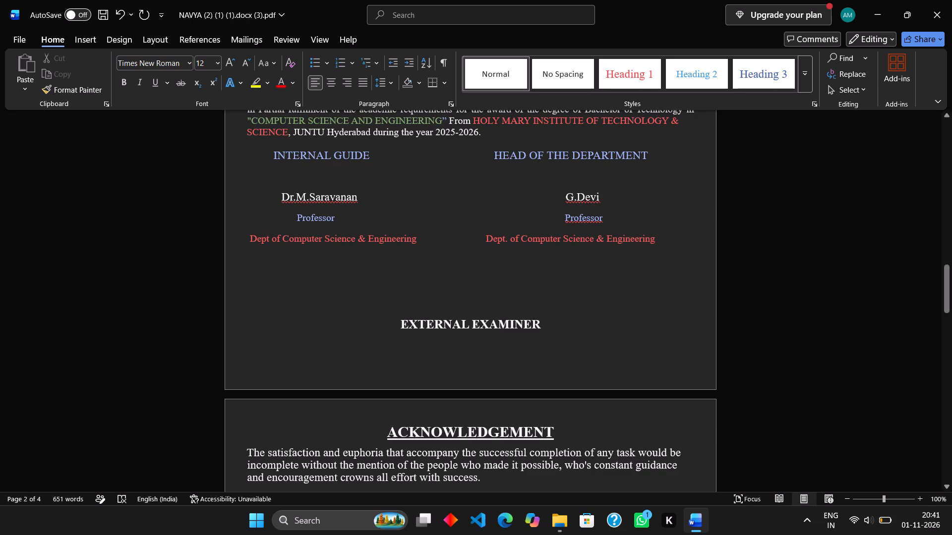
# Remove five spaces before the department head's name to bring it back under the HEAD OF THE DEPARTMENT heading.
pyautogui.click(566, 196)
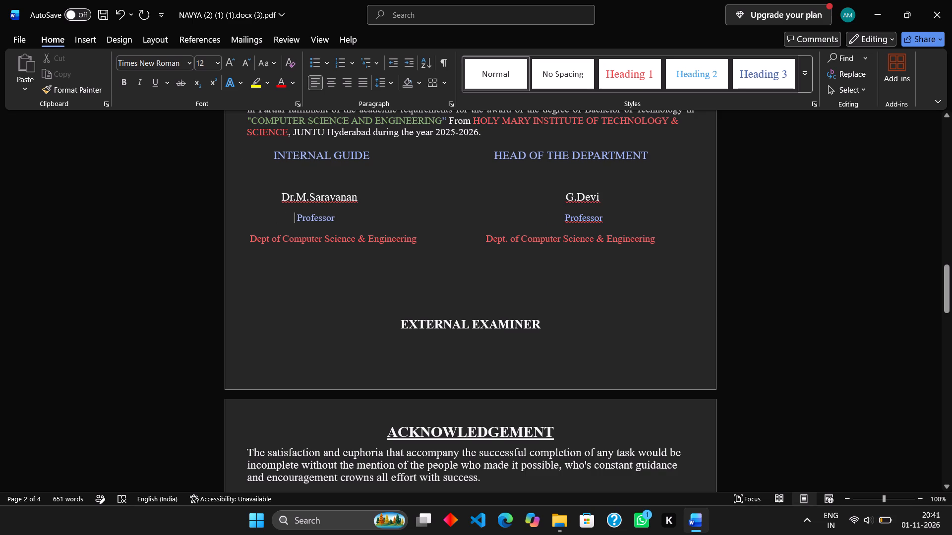
pyautogui.press('BackSpace')
pyautogui.press('BackSpace')
pyautogui.press('BackSpace')
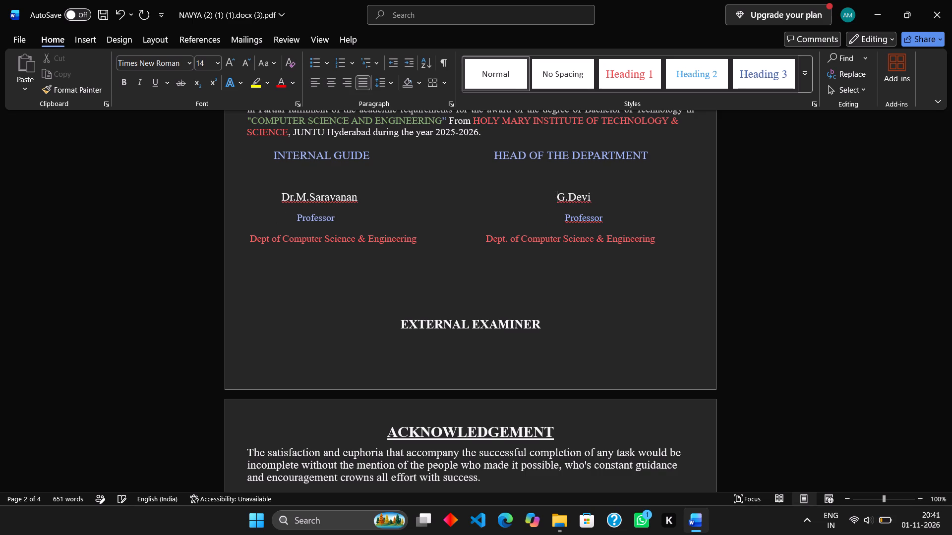
pyautogui.press('BackSpace')
pyautogui.press('BackSpace')
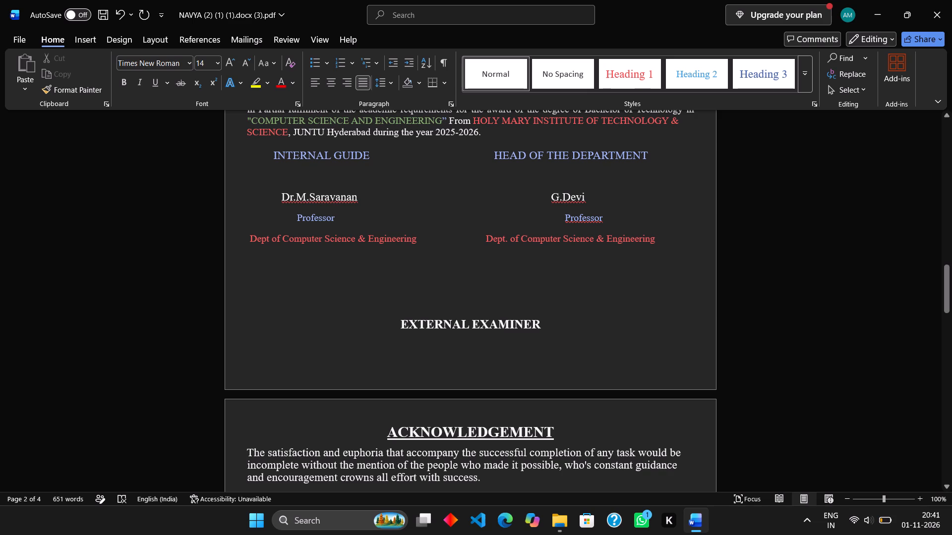
# Remove five spaces before the department head's Professor title, realigning it beneath the name.
pyautogui.click(567, 216)
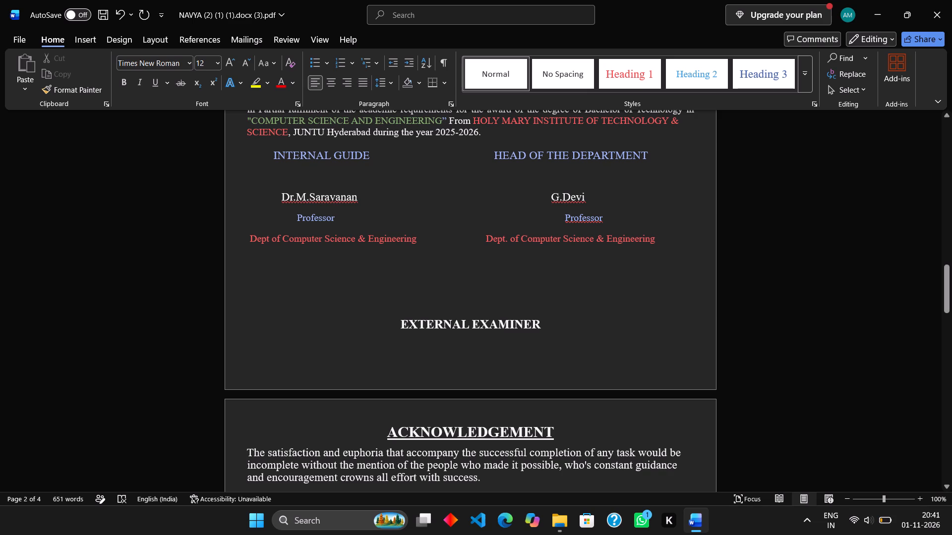
pyautogui.click(565, 215)
pyautogui.press('BackSpace')
pyautogui.press('BackSpace')
pyautogui.press('BackSpace')
pyautogui.press('BackSpace')
pyautogui.press('BackSpace')
# Remove four spaces before the department head's "Dept. of Computer Science & Engineering" text to centre it in its column.
pyautogui.click(484, 239)
pyautogui.press('BackSpace')
pyautogui.press('BackSpace')
pyautogui.press('BackSpace')
pyautogui.press('BackSpace')
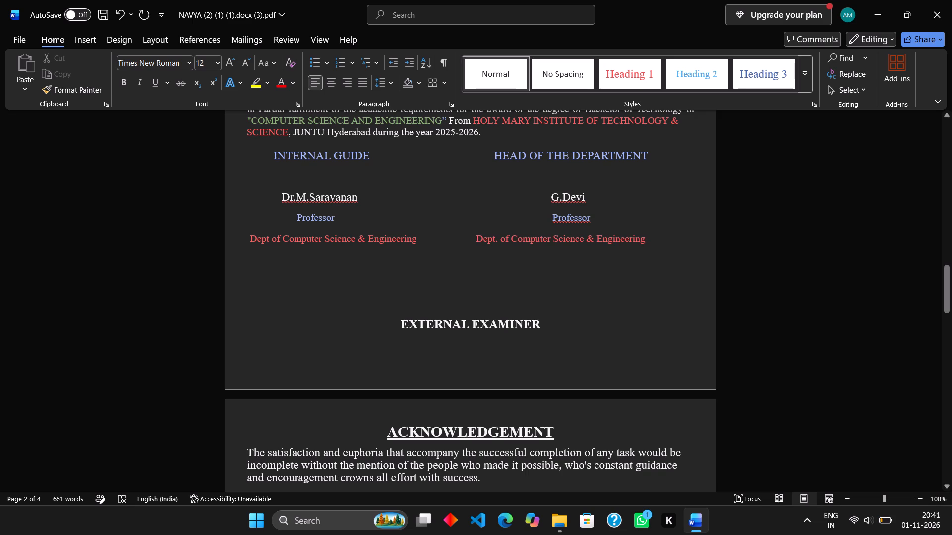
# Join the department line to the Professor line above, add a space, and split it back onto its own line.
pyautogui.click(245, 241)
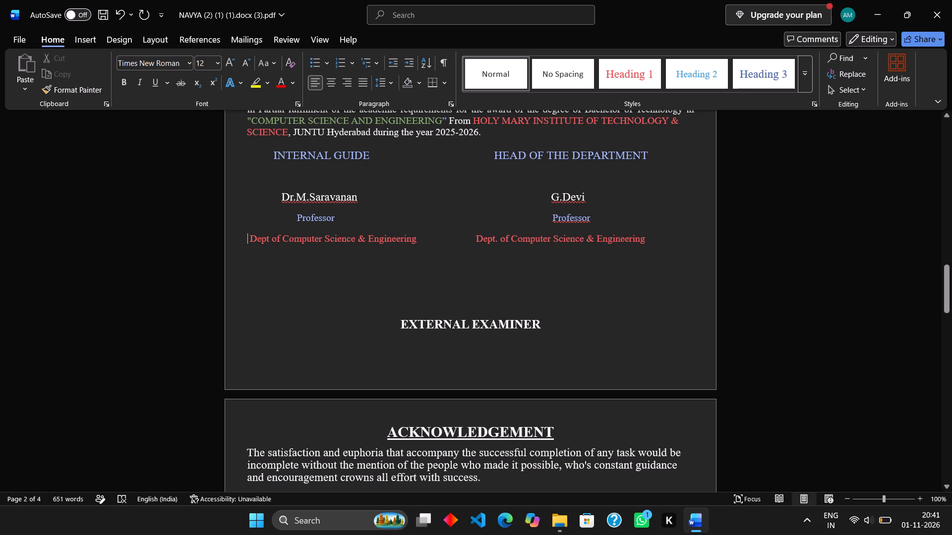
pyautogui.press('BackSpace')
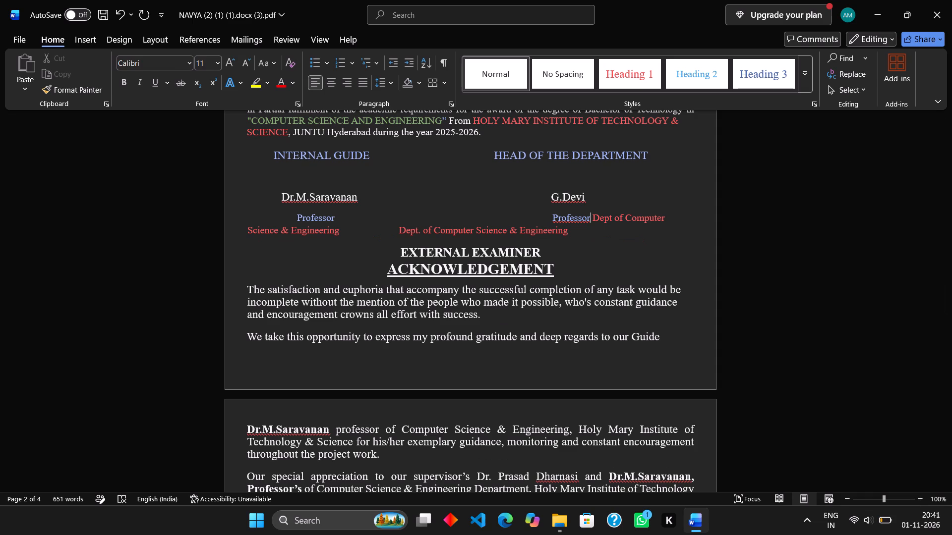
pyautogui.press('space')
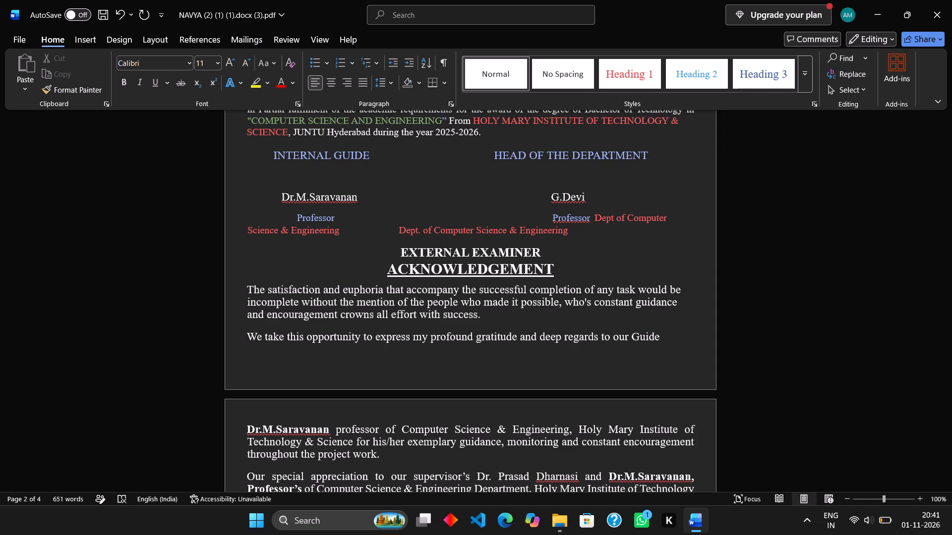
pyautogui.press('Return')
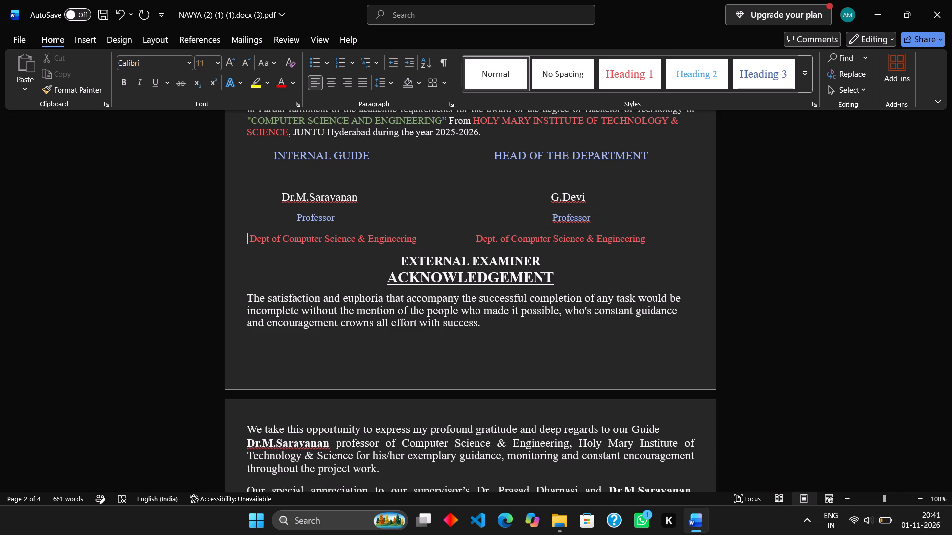
# Insert two blank lines between the signature block's department line and the EXTERNAL EXAMINER heading on the certificate page.
pyautogui.click(664, 240)
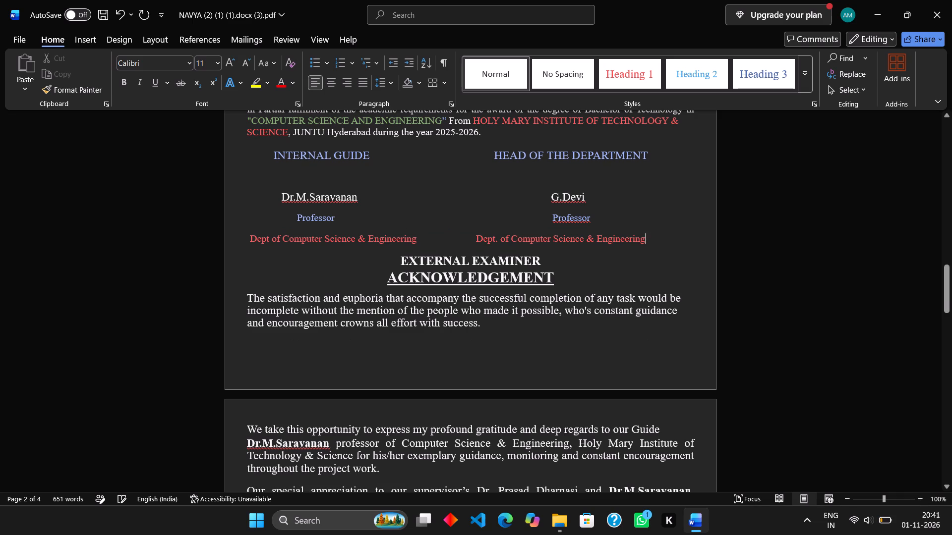
pyautogui.press('Return')
pyautogui.press('Return')
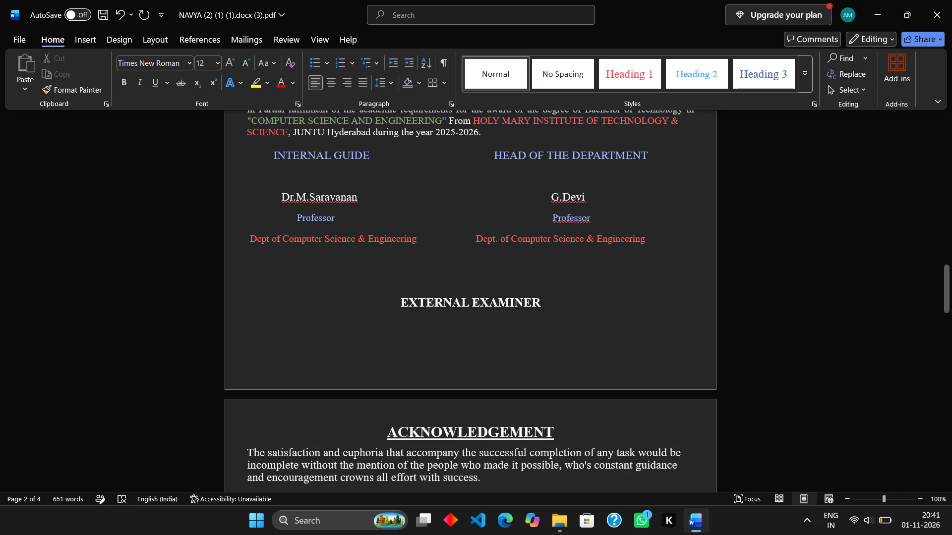
# Insert four blank lines after the last entry of the Acknowledgement's student list, moving the DECLARATION heading to the following page.
pyautogui.scroll(-15, 593, 273)
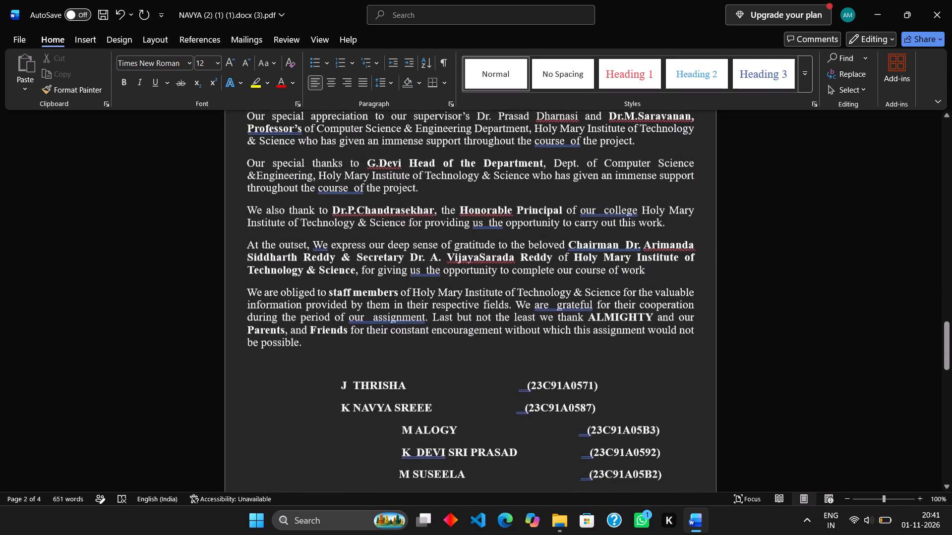
pyautogui.scroll(-10, 592, 272)
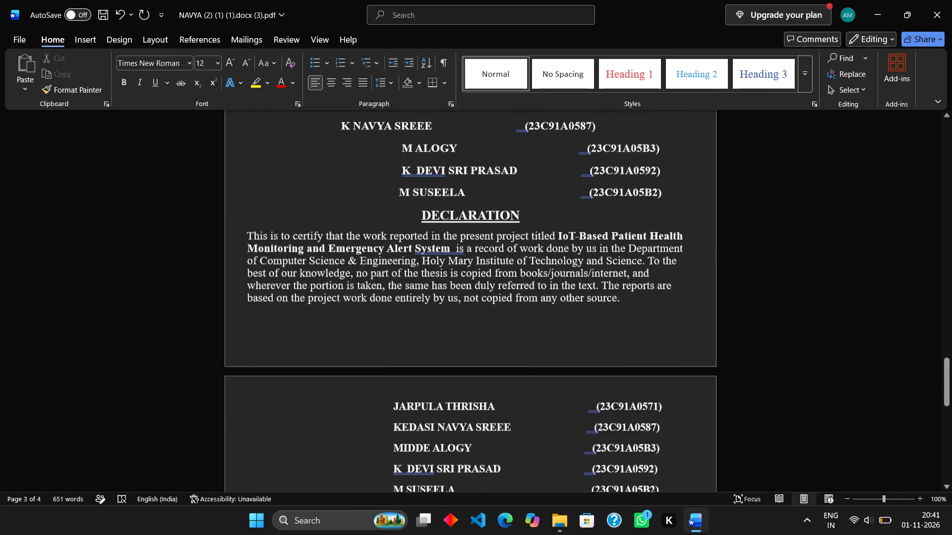
pyautogui.scroll(-2, 592, 272)
pyautogui.scroll(3, 592, 272)
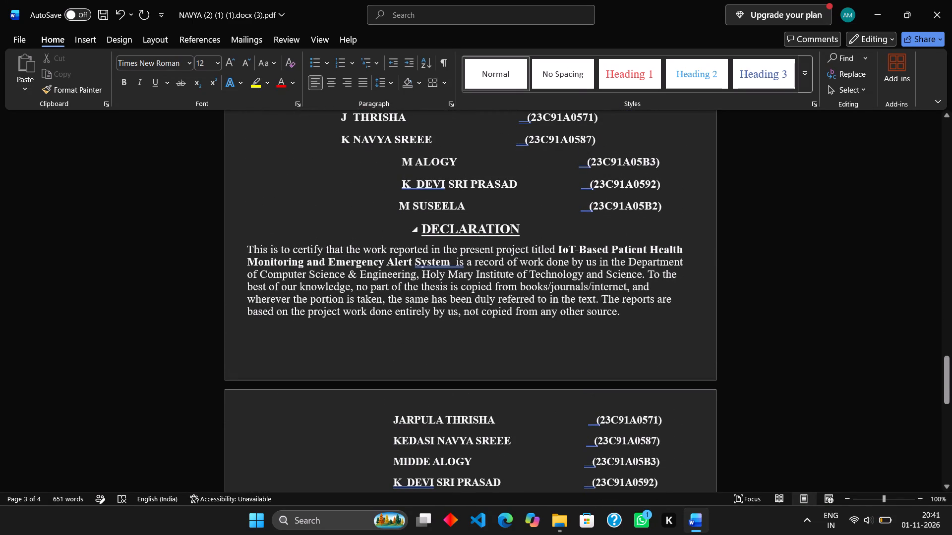
pyautogui.click(671, 209)
pyautogui.press('Return')
pyautogui.press('Return')
pyautogui.press('Return')
pyautogui.press('Return')
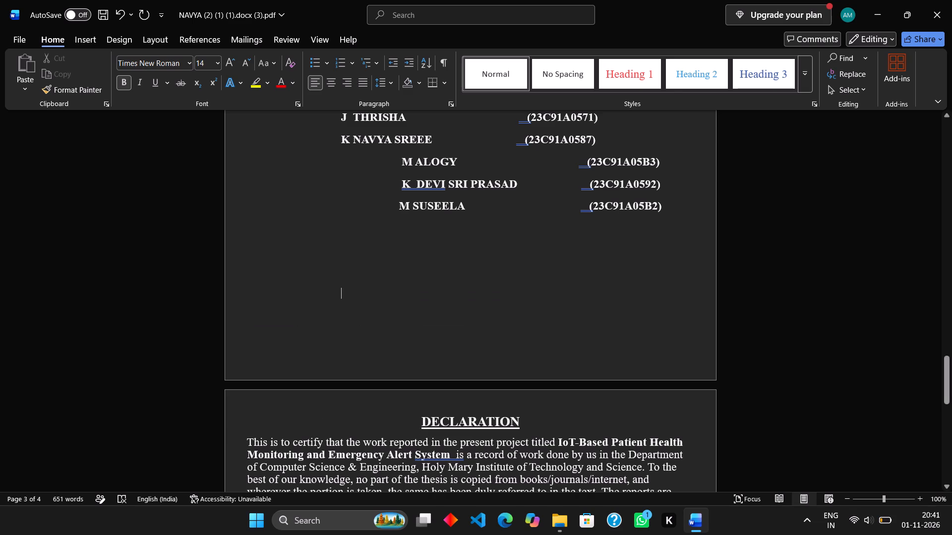
# Add two spaces between the second student's name and roll number in the Acknowledgement's student list.
pyautogui.scroll(-4, 677, 238)
pyautogui.scroll(-1, 669, 283)
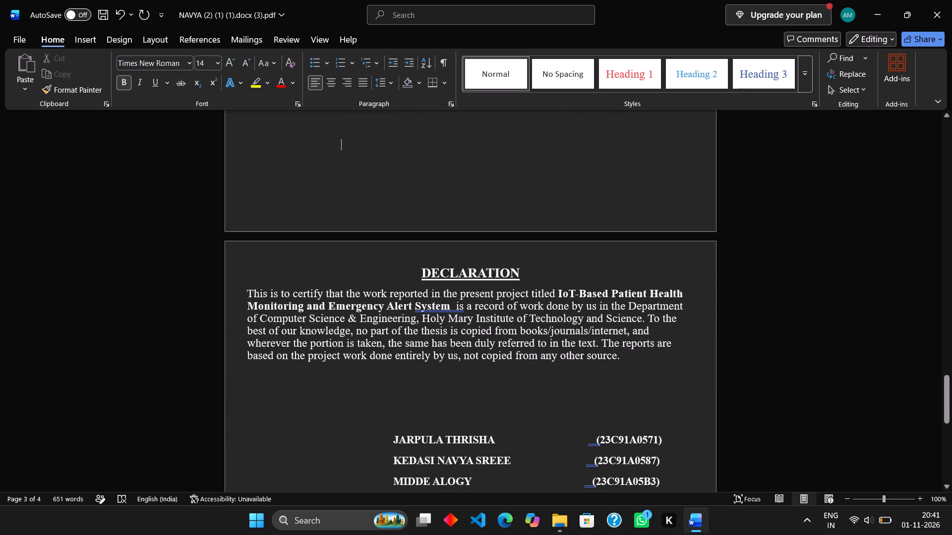
pyautogui.scroll(8, 402, 255)
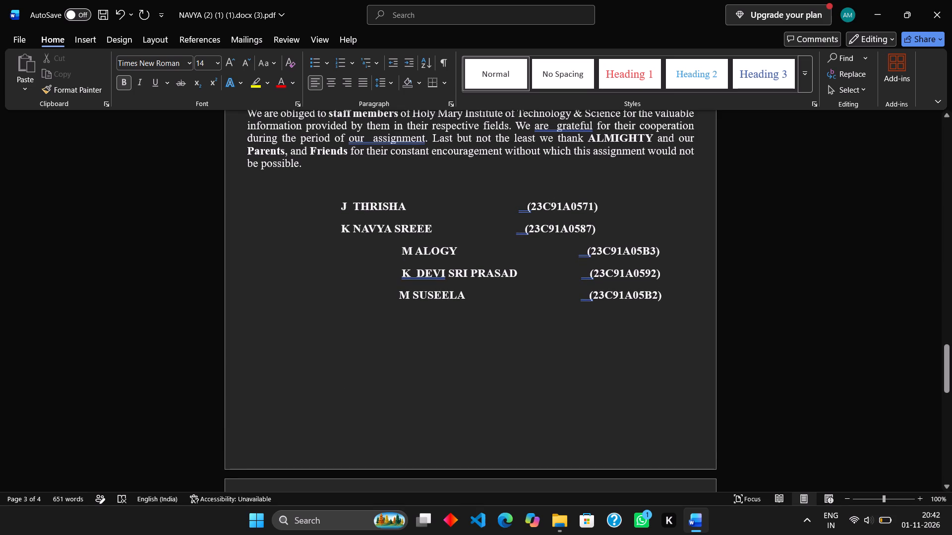
pyautogui.click(320, 205)
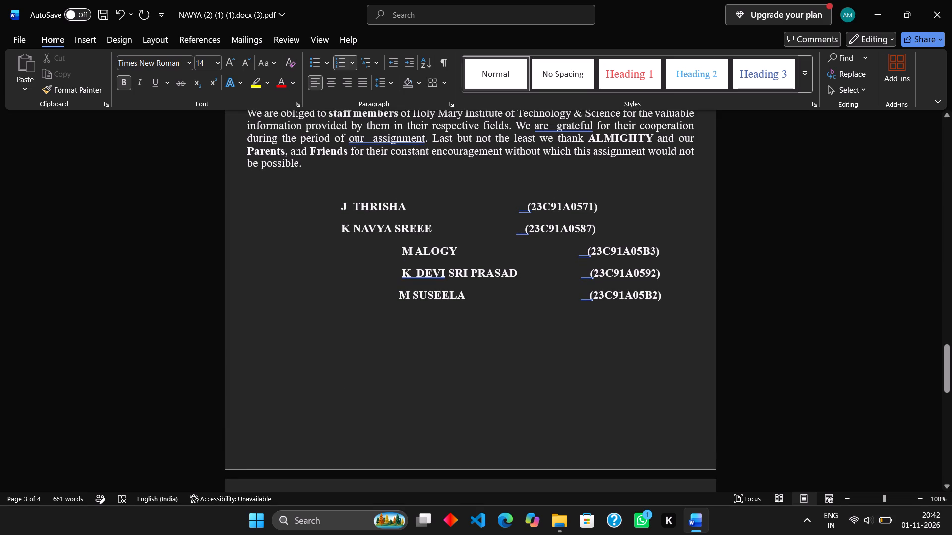
pyautogui.click(334, 201)
pyautogui.click(334, 210)
pyautogui.doubleClick(337, 213)
pyautogui.click(316, 212)
pyautogui.click(324, 232)
pyautogui.click(432, 225)
pyautogui.press('space')
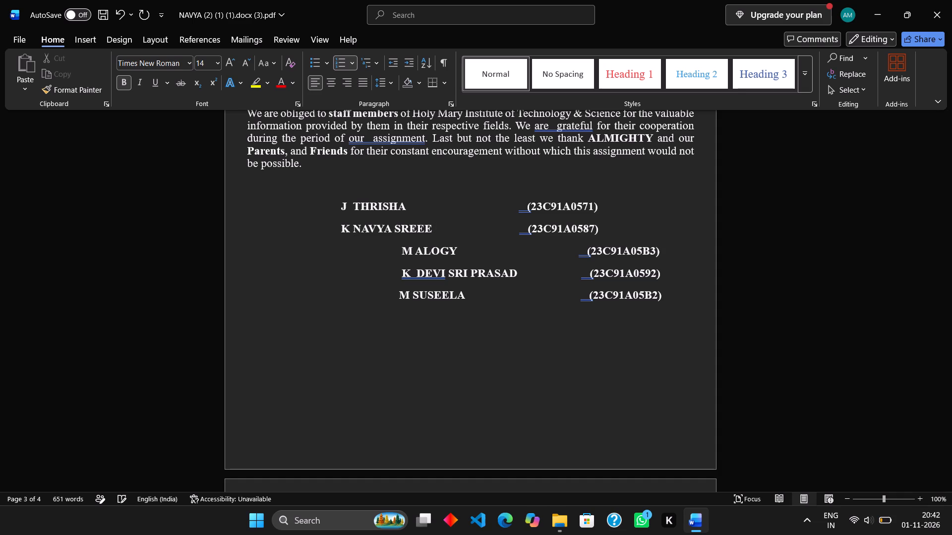
pyautogui.press('space')
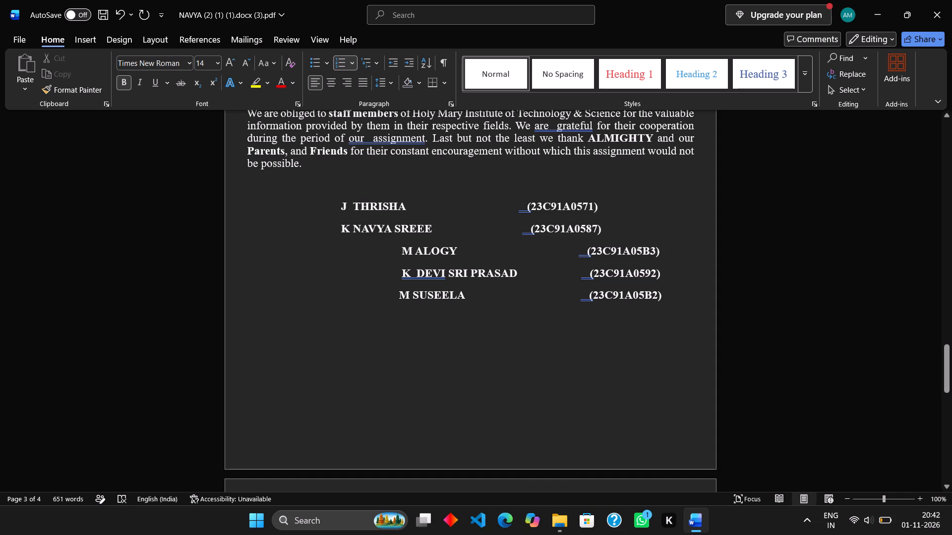
# Insert twenty spaces between the initial K and the second student's name in the Acknowledgement list.
pyautogui.click(329, 229)
pyautogui.press('space')
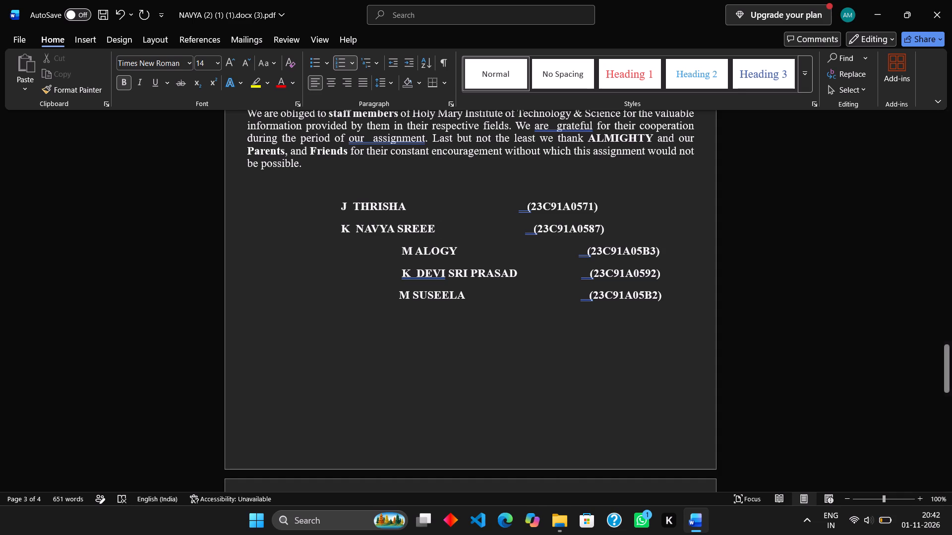
pyautogui.press('space')
pyautogui.press('space')
pyautogui.press('space')
pyautogui.press('space')
pyautogui.press('space')
pyautogui.press('space')
pyautogui.press('space')
pyautogui.press('space')
pyautogui.press('space')
pyautogui.press('space')
pyautogui.press('space')
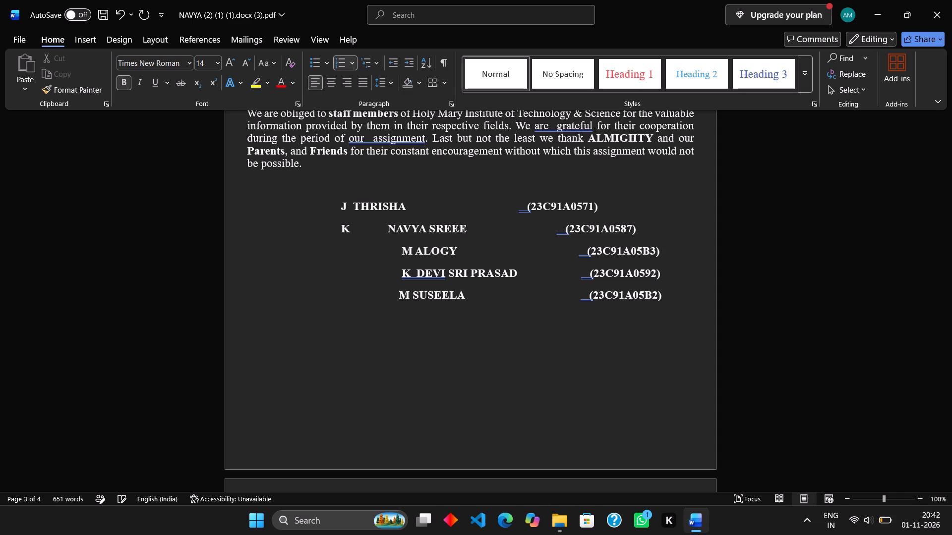
pyautogui.press('space')
pyautogui.press('space')
pyautogui.press('space')
pyautogui.press('space')
pyautogui.press('space')
pyautogui.press('space')
pyautogui.press('space')
pyautogui.press('space')
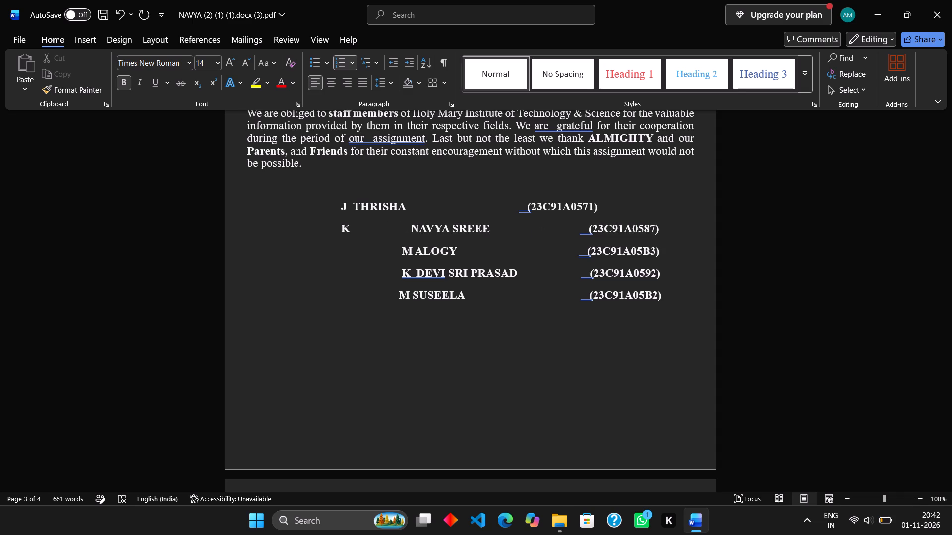
# Delete the initial K and one space before the second student's name, and put two spaces in their place.
pyautogui.click(362, 231)
pyautogui.click(356, 228)
pyautogui.click(356, 228)
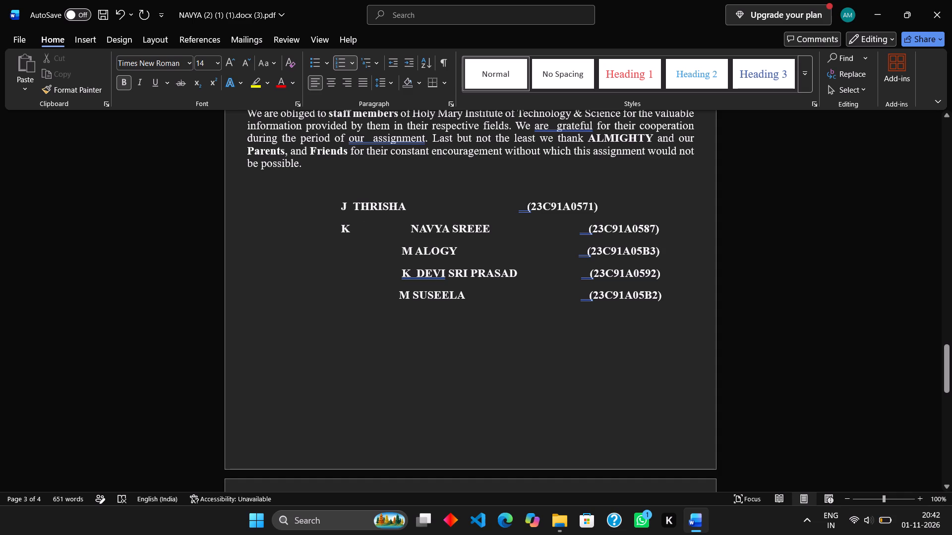
pyautogui.click(350, 228)
pyautogui.click(350, 230)
pyautogui.press('BackSpace')
pyautogui.press('BackSpace')
pyautogui.press('space')
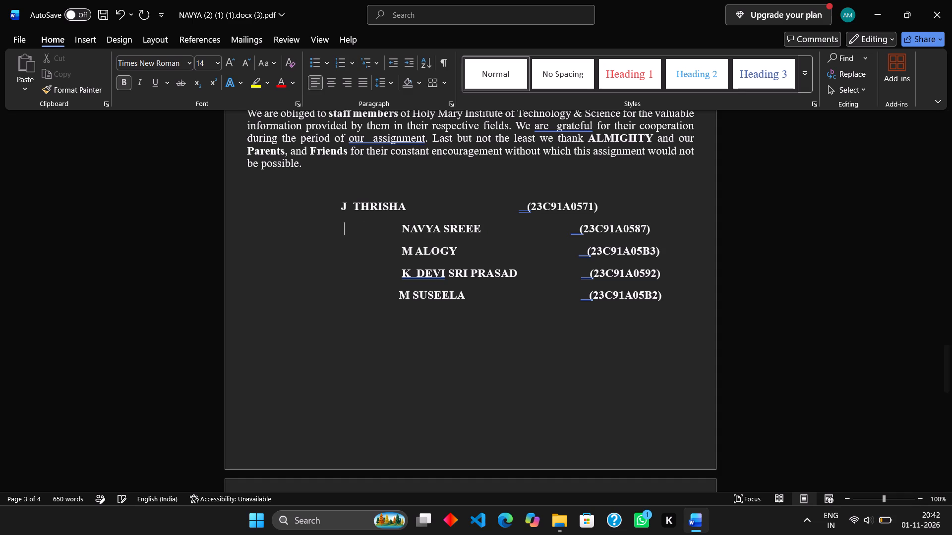
pyautogui.press('space')
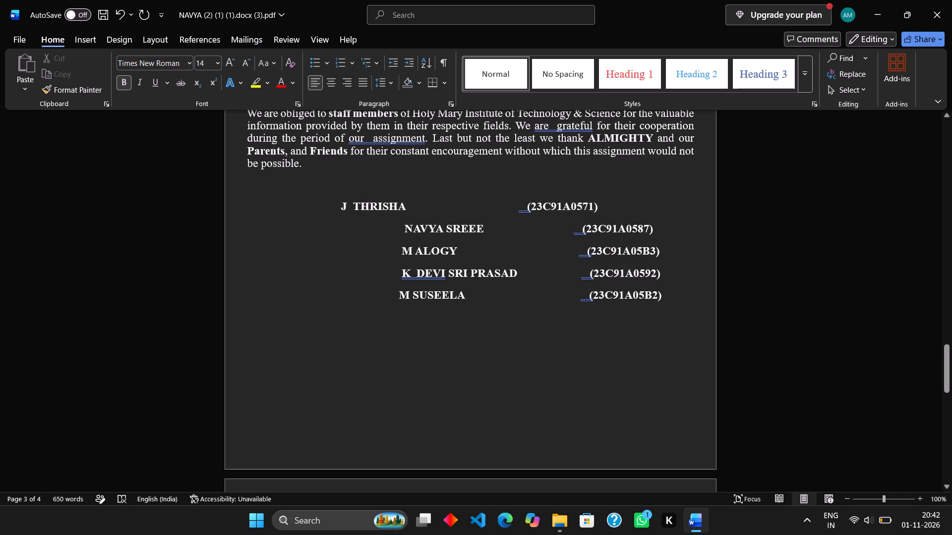
# Clear the initial J before the first student's name and insert spaces to bring the name roughly into line with those below.
pyautogui.click(338, 208)
pyautogui.press('BackSpace')
pyautogui.press('BackSpace')
pyautogui.press('space')
pyautogui.press('space')
pyautogui.press('space')
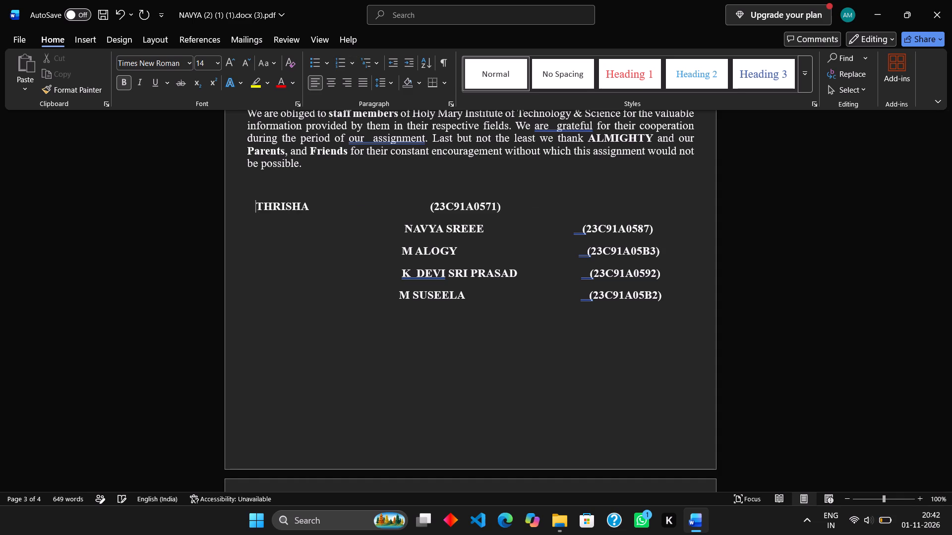
pyautogui.press('space')
pyautogui.press('space')
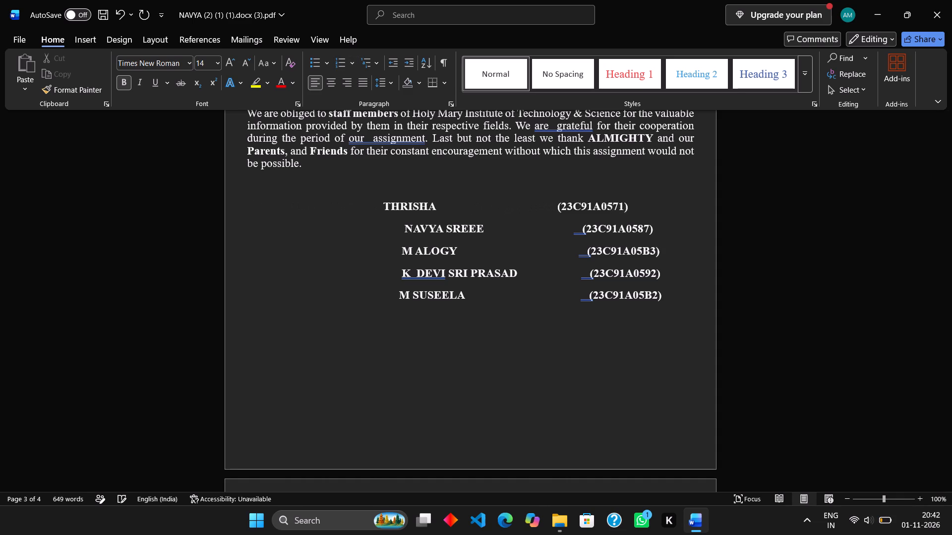
pyautogui.press('space')
pyautogui.press('space')
pyautogui.press('space')
pyautogui.press('space')
pyautogui.press('space')
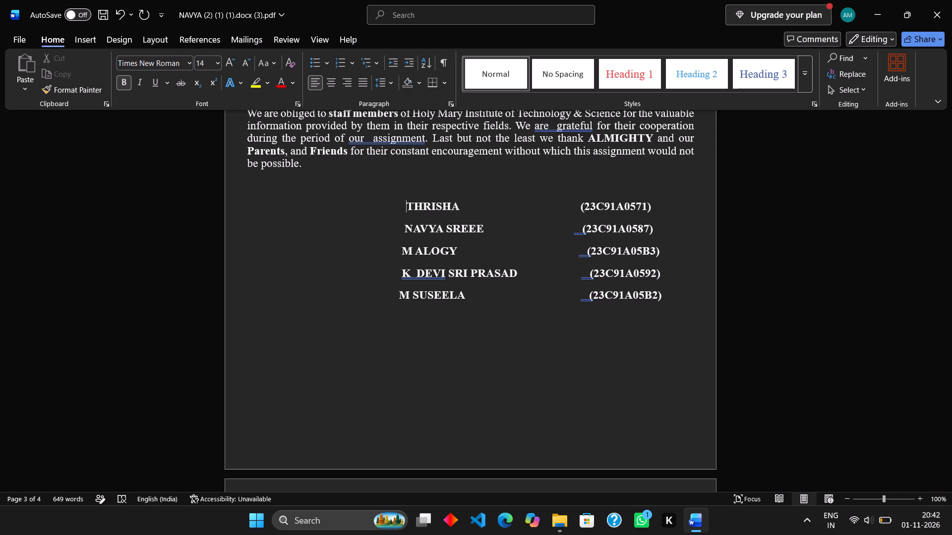
# Remove two spaces before the first student's name and re-enter the initial J followed by two spaces.
pyautogui.press('BackSpace')
pyautogui.press('BackSpace')
pyautogui.write('j')
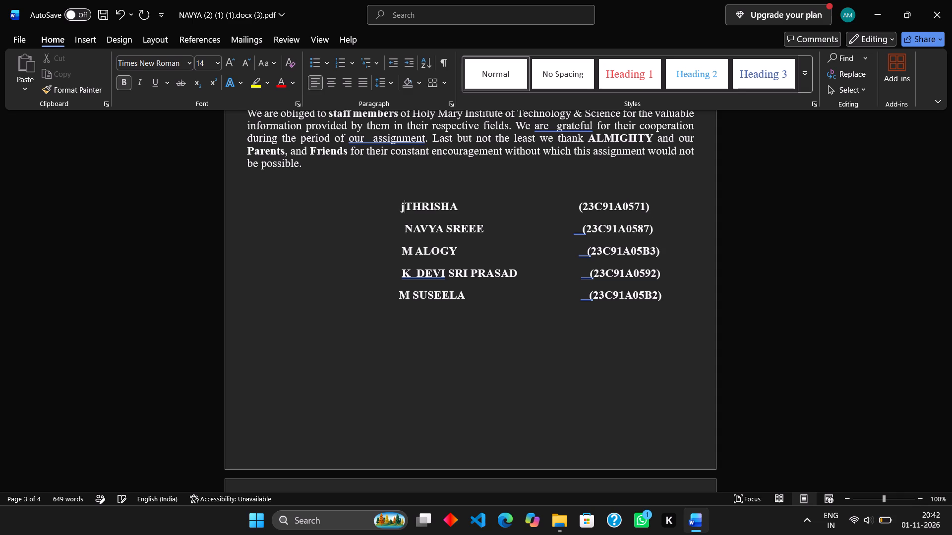
pyautogui.press('space')
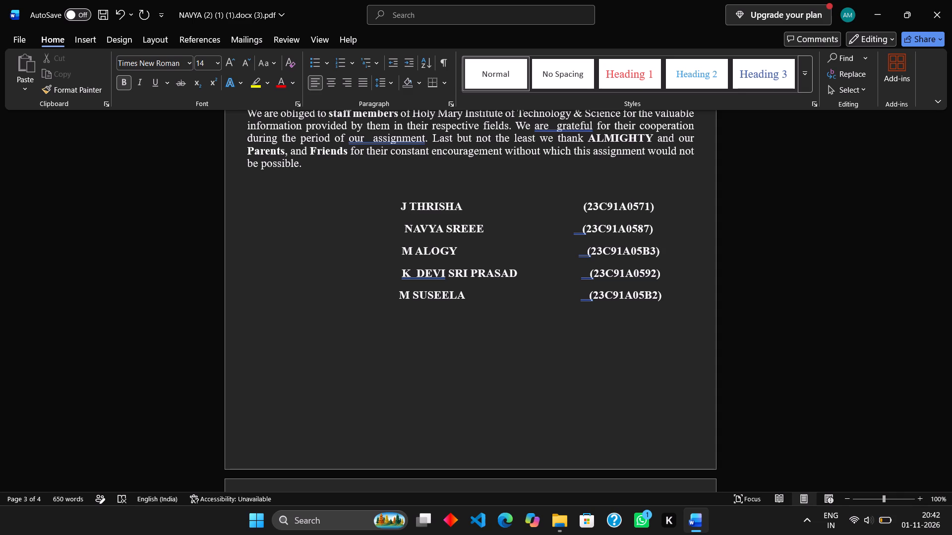
pyautogui.press('space')
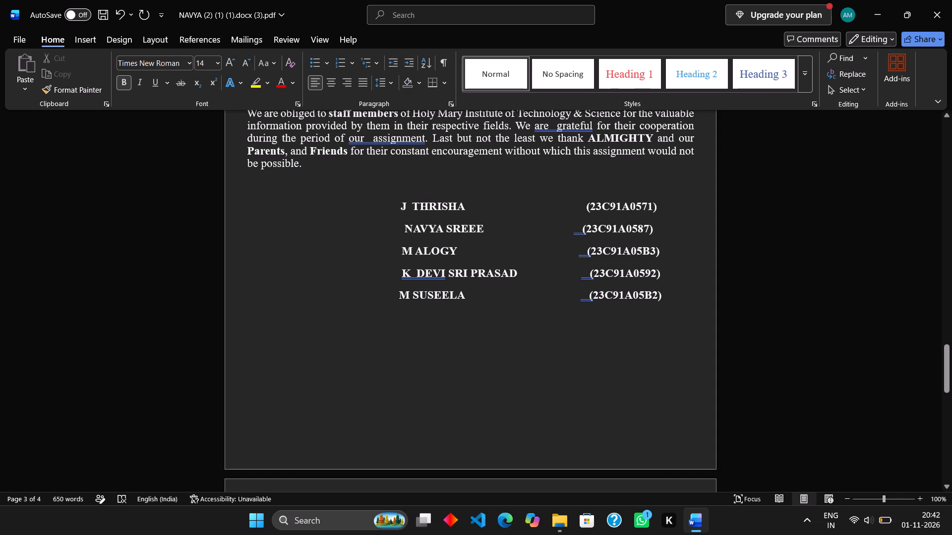
# Re-enter the initial K with a space after it before the second student's name.
pyautogui.click(379, 213)
pyautogui.click(400, 231)
pyautogui.write('k')
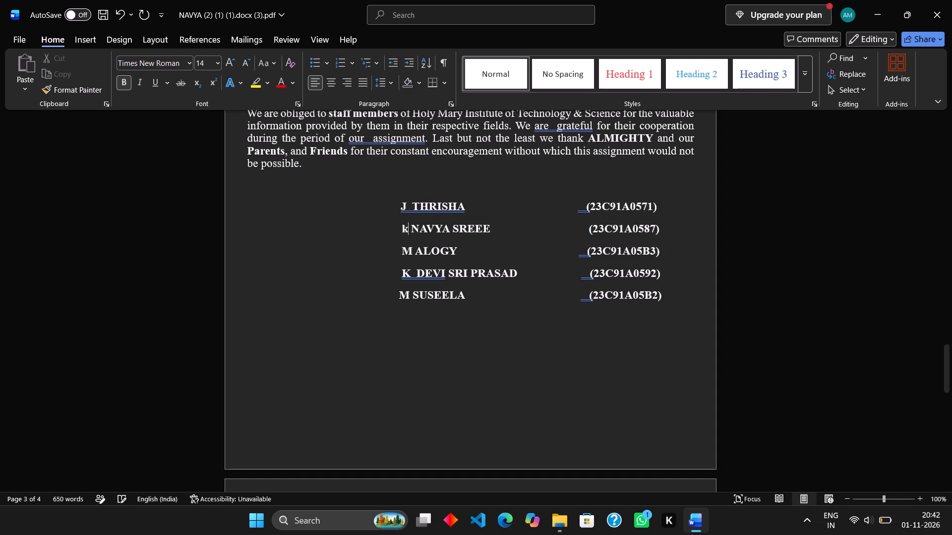
pyautogui.press('space')
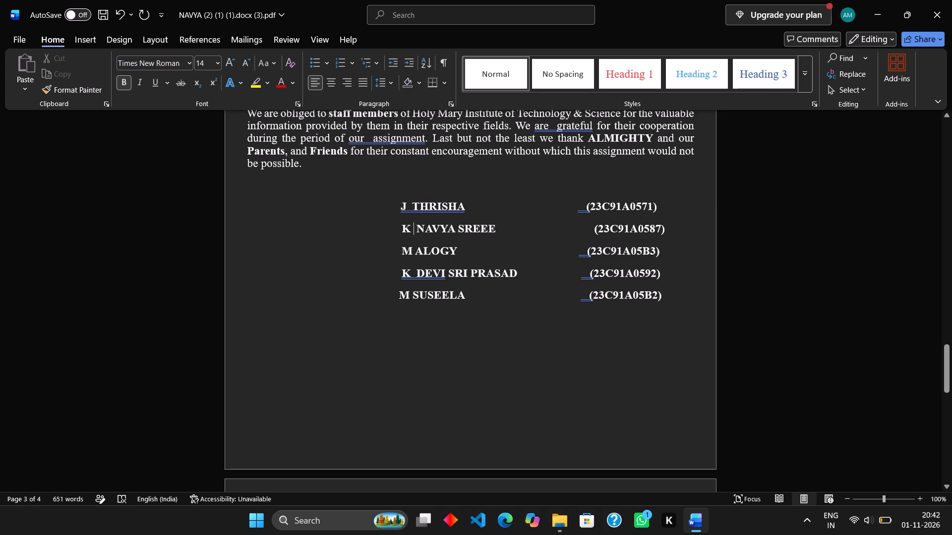
# Add one space before the fifth student's entry to align it with the names above.
pyautogui.click(393, 296)
pyautogui.press('space')
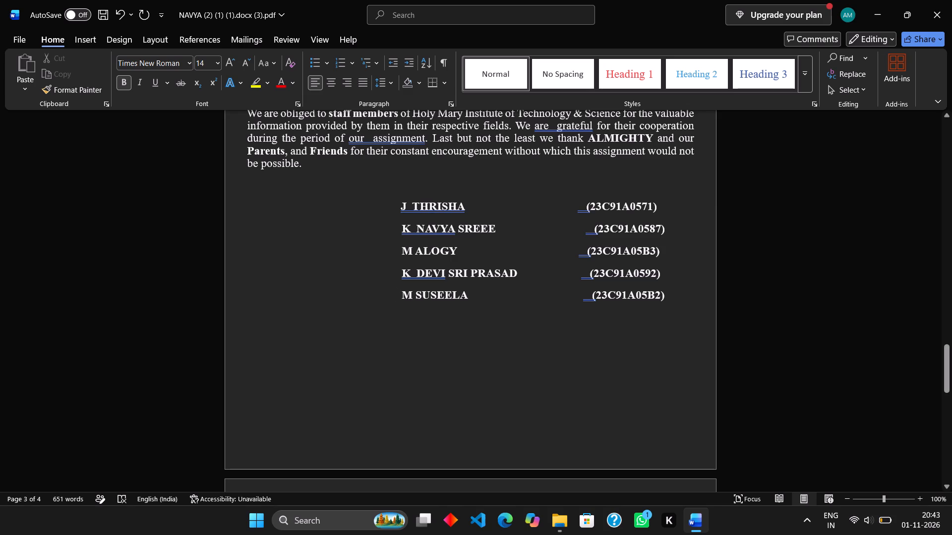
# Align the roll numbers by adding one space before the third and first, removing two before the second and one before the fifth.
pyautogui.click(580, 252)
pyautogui.press('space')
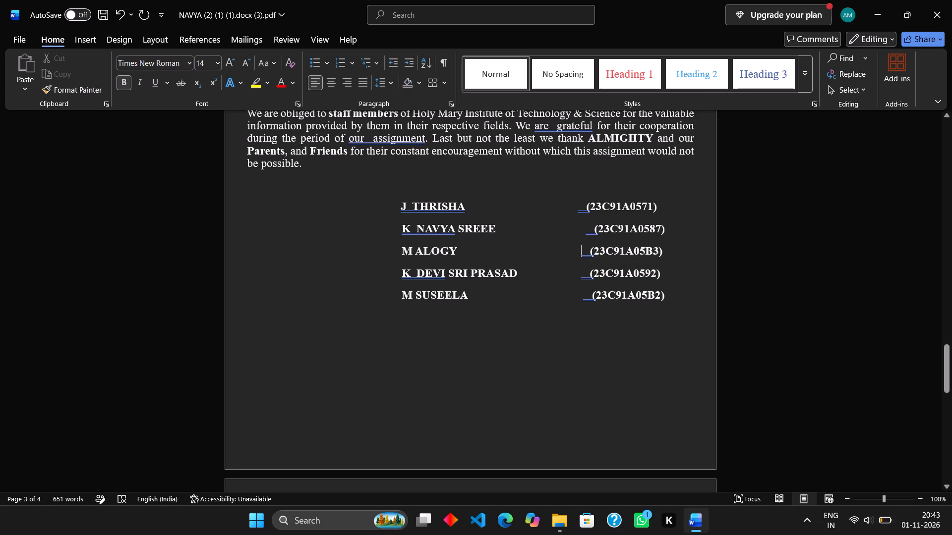
pyautogui.click(577, 202)
pyautogui.press('space')
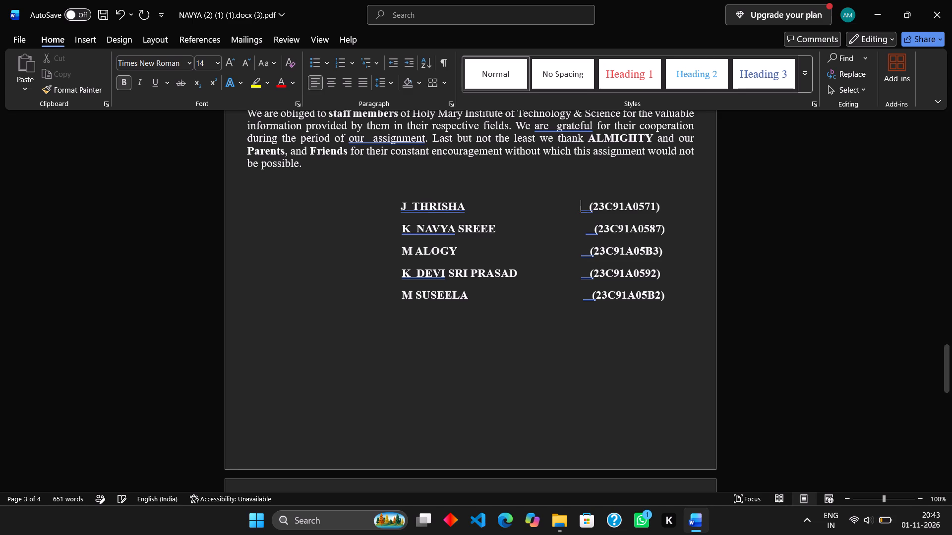
pyautogui.click(591, 226)
pyautogui.press('BackSpace')
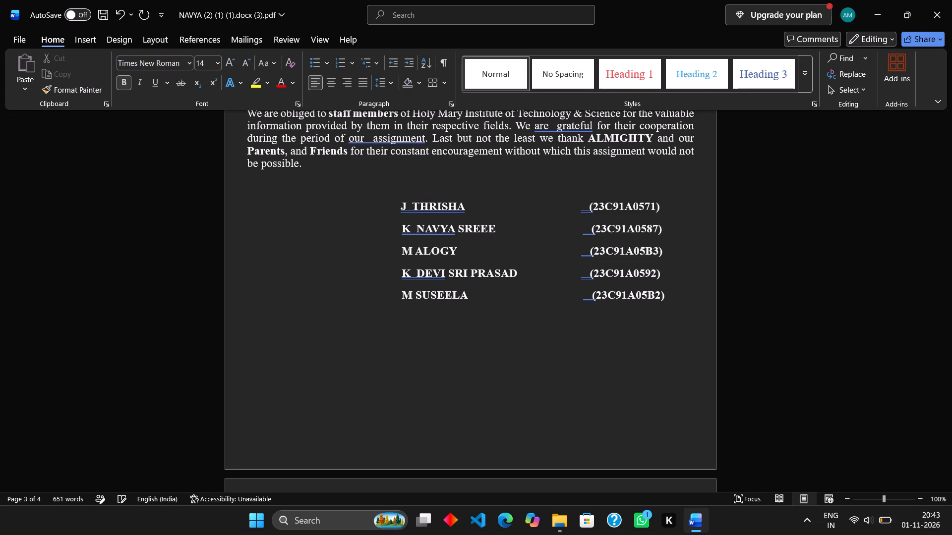
pyautogui.press('BackSpace')
pyautogui.click(591, 300)
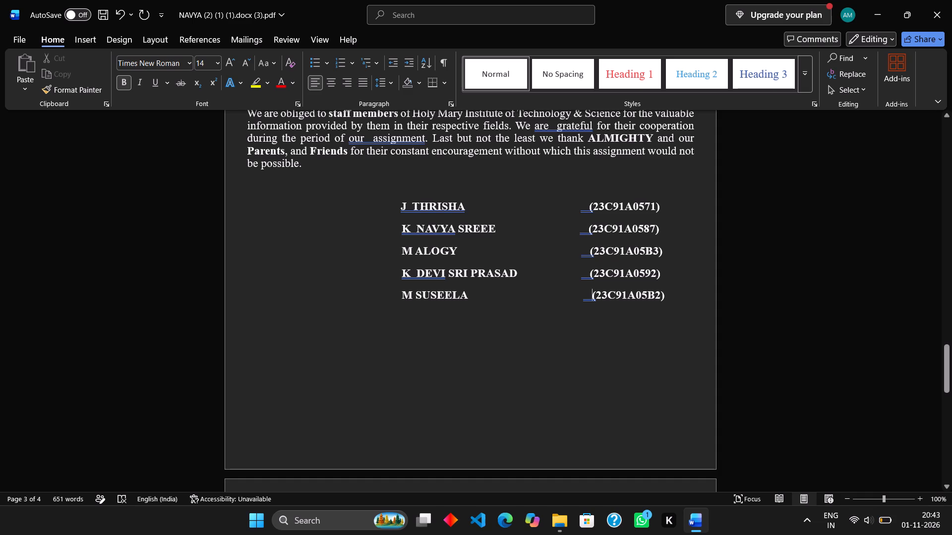
pyautogui.press('BackSpace')
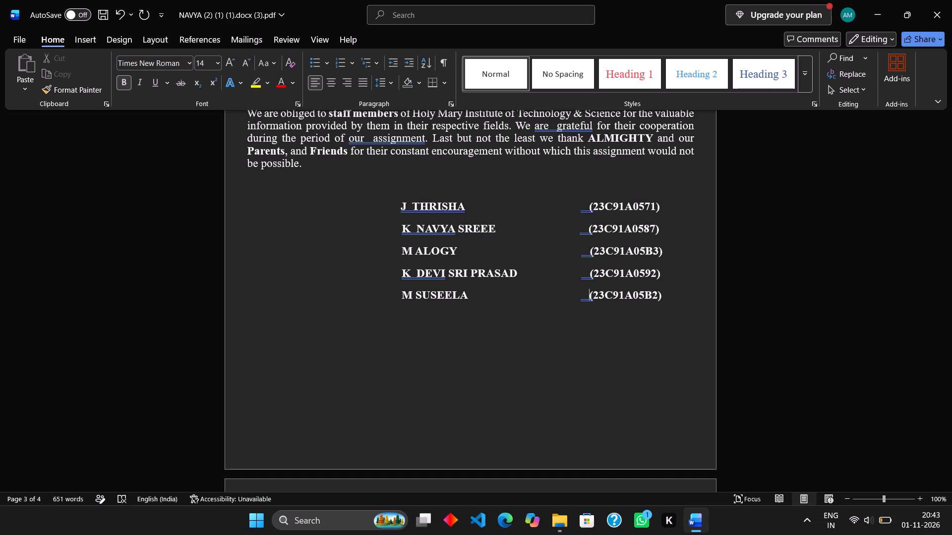
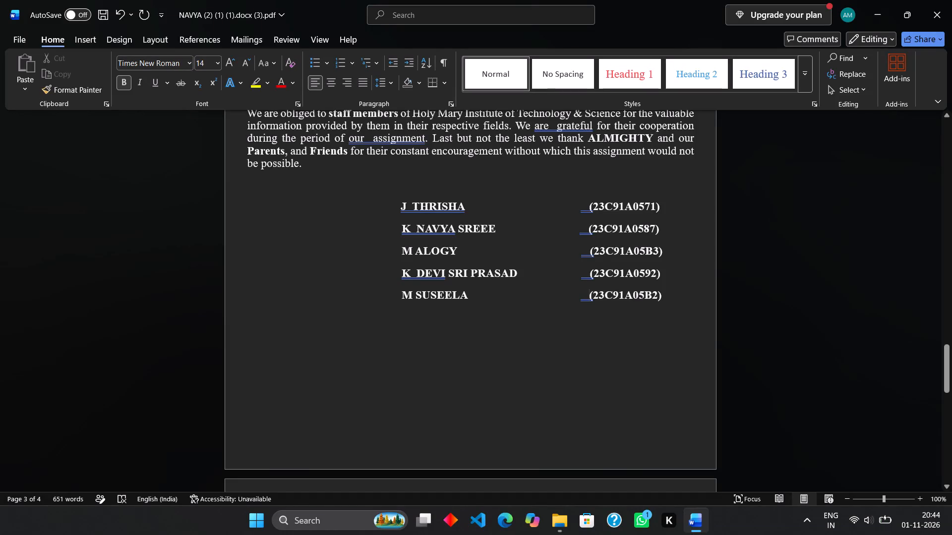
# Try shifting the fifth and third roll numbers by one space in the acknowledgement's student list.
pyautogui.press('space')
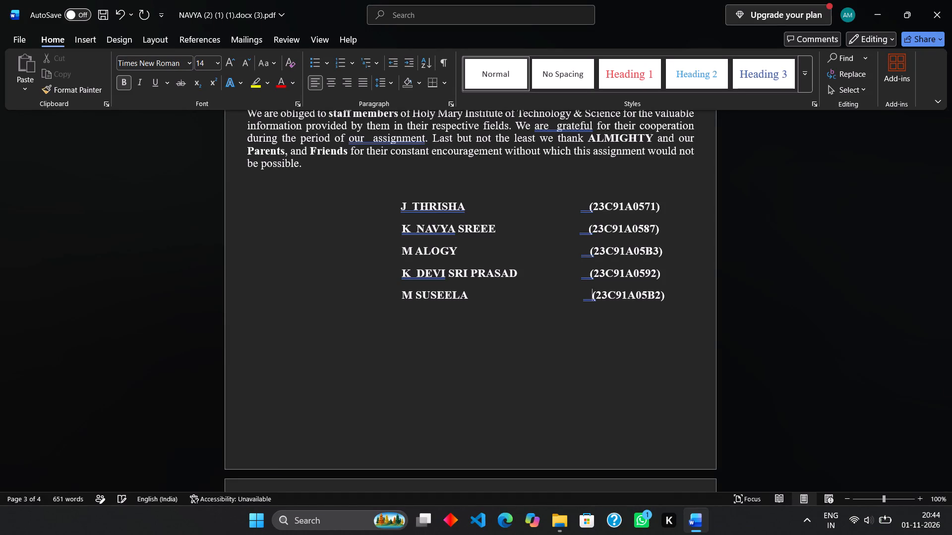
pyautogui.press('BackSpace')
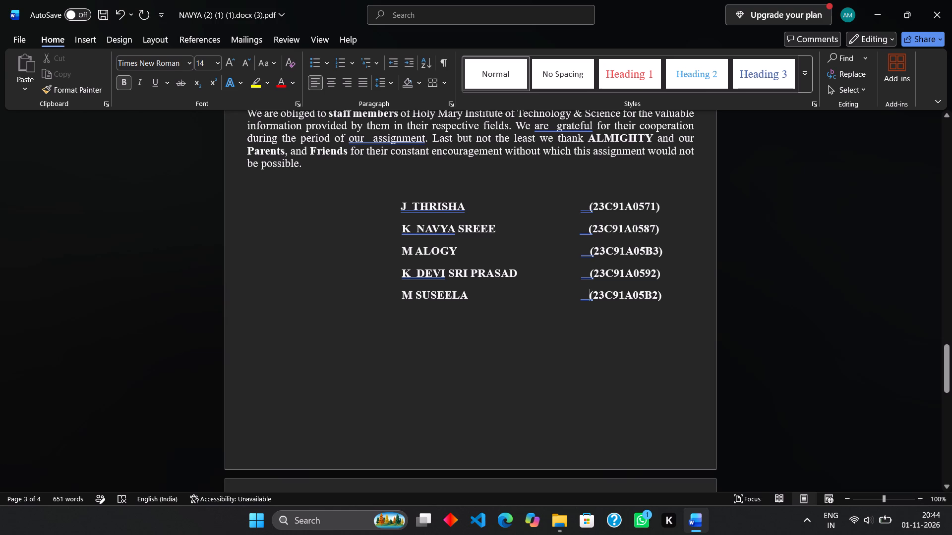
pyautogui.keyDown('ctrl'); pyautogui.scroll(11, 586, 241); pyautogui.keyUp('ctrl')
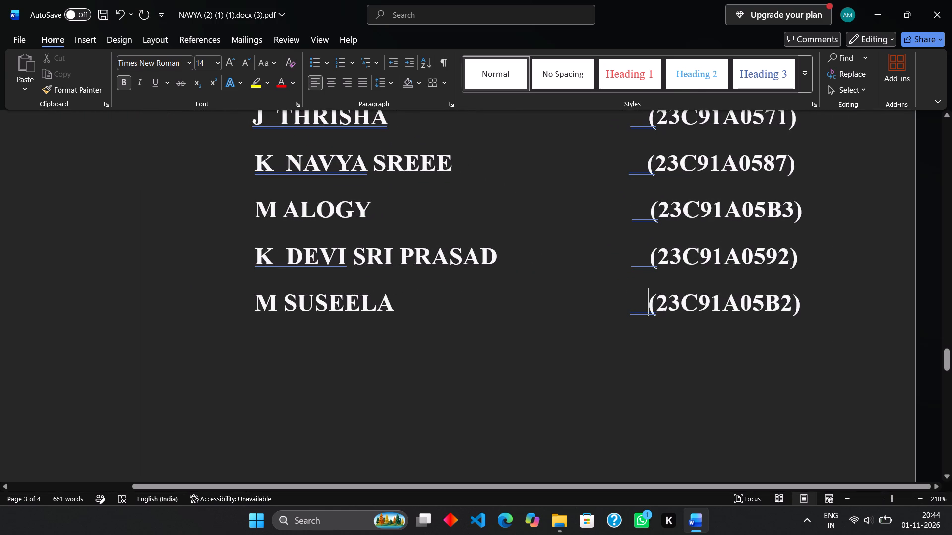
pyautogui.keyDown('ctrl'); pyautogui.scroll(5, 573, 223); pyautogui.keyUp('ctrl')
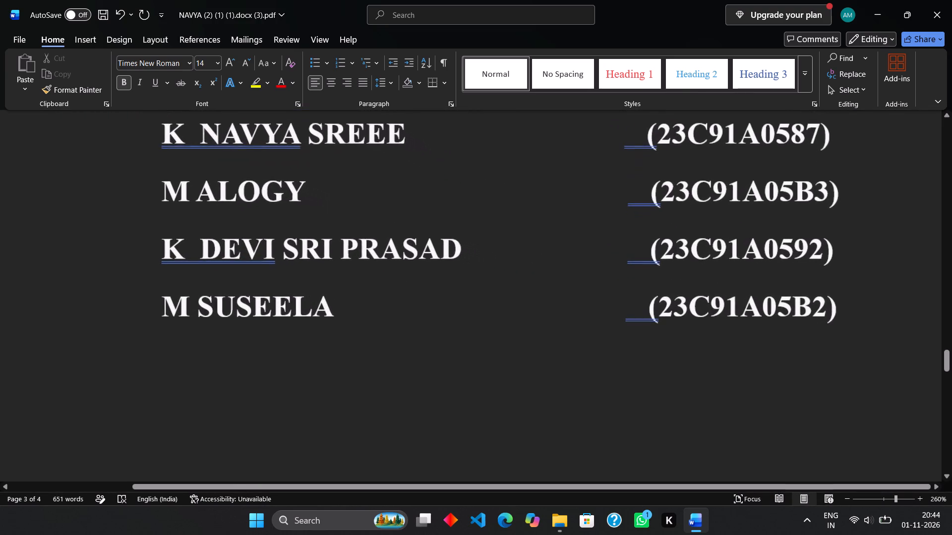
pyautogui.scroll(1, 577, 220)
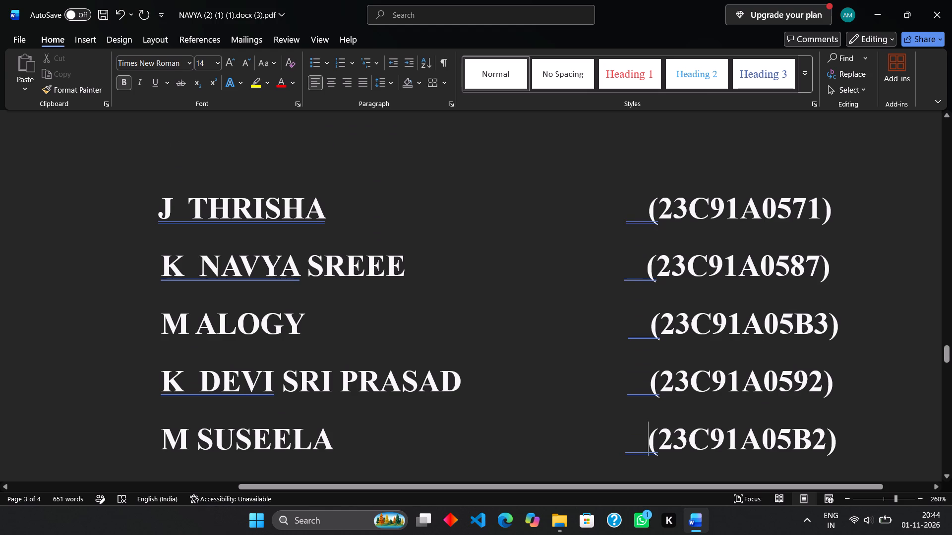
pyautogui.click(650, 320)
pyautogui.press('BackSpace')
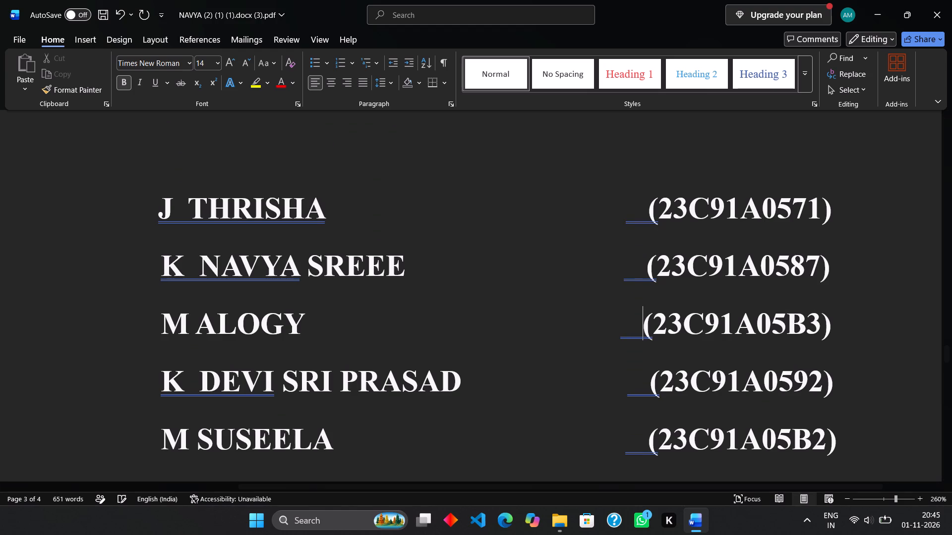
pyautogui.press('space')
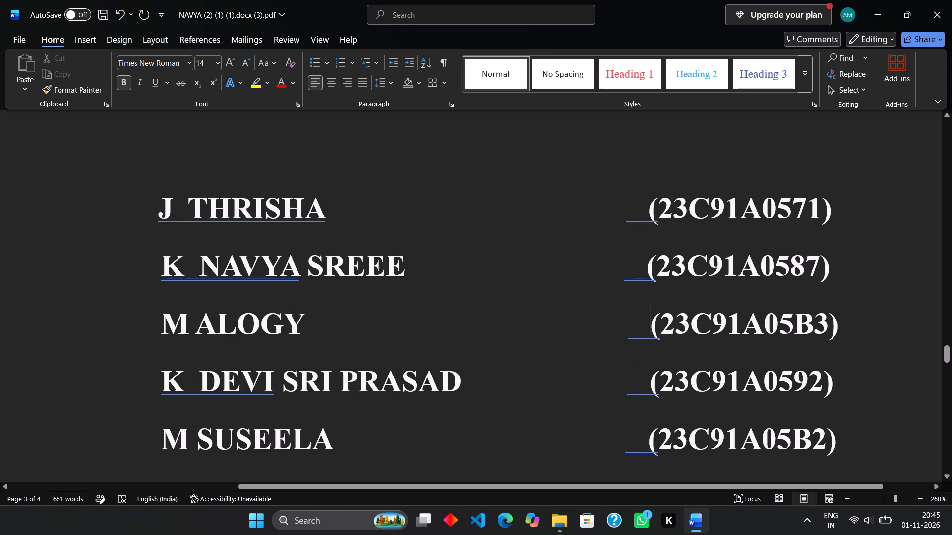
# In the acknowledgement's student list, add one space before the first student's name and remove one before the roll number.
pyautogui.click(136, 207)
pyautogui.press('space')
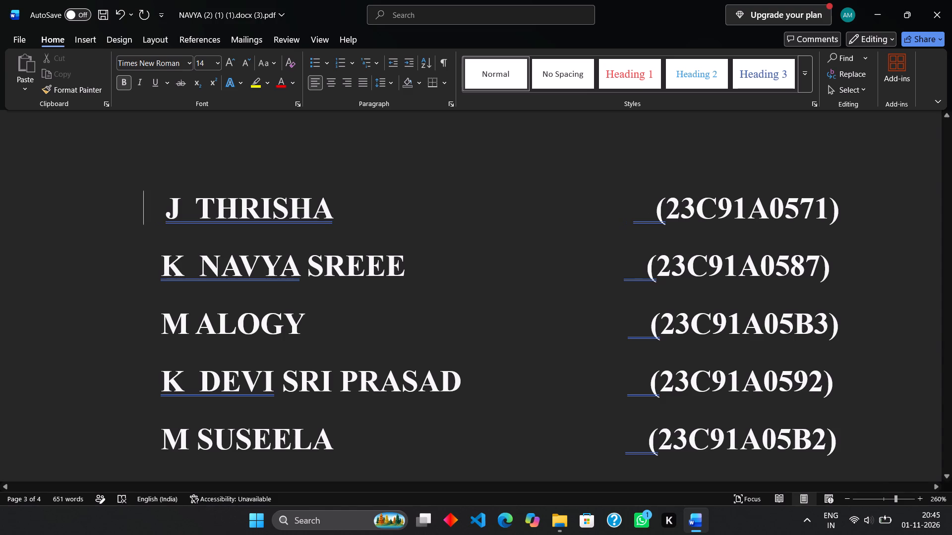
pyautogui.click(651, 203)
pyautogui.press('BackSpace')
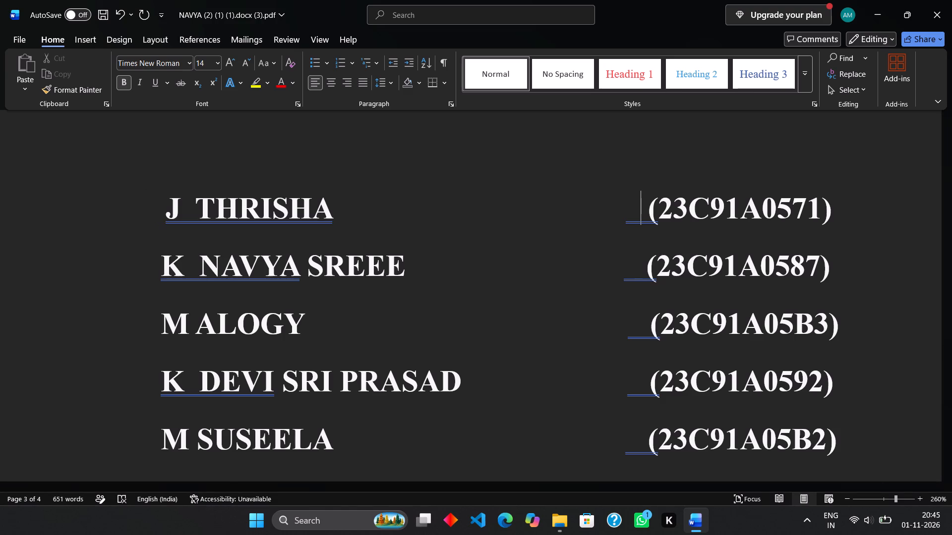
pyautogui.press('BackSpace')
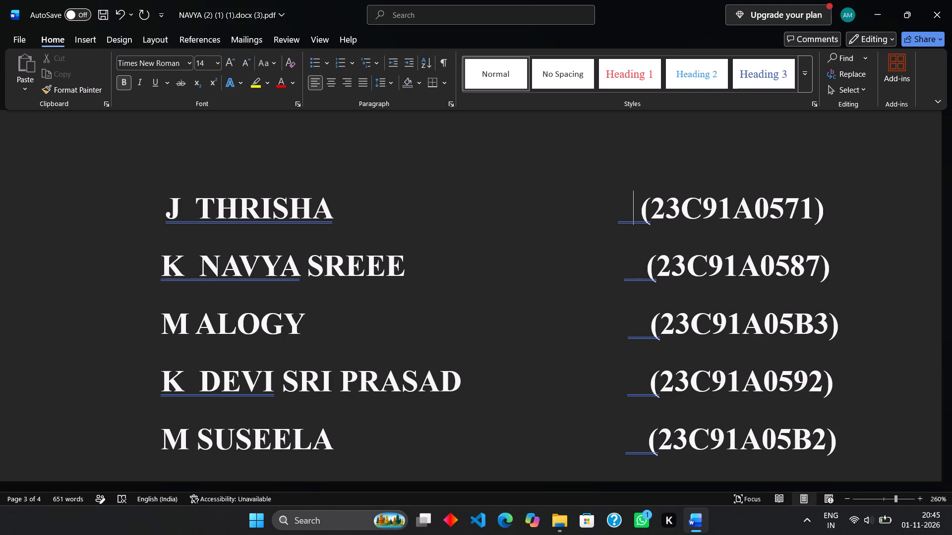
pyautogui.press('space')
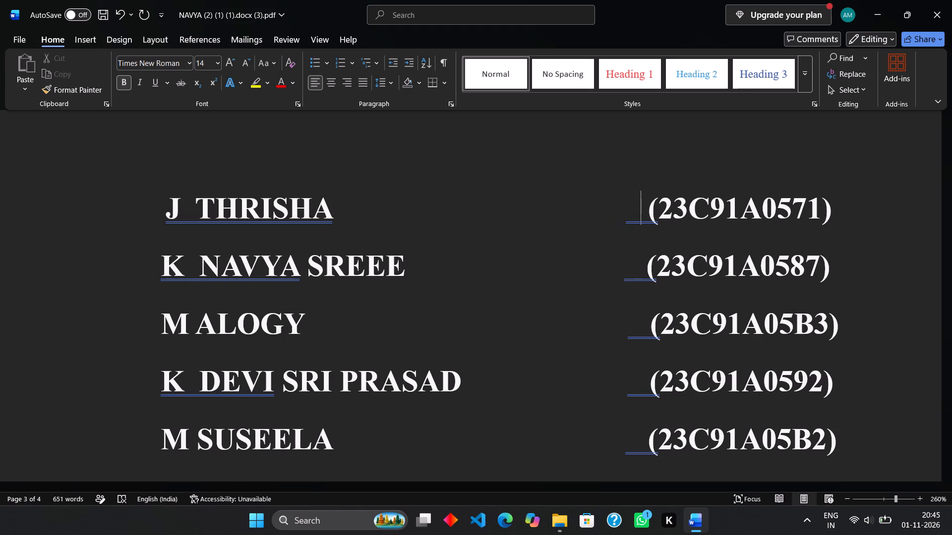
# In the declaration's student list, remove two spaces before the first roll number and one before the second.
pyautogui.scroll(-6, 640, 237)
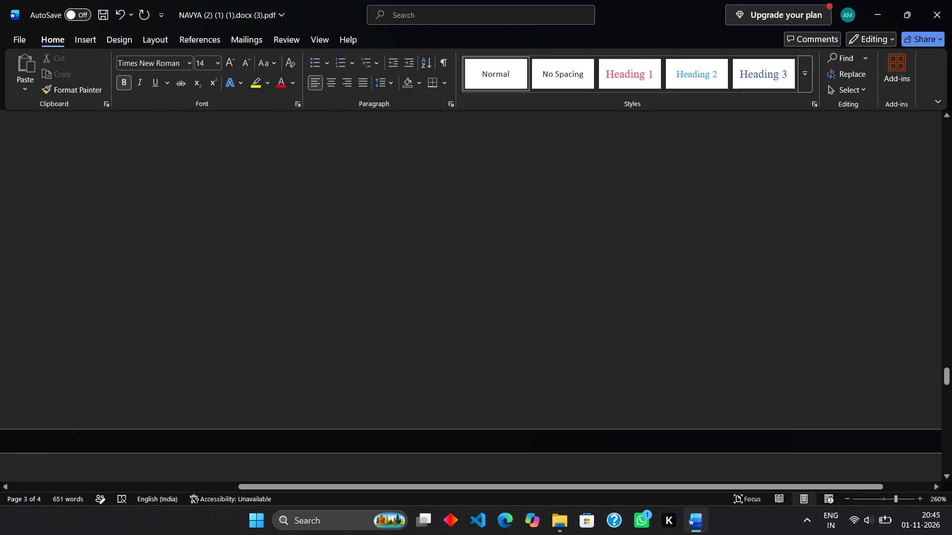
pyautogui.middleClick(634, 249)
pyautogui.scroll(1, 634, 250)
pyautogui.scroll(-5, 634, 250)
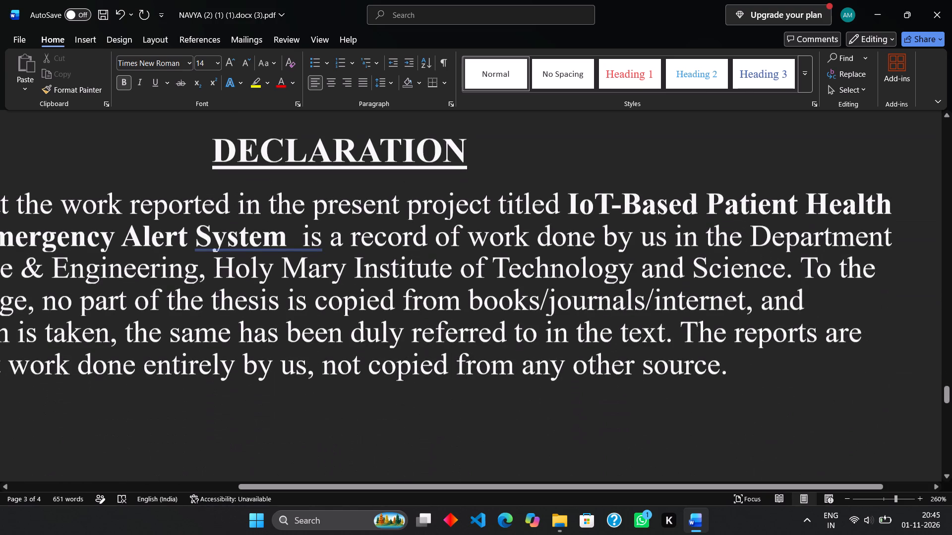
pyautogui.keyDown('ctrl'); pyautogui.scroll(-8, 634, 257); pyautogui.keyUp('ctrl')
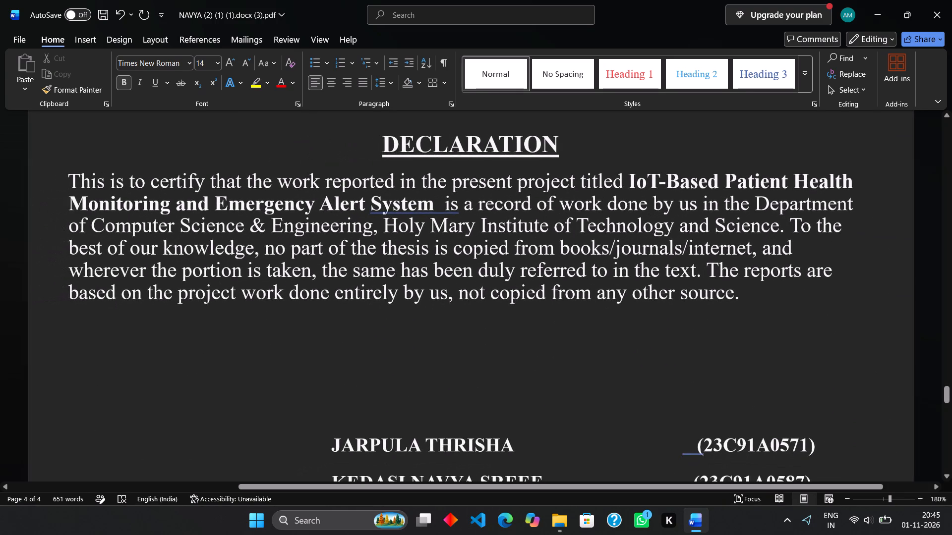
pyautogui.keyDown('ctrl'); pyautogui.scroll(-2, 634, 257); pyautogui.keyUp('ctrl')
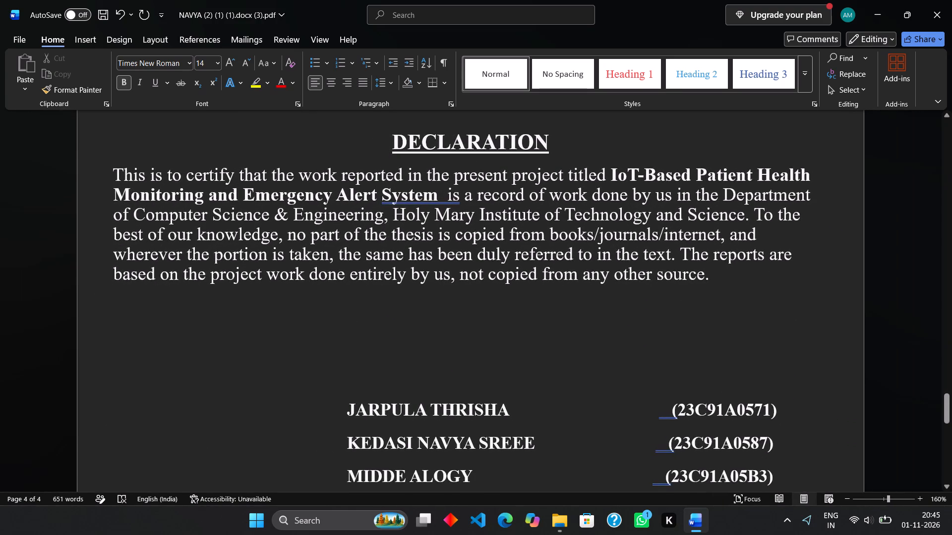
pyautogui.scroll(-2, 603, 302)
pyautogui.scroll(2, 603, 302)
pyautogui.scroll(-3, 535, 274)
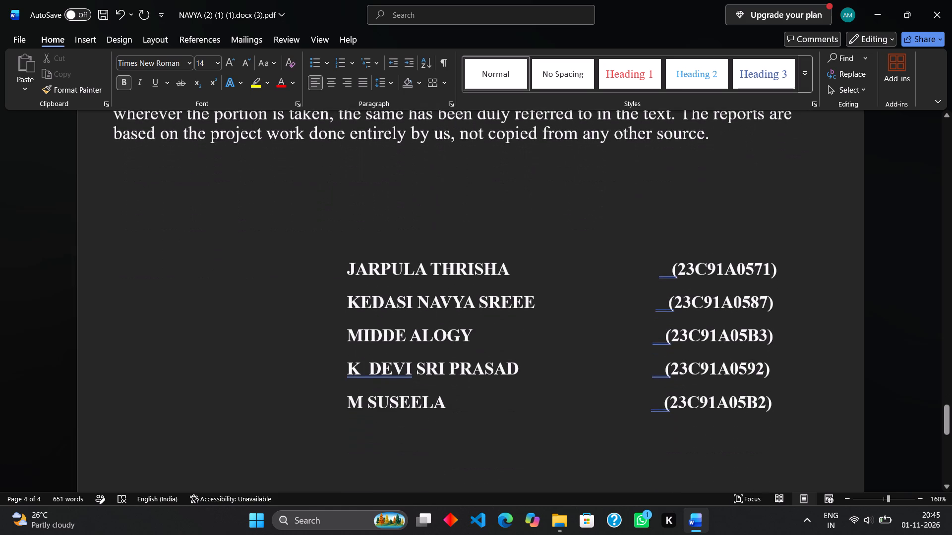
pyautogui.click(672, 260)
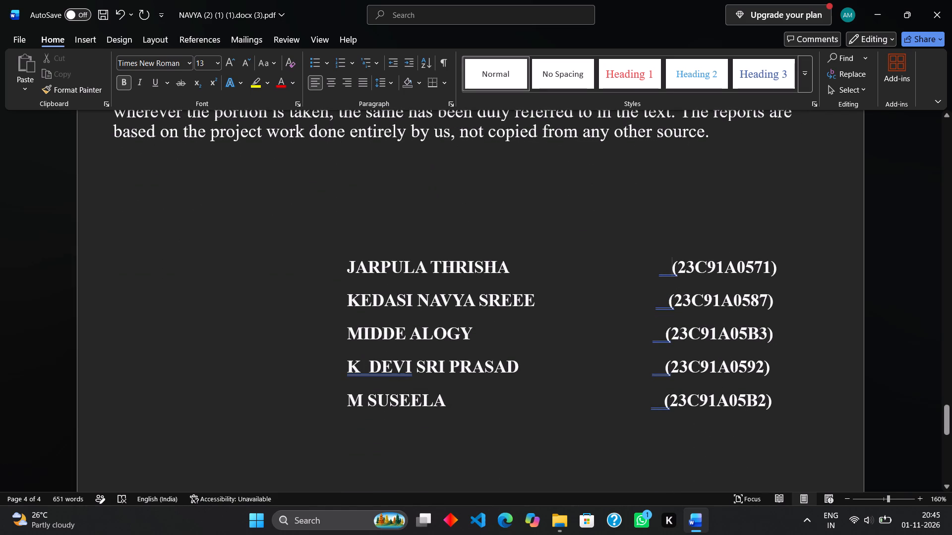
pyautogui.press('BackSpace')
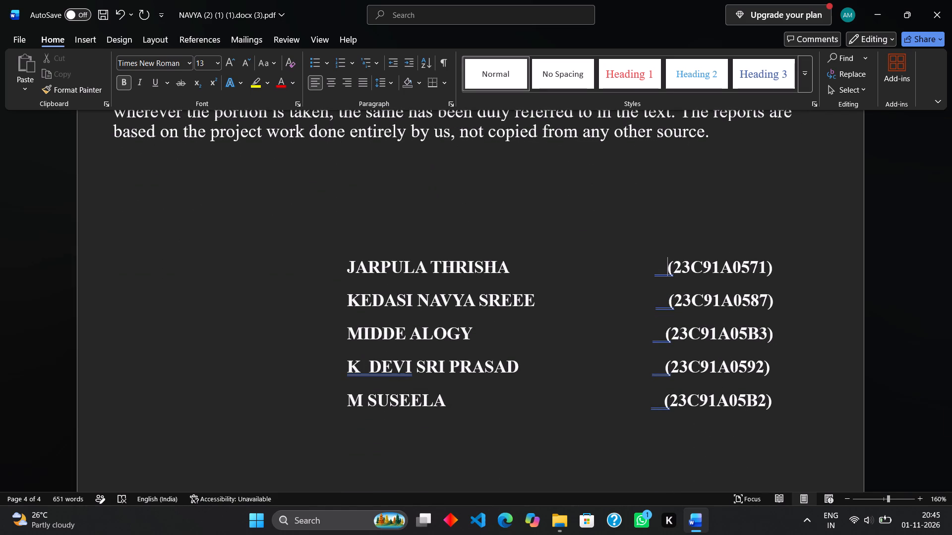
pyautogui.press('BackSpace')
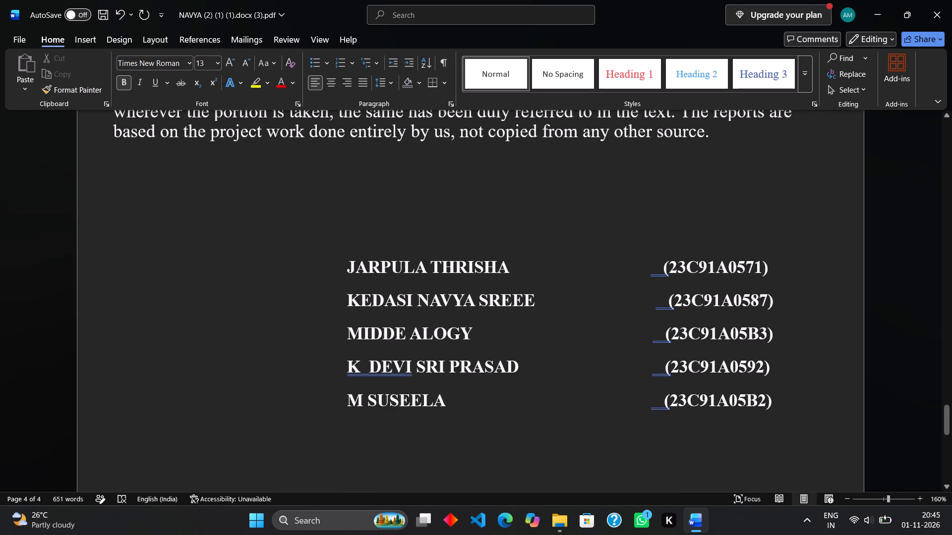
pyautogui.click(665, 300)
pyautogui.press('BackSpace')
# Review the layout of the report's pages, from the cover through the acknowledgement to the declaration.
pyautogui.scroll(-1, 645, 314)
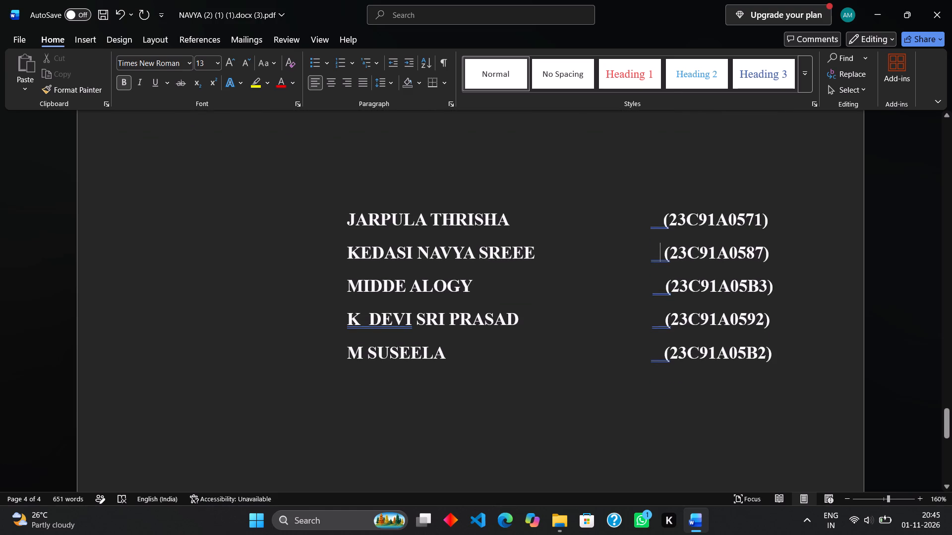
pyautogui.scroll(-16, 581, 310)
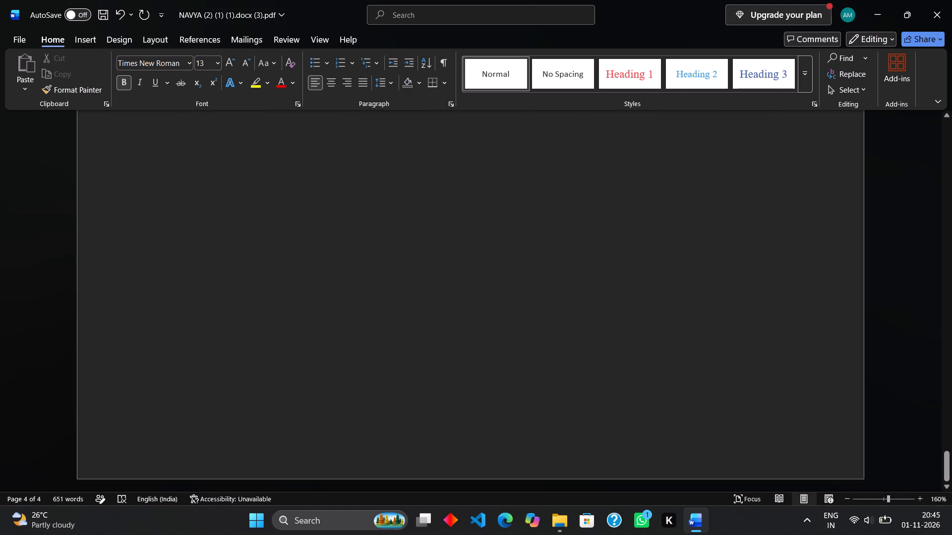
pyautogui.scroll(11, 581, 311)
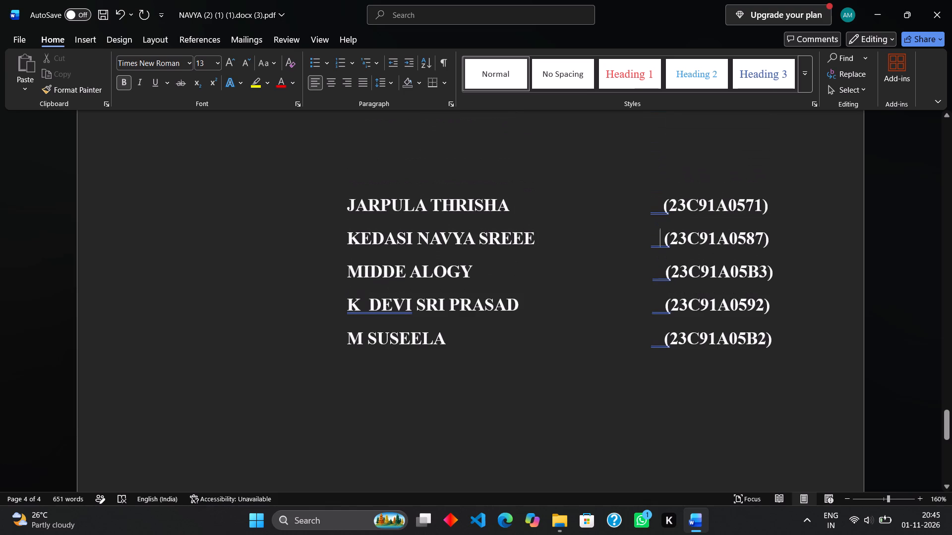
pyautogui.scroll(15, 584, 301)
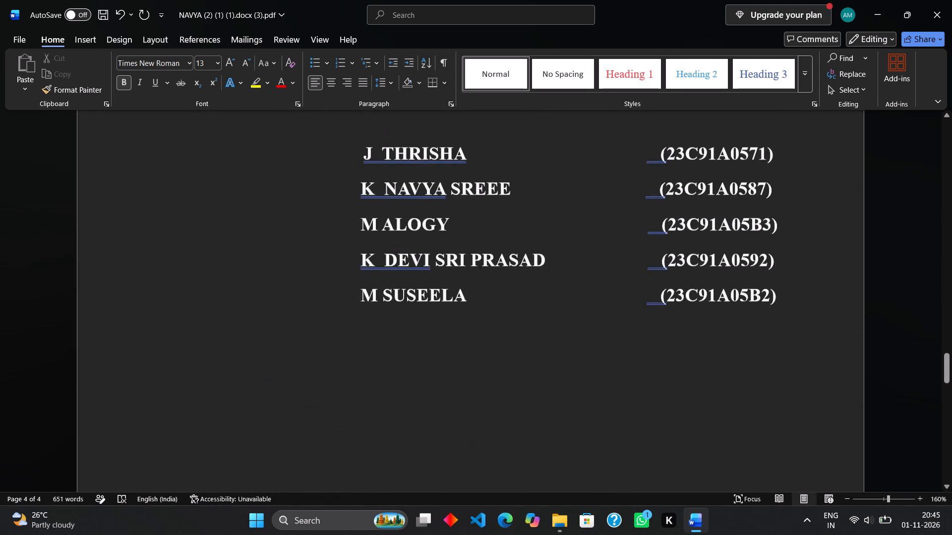
pyautogui.scroll(20, 585, 281)
pyautogui.scroll(2, 585, 281)
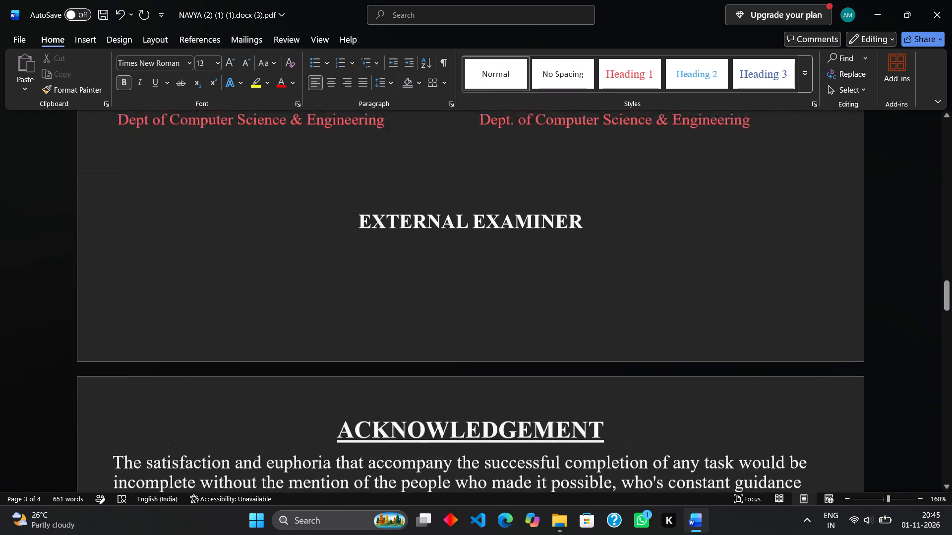
pyautogui.scroll(13, 586, 269)
pyautogui.scroll(10, 586, 267)
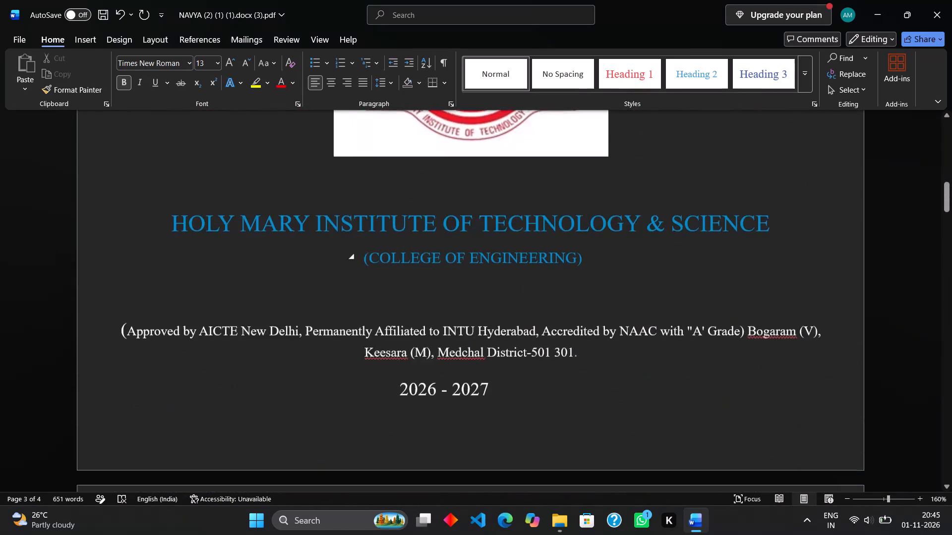
pyautogui.scroll(7, 586, 267)
pyautogui.scroll(-9, 586, 267)
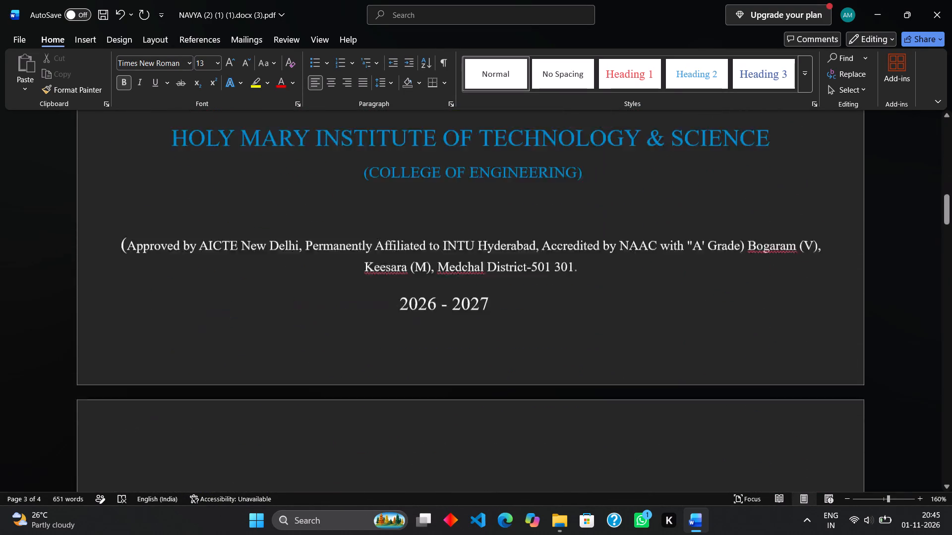
pyautogui.scroll(-9, 588, 265)
pyautogui.scroll(-19, 590, 266)
pyautogui.scroll(-6, 592, 266)
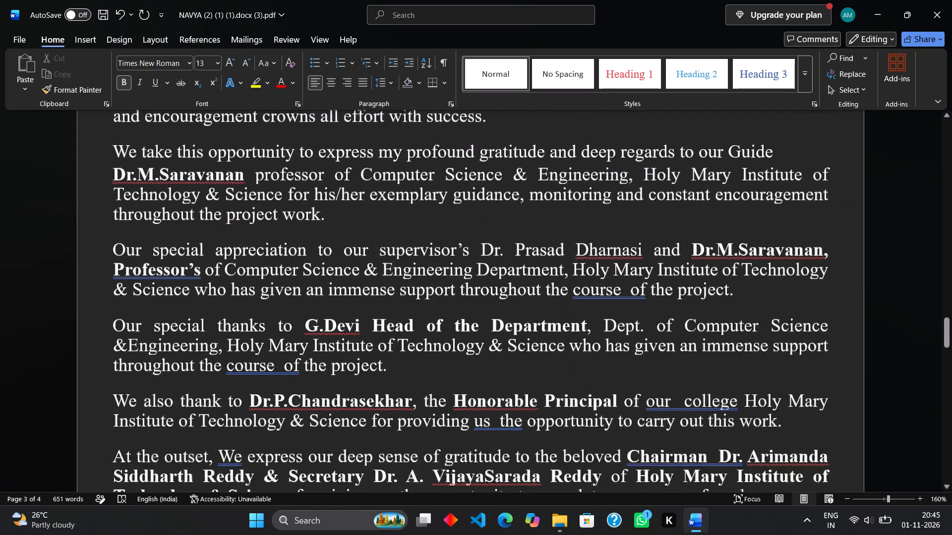
pyautogui.scroll(-16, 593, 262)
pyautogui.scroll(-6, 594, 265)
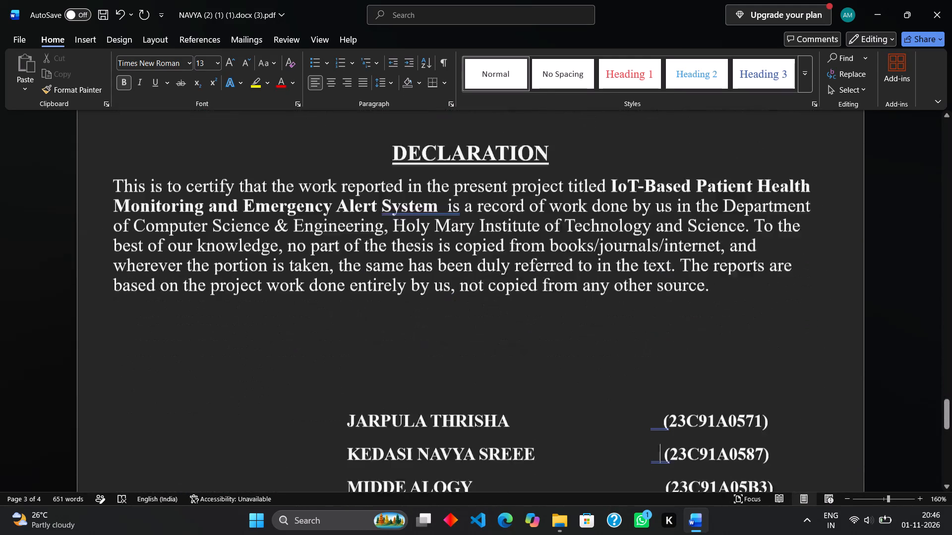
pyautogui.scroll(-3, 594, 265)
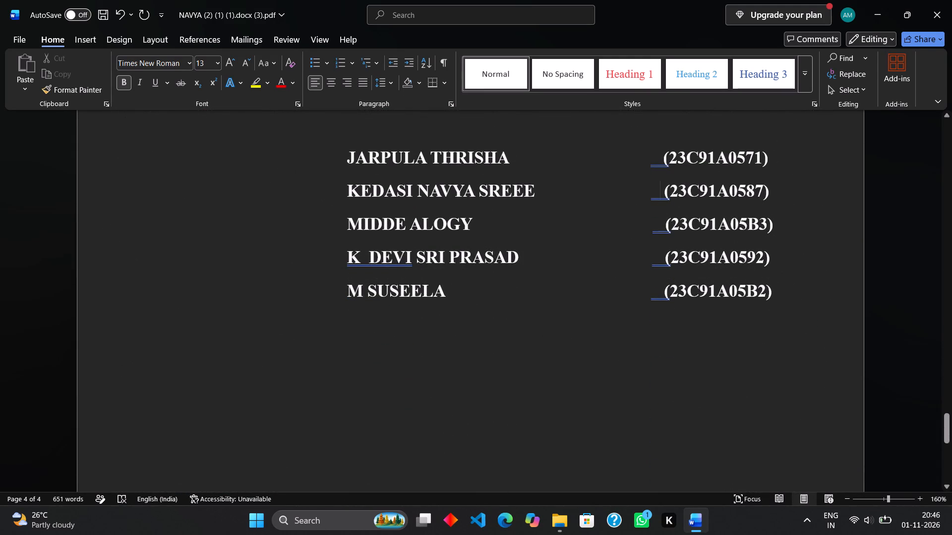
pyautogui.click(360, 256)
pyautogui.press('o')
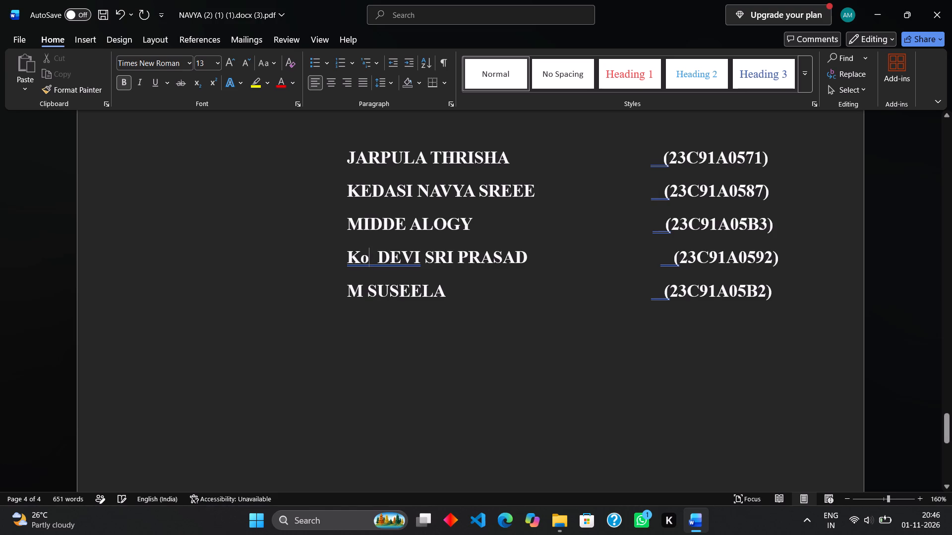
pyautogui.write('nduri')
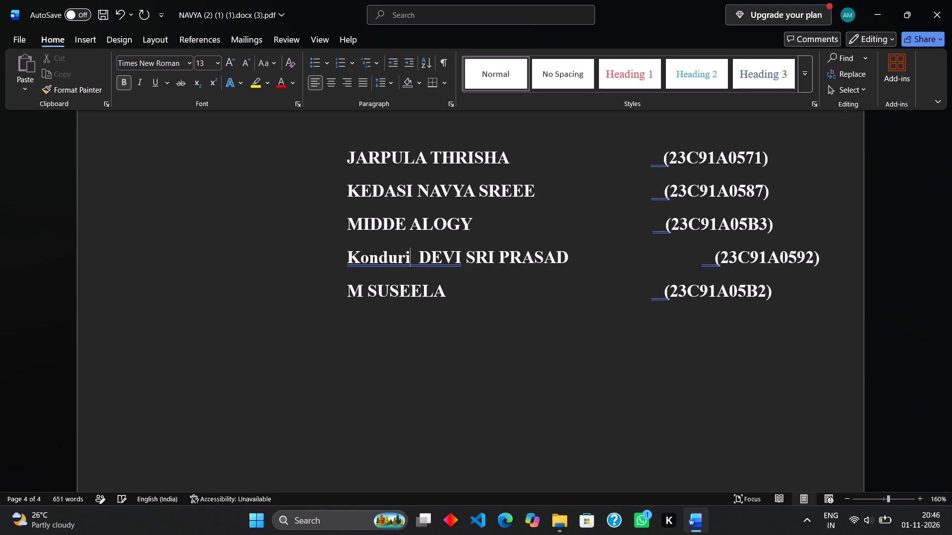
pyautogui.press('space')
pyautogui.press('BackSpace')
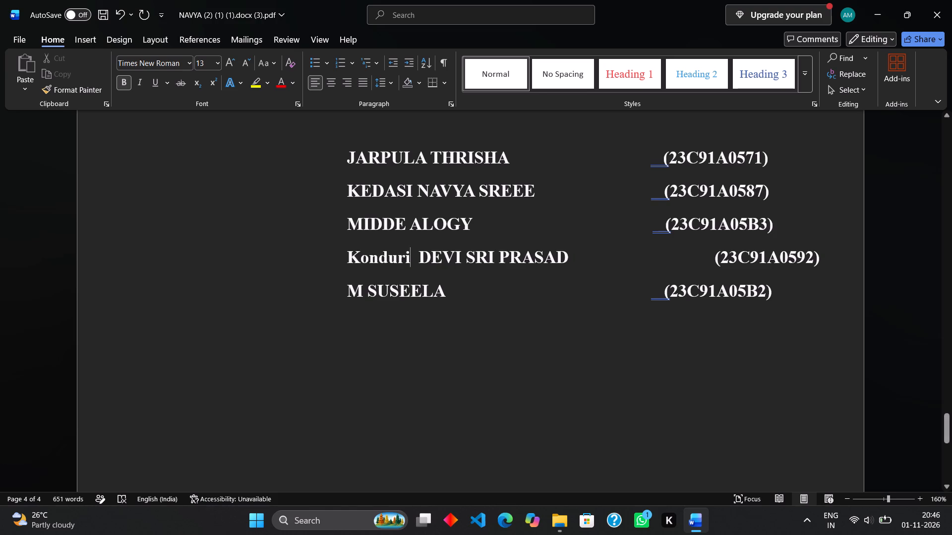
pyautogui.press('BackSpace')
pyautogui.press('BackSpace')
pyautogui.press('BackSpace')
pyautogui.press('BackSpace')
pyautogui.press('BackSpace')
pyautogui.press('BackSpace')
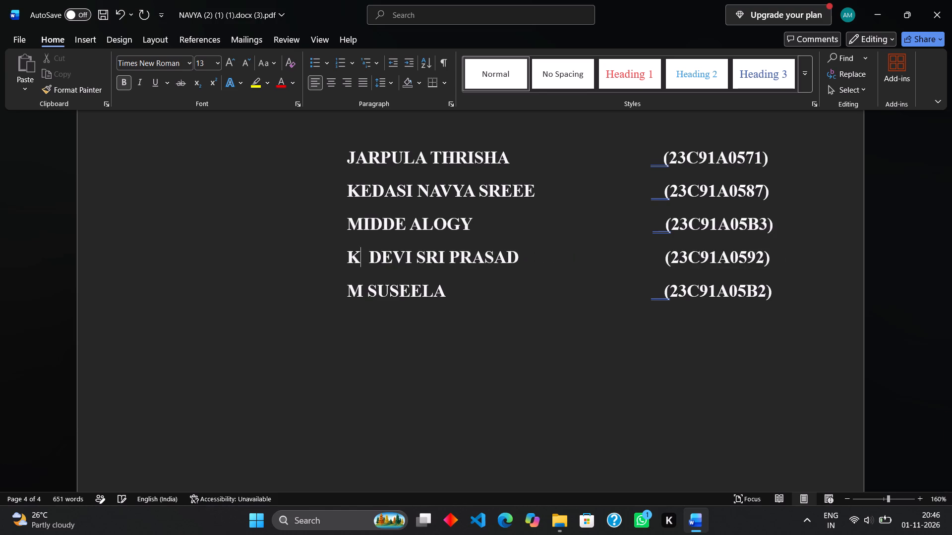
pyautogui.write('ON')
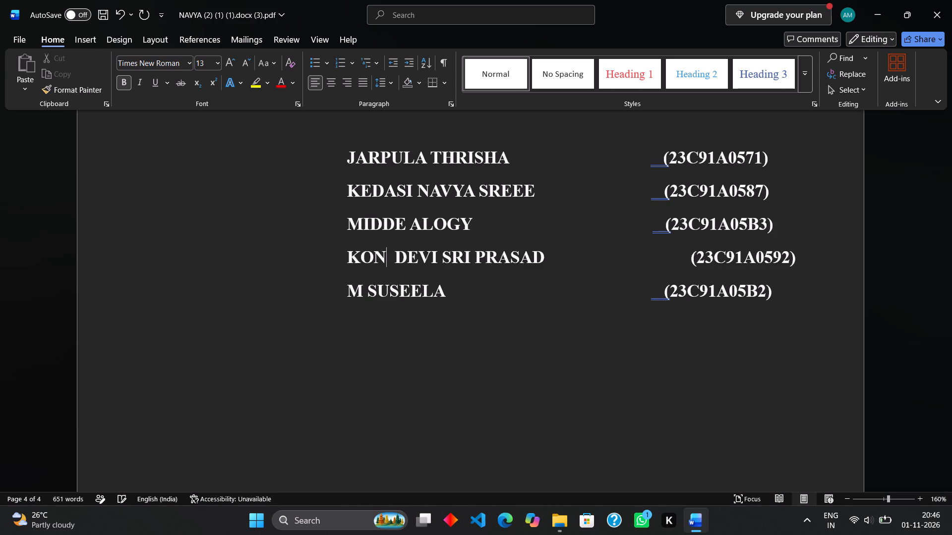
pyautogui.write('DURI')
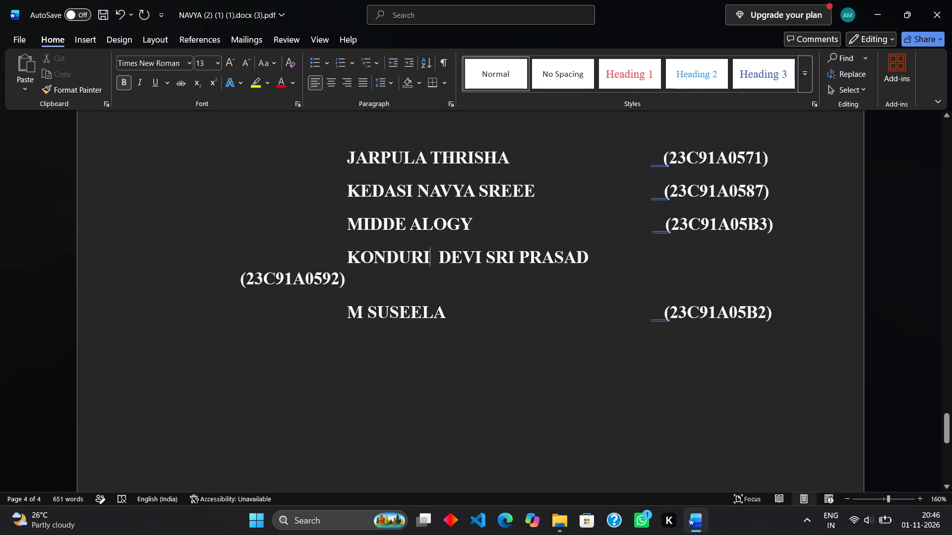
# Delete sixteen spaces before the fourth roll number so it realigns with the roll number column on its own line.
pyautogui.click(237, 275)
pyautogui.press('BackSpace')
pyautogui.press('BackSpace')
pyautogui.press('BackSpace')
pyautogui.press('BackSpace')
pyautogui.press('BackSpace')
pyautogui.press('BackSpace')
pyautogui.press('BackSpace')
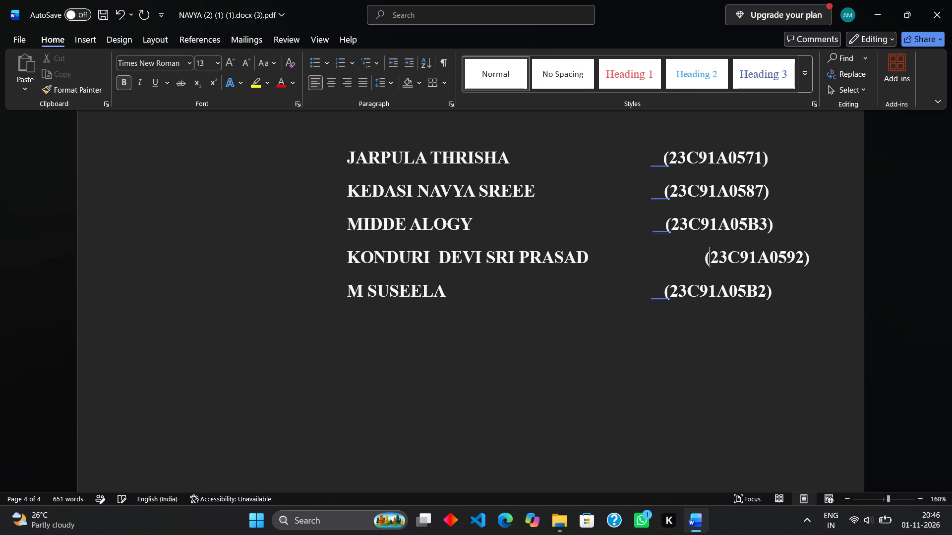
pyautogui.press('BackSpace')
pyautogui.press('BackSpace')
pyautogui.press('BackSpace')
pyautogui.press('BackSpace')
pyautogui.press('BackSpace')
pyautogui.press('BackSpace')
pyautogui.press('BackSpace')
pyautogui.press('BackSpace')
pyautogui.press('BackSpace')
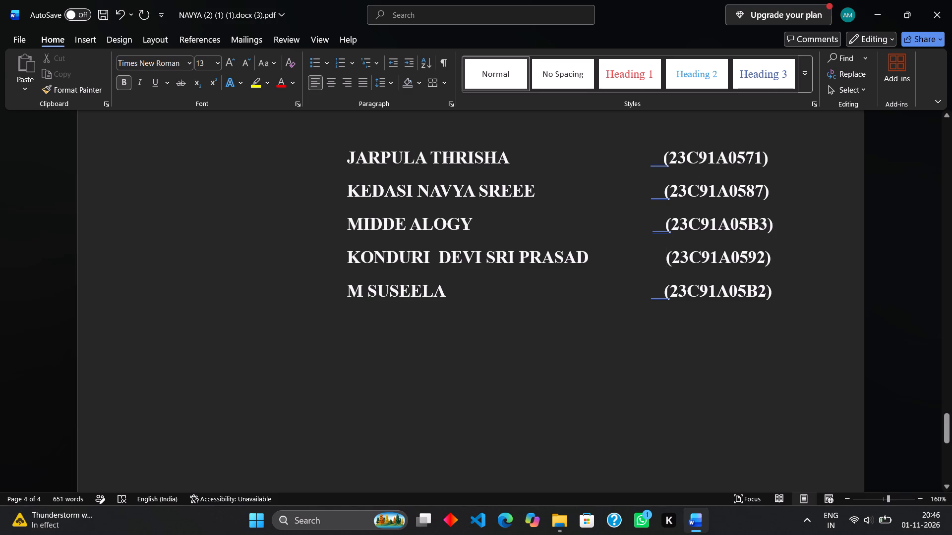
# Expand the fifth student's initial M to the surname MEDURI in the declaration's student list.
pyautogui.click(362, 292)
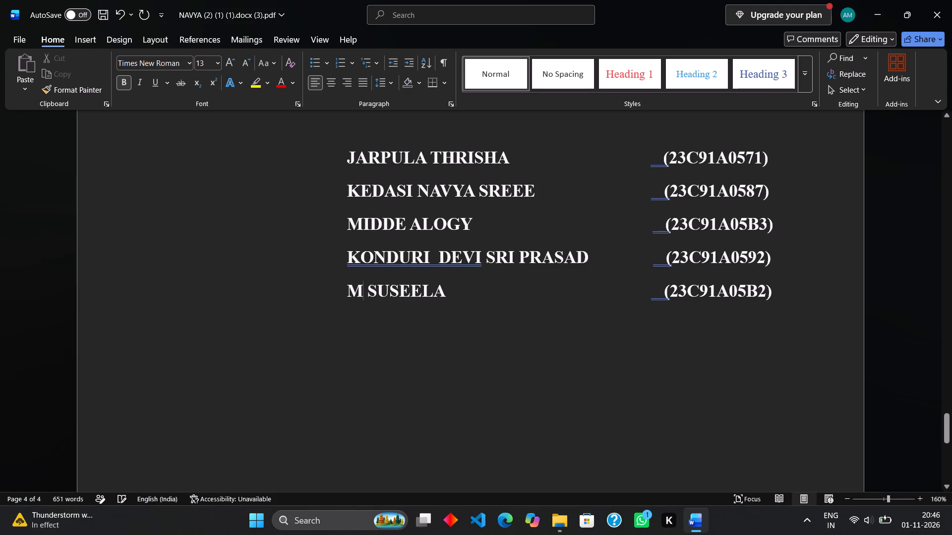
pyautogui.write('EDURI')
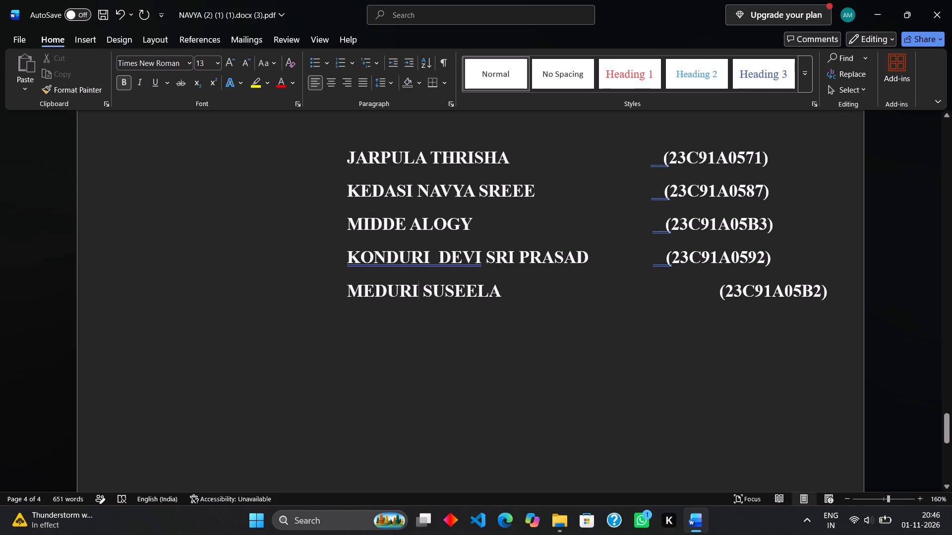
# Delete thirteen spaces before the fifth roll number to bring it back in line with the column.
pyautogui.click(714, 285)
pyautogui.press('BackSpace')
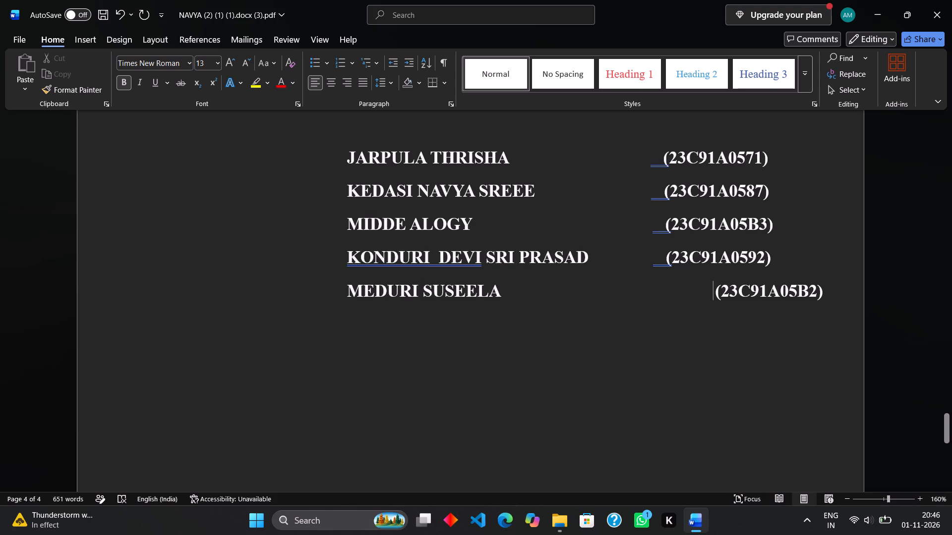
pyautogui.press('BackSpace')
pyautogui.press('BackSpace')
pyautogui.press('BackSpace')
pyautogui.press('BackSpace')
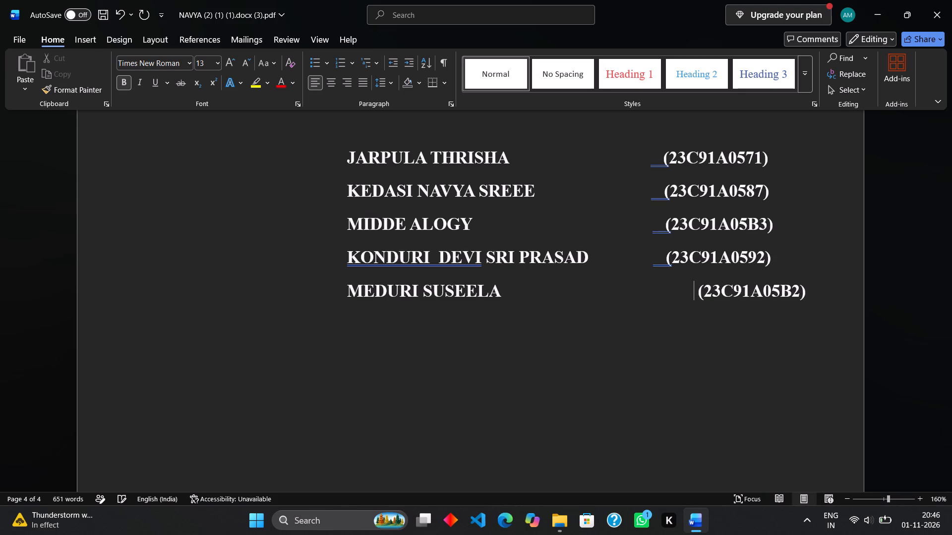
pyautogui.press('BackSpace')
pyautogui.press('BackSpace')
pyautogui.press('BackSpace')
pyautogui.press('BackSpace')
pyautogui.press('BackSpace')
pyautogui.press('BackSpace')
pyautogui.press('BackSpace')
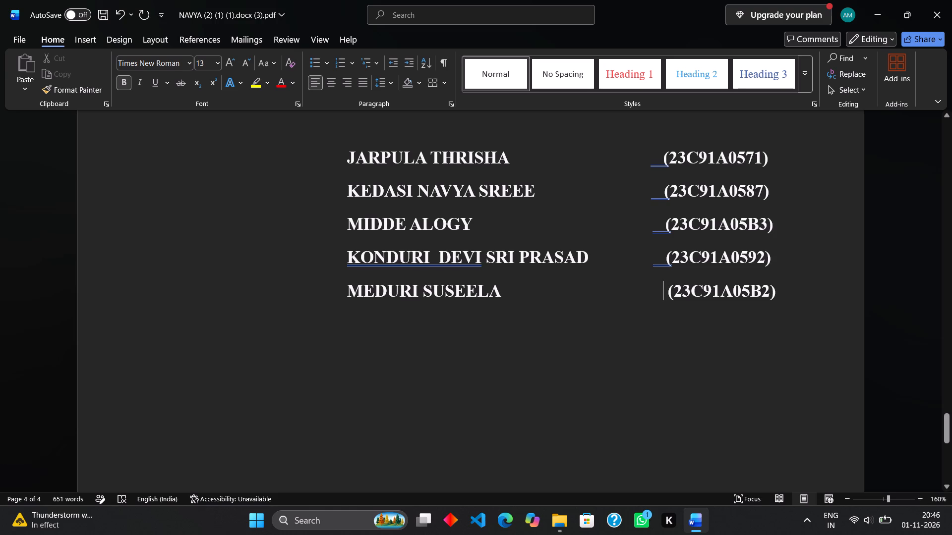
pyautogui.press('BackSpace')
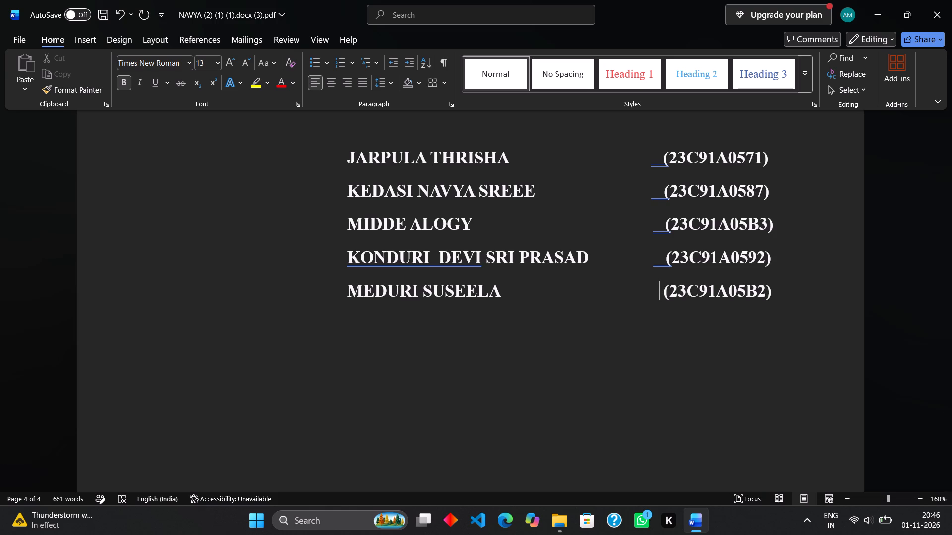
# In the declaration's student list, remove one space before the fourth, third, second and first roll numbers.
pyautogui.keyDown('ctrl'); pyautogui.scroll(13, 667, 290); pyautogui.keyUp('ctrl')
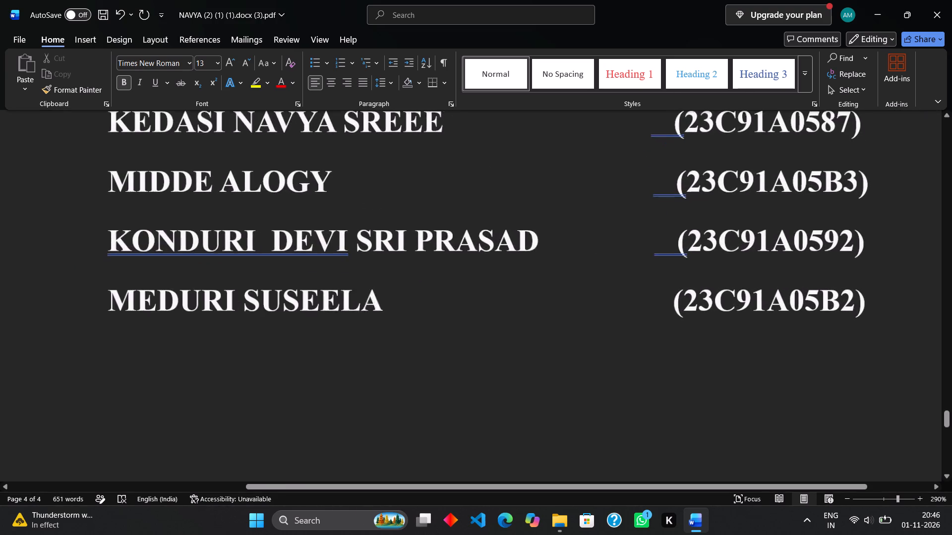
pyautogui.keyDown('ctrl'); pyautogui.scroll(1, 667, 290); pyautogui.keyUp('ctrl')
pyautogui.scroll(3, 673, 290)
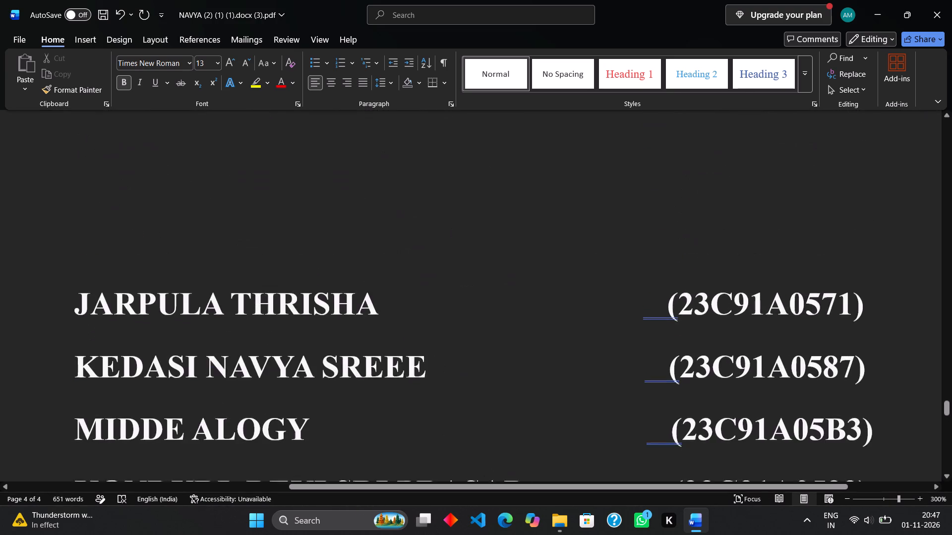
pyautogui.scroll(-2, 672, 291)
pyautogui.click(672, 325)
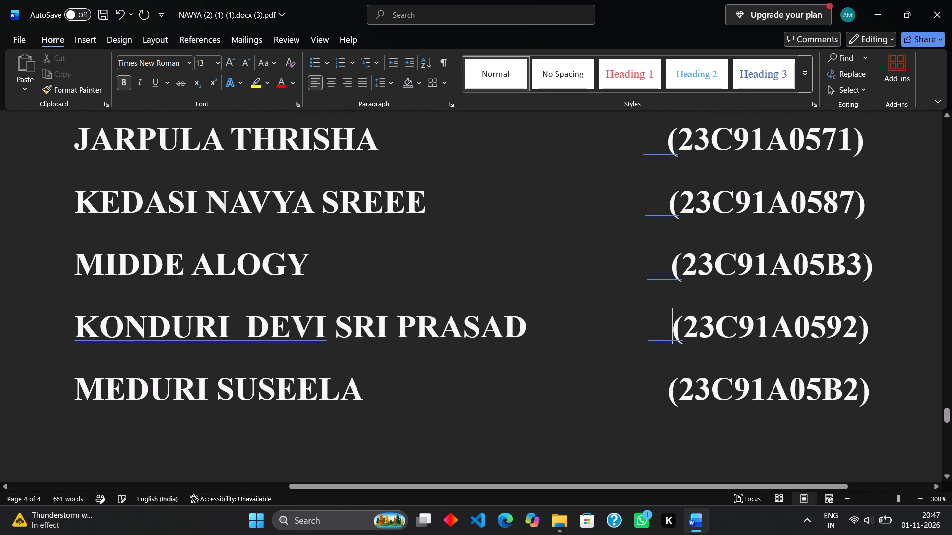
pyautogui.press('BackSpace')
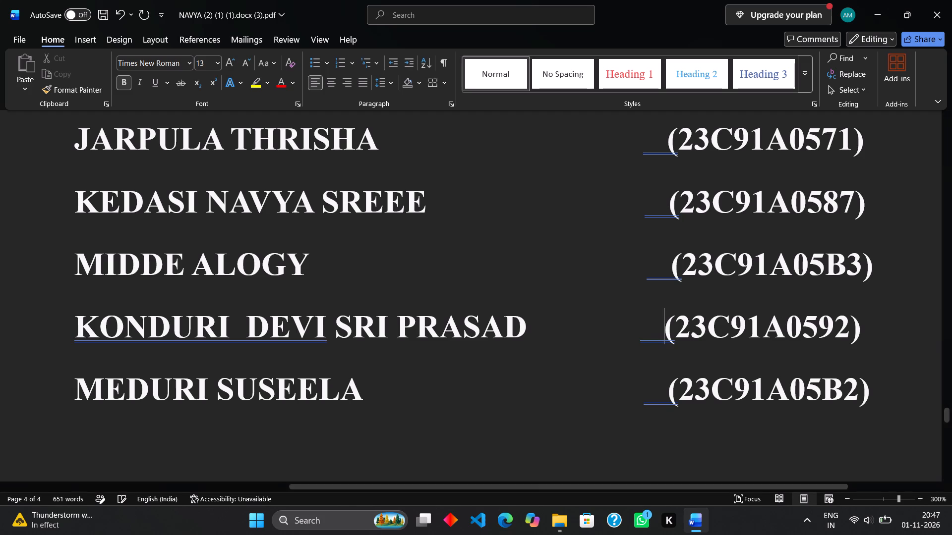
pyautogui.click(668, 267)
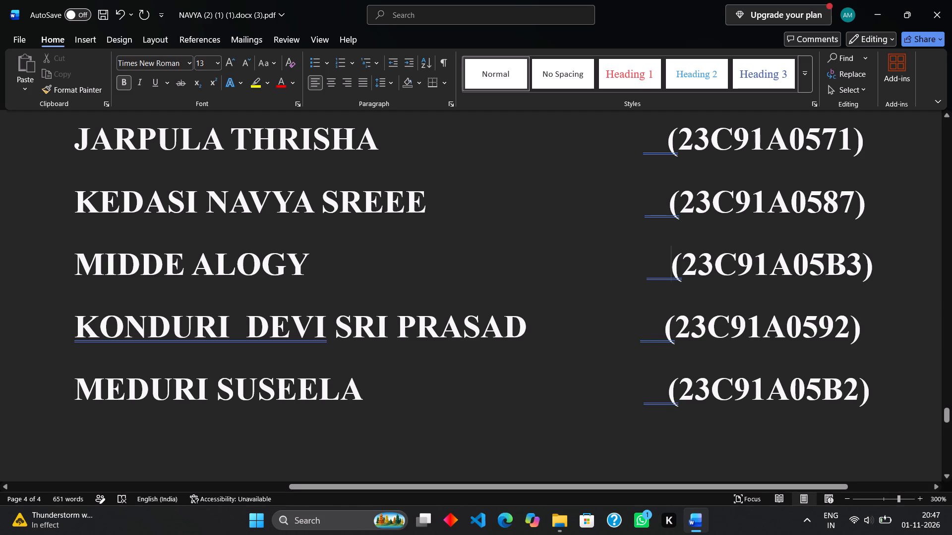
pyautogui.press('BackSpace')
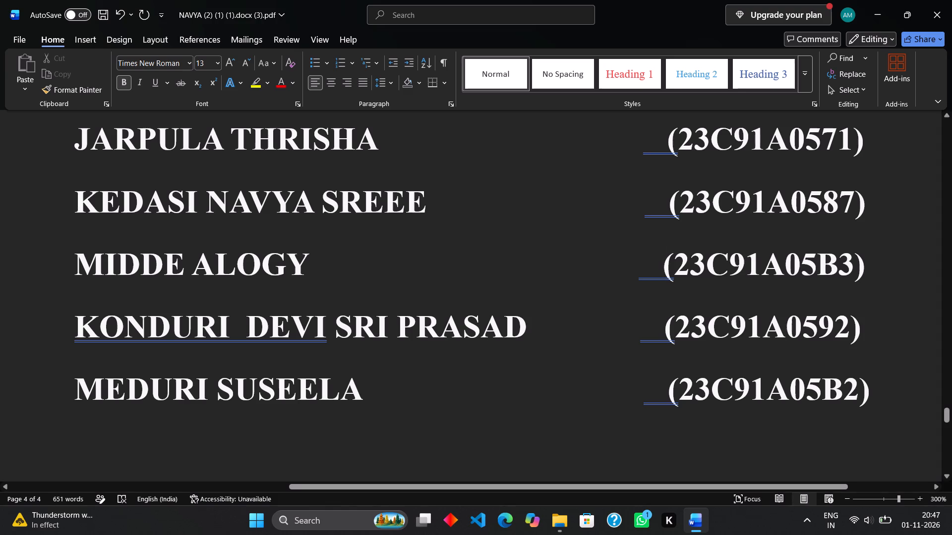
pyautogui.click(664, 196)
pyautogui.press('BackSpace')
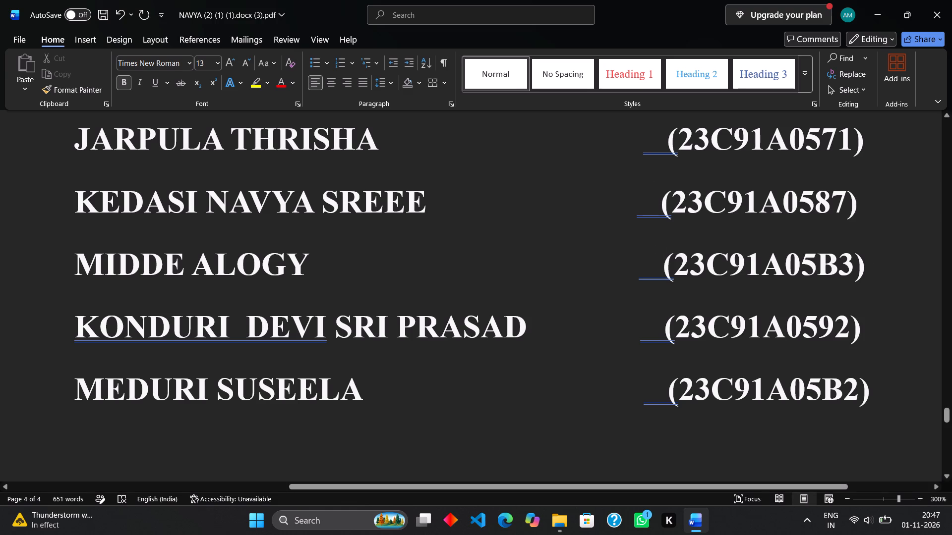
pyautogui.click(667, 143)
pyautogui.press('BackSpace')
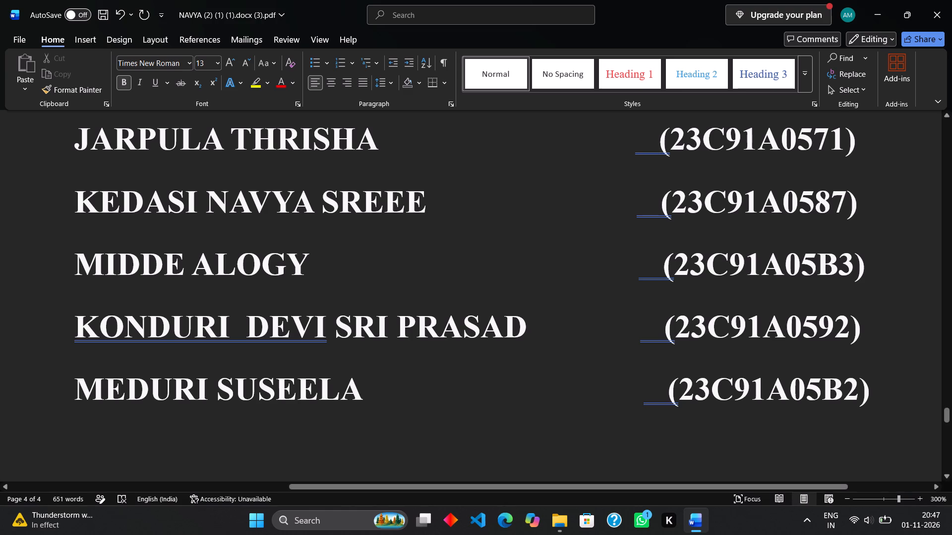
# Insert one space before each of the five roll numbers in the declaration's student list.
pyautogui.scroll(2, 591, 310)
pyautogui.scroll(-4, 591, 310)
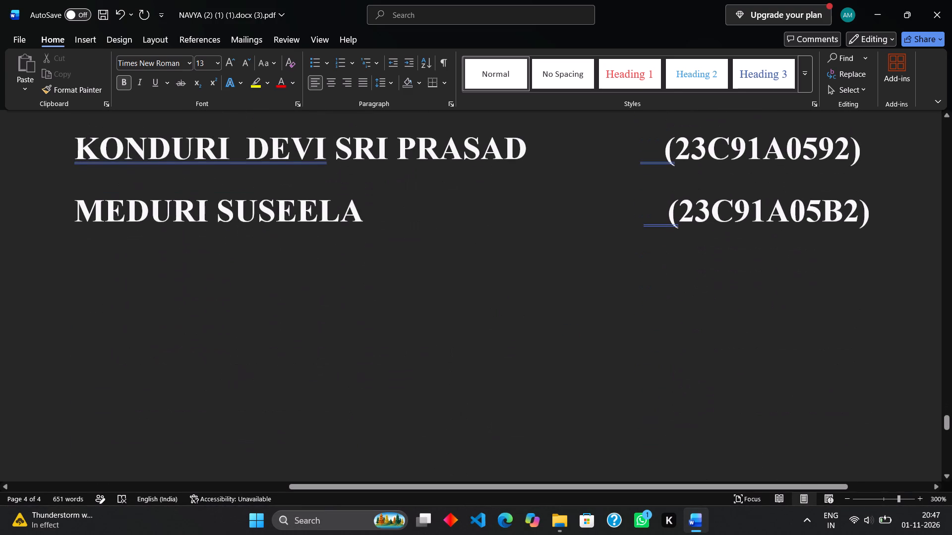
pyautogui.hscroll(1, 590, 310)
pyautogui.keyDown('ctrl'); pyautogui.scroll(-10, 585, 342); pyautogui.keyUp('ctrl')
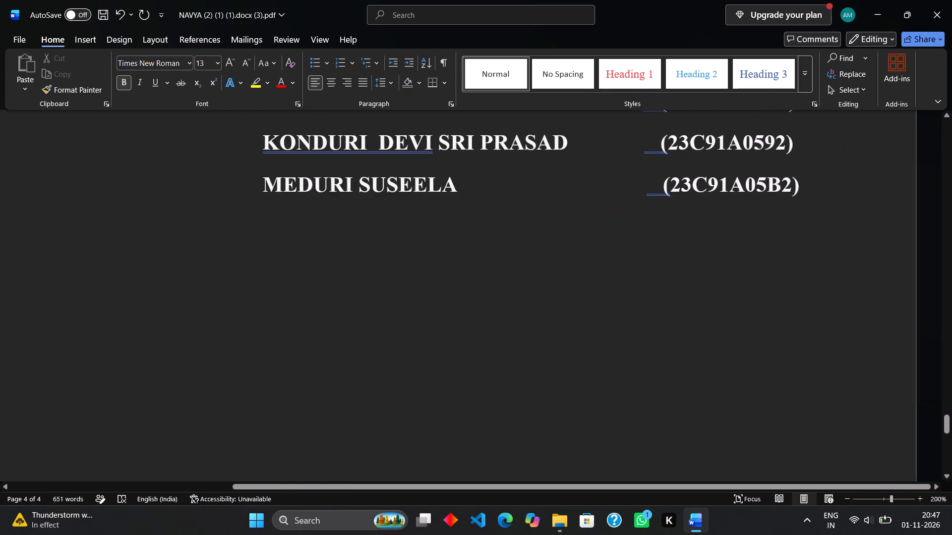
pyautogui.keyDown('ctrl'); pyautogui.scroll(-3, 585, 342); pyautogui.keyUp('ctrl')
pyautogui.scroll(2, 585, 342)
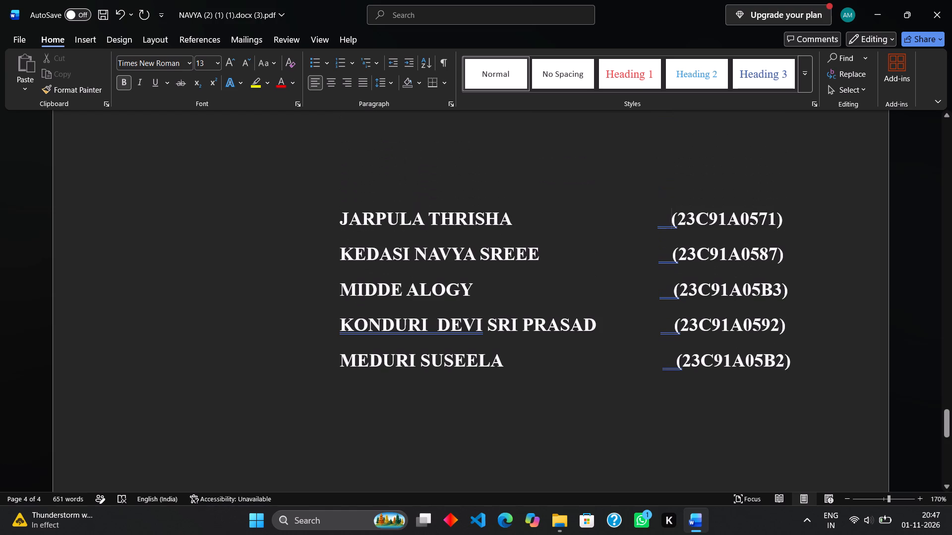
pyautogui.press('space')
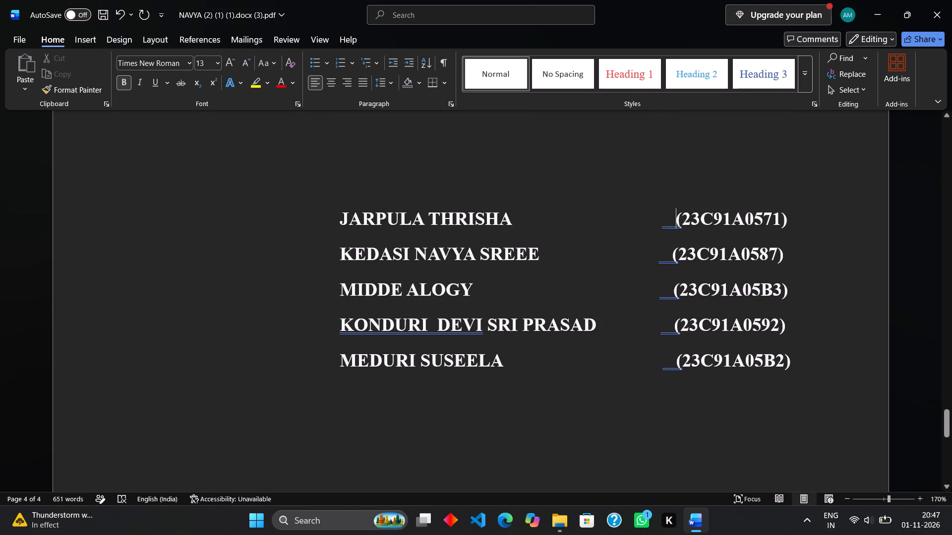
pyautogui.click(668, 258)
pyautogui.press('space')
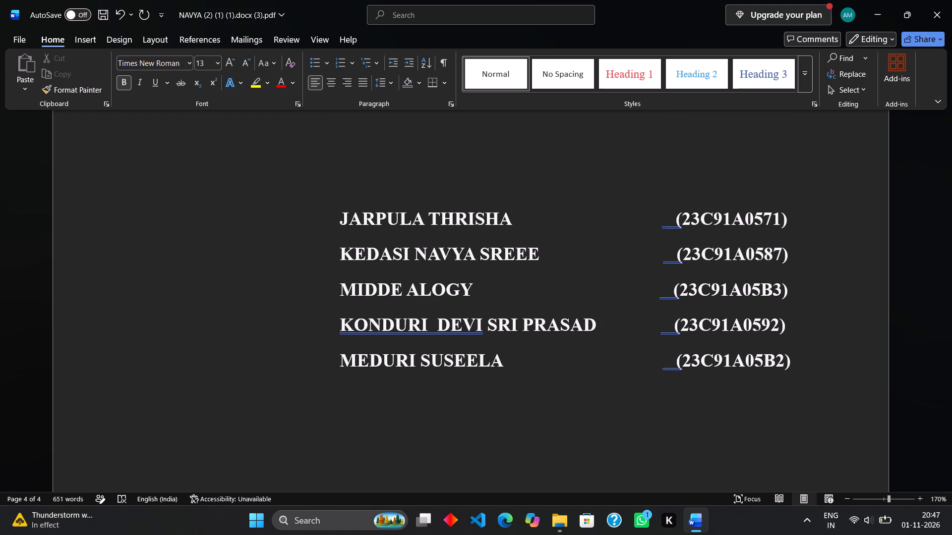
pyautogui.click(669, 292)
pyautogui.press('space')
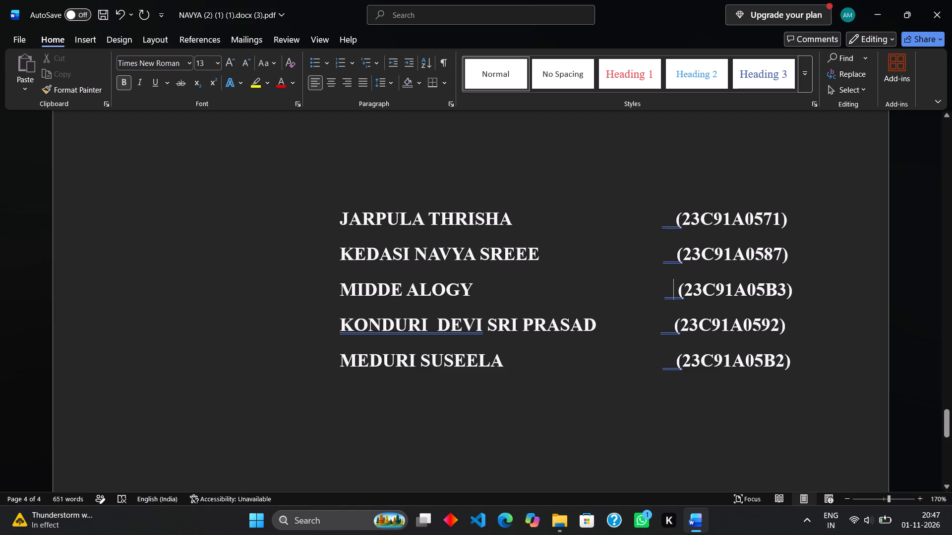
pyautogui.click(670, 321)
pyautogui.press('space')
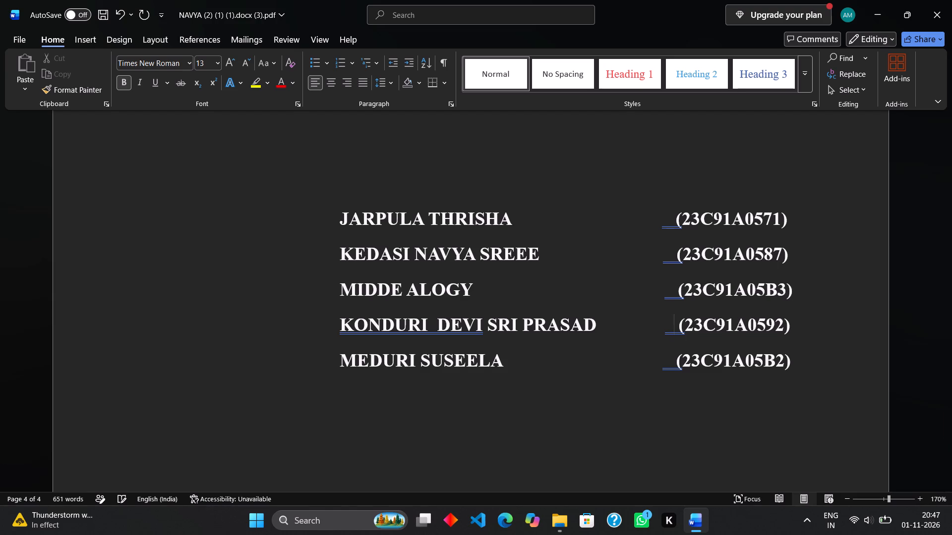
pyautogui.click(672, 366)
pyautogui.press('space')
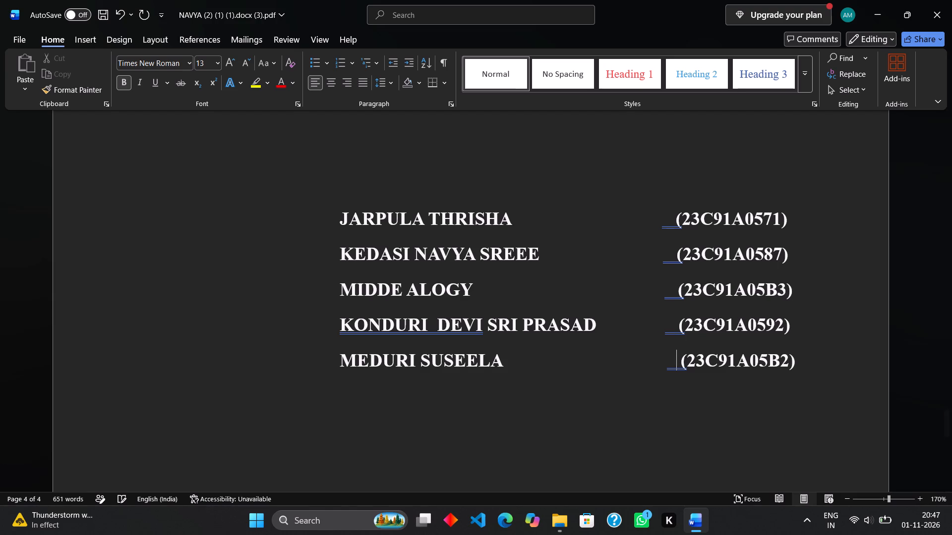
pyautogui.scroll(6, 636, 391)
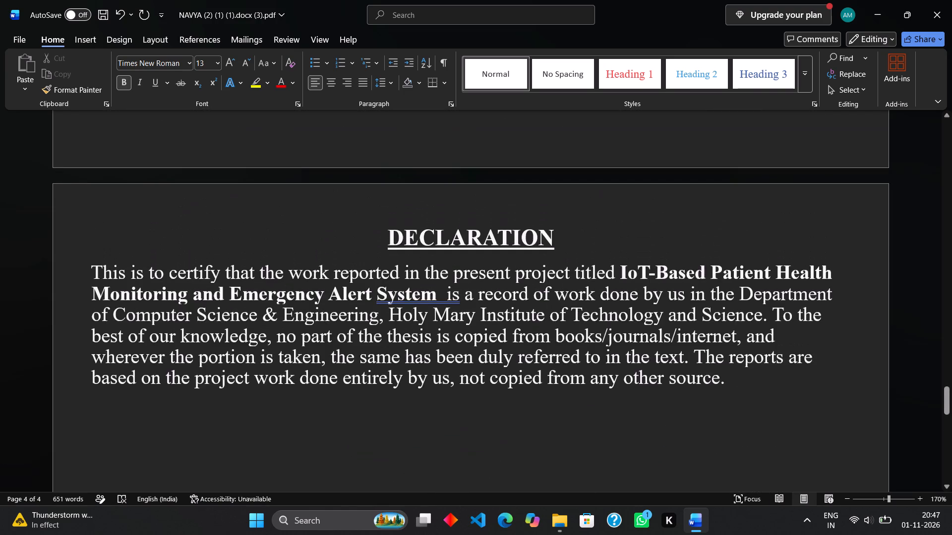
pyautogui.scroll(2, 633, 383)
pyautogui.scroll(7, 629, 295)
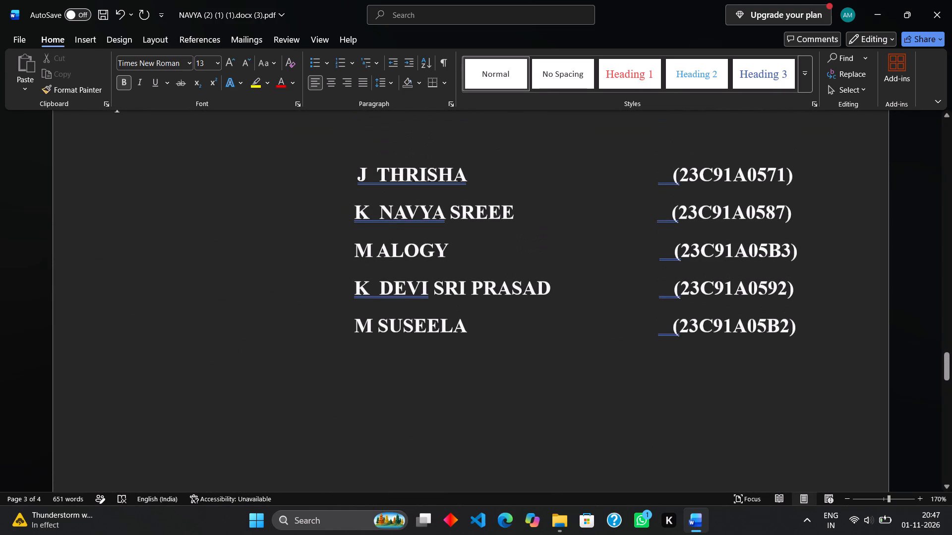
pyautogui.click(368, 174)
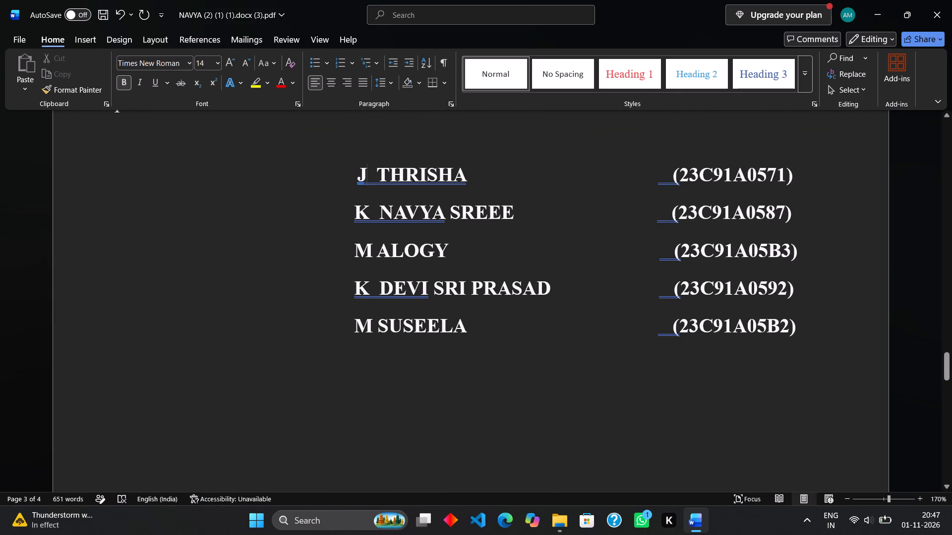
pyautogui.press('a')
pyautogui.press('r')
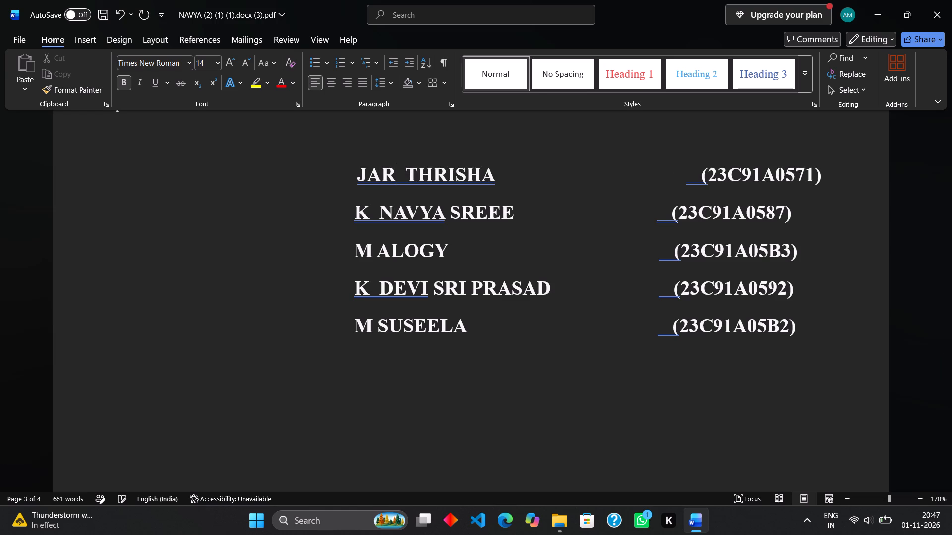
pyautogui.write('PULA')
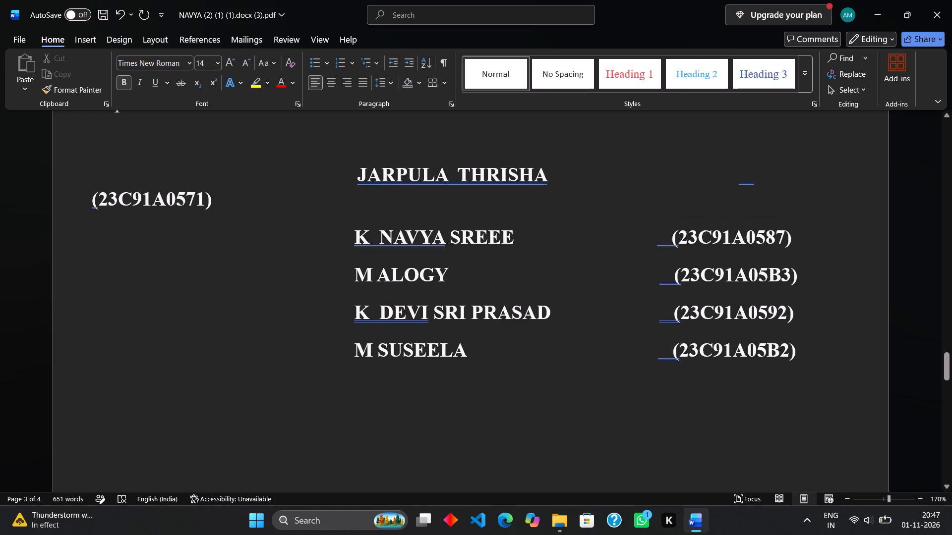
# Remove a net sixteen spaces before the first roll number on page 3 to bring it back in line with the column.
pyautogui.click(99, 201)
pyautogui.click(90, 204)
pyautogui.press('BackSpace')
pyautogui.press('BackSpace')
pyautogui.press('BackSpace')
pyautogui.press('BackSpace')
pyautogui.press('BackSpace')
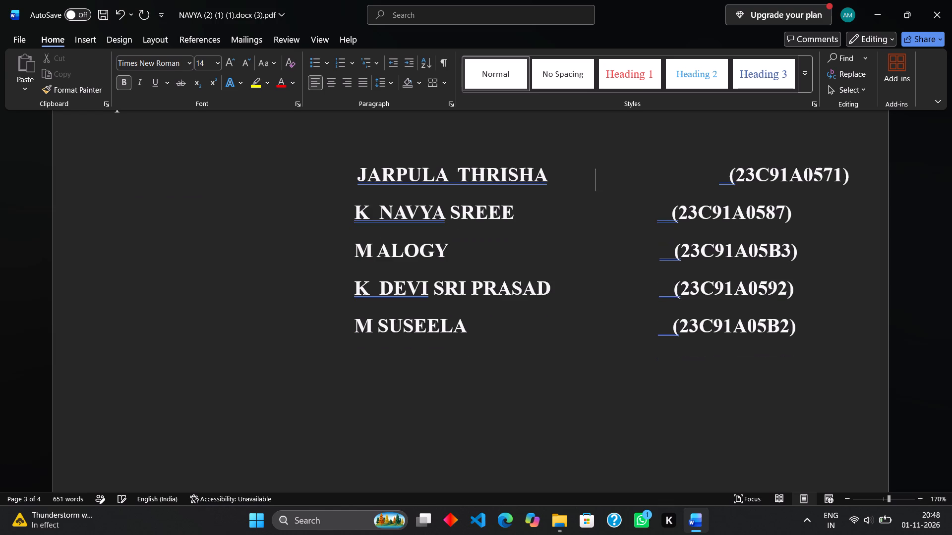
pyautogui.press('BackSpace')
pyautogui.press('BackSpace')
pyautogui.press('BackSpace')
pyautogui.press('BackSpace')
pyautogui.press('BackSpace')
pyautogui.press('BackSpace')
pyautogui.press('BackSpace')
pyautogui.press('BackSpace')
pyautogui.press('BackSpace')
pyautogui.press('BackSpace')
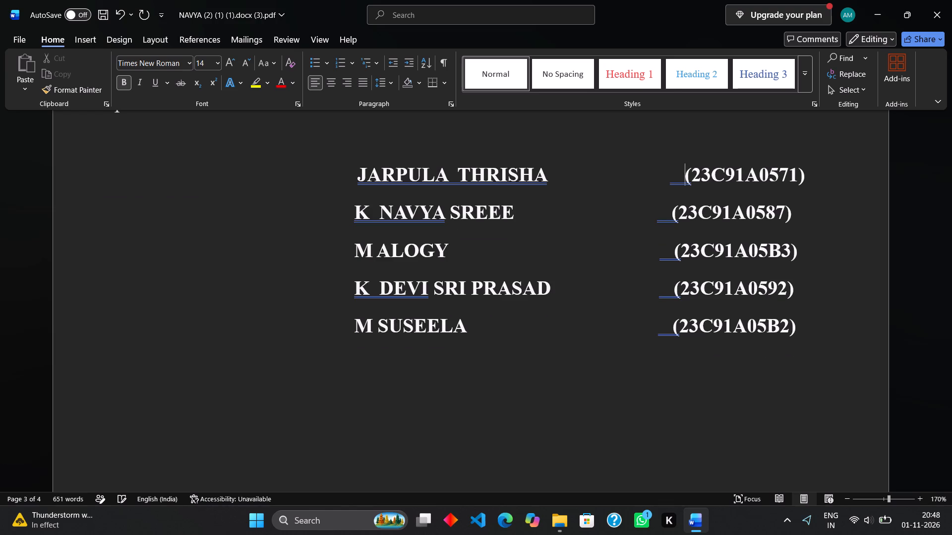
pyautogui.press('BackSpace')
pyautogui.press('BackSpace')
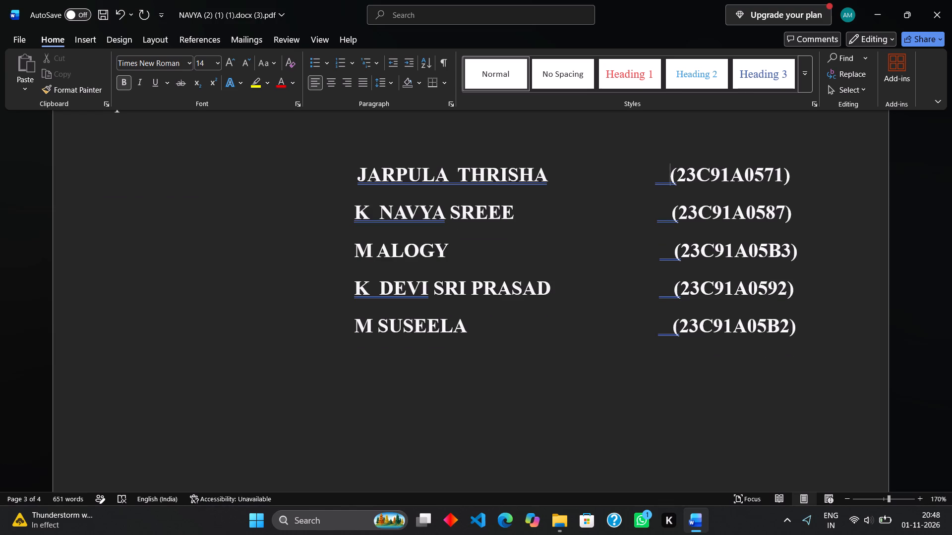
pyautogui.press('space')
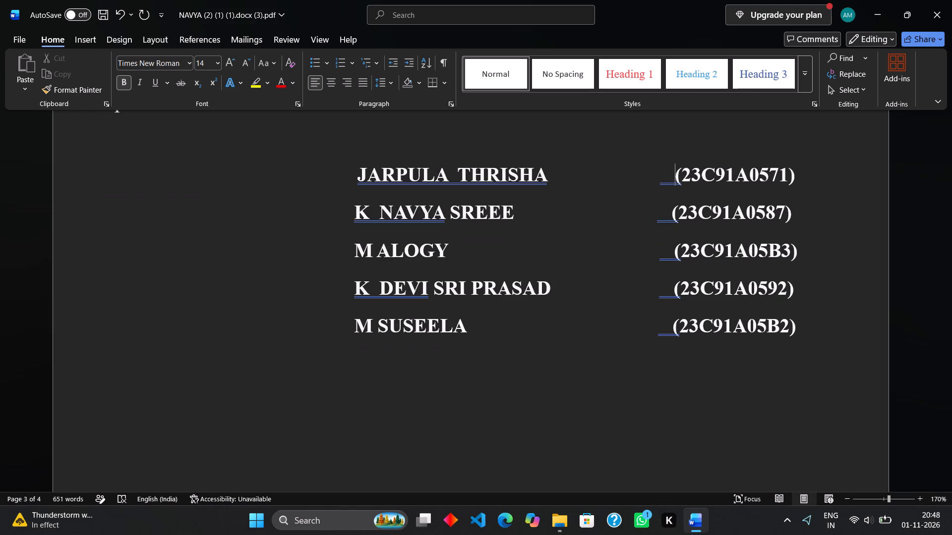
pyautogui.click(367, 210)
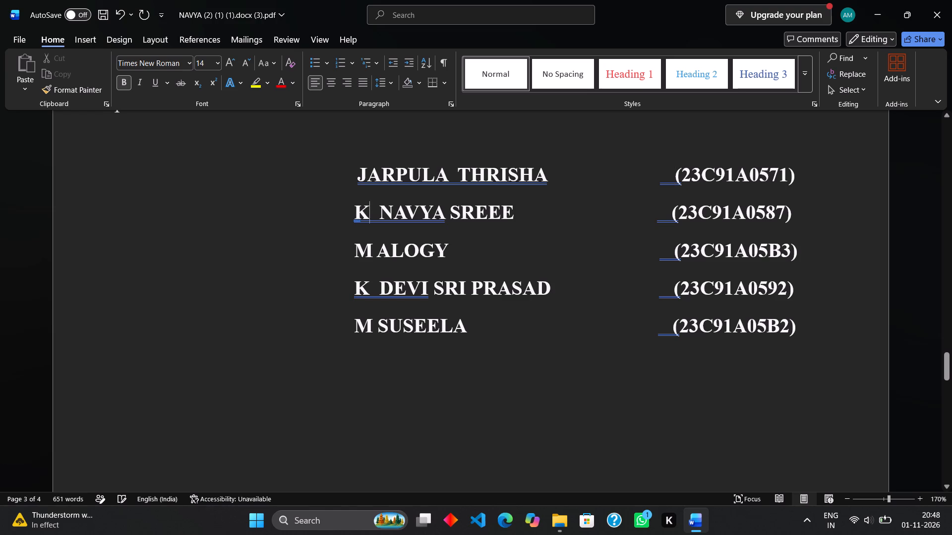
pyautogui.write('EDASI')
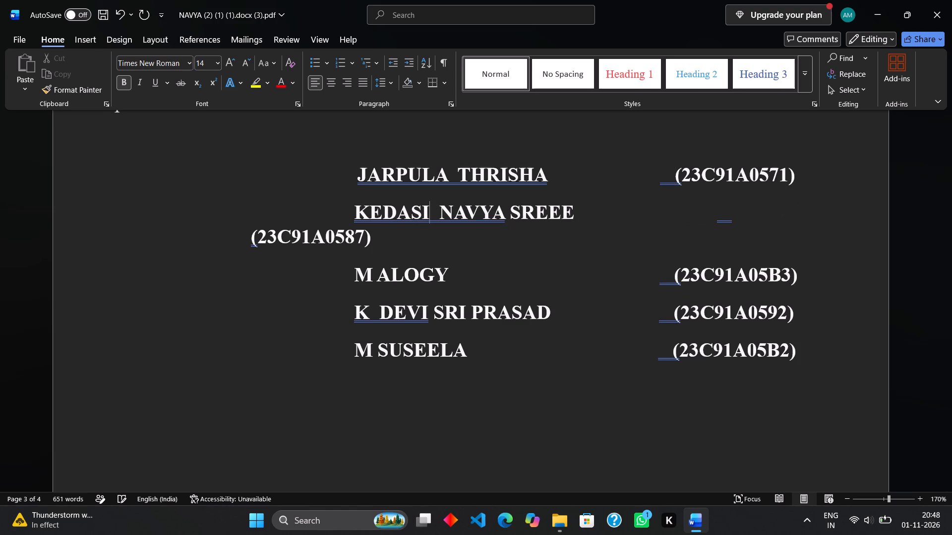
# Delete twelve spaces before the second roll number so it realigns with the roll number column on its own line.
pyautogui.click(235, 238)
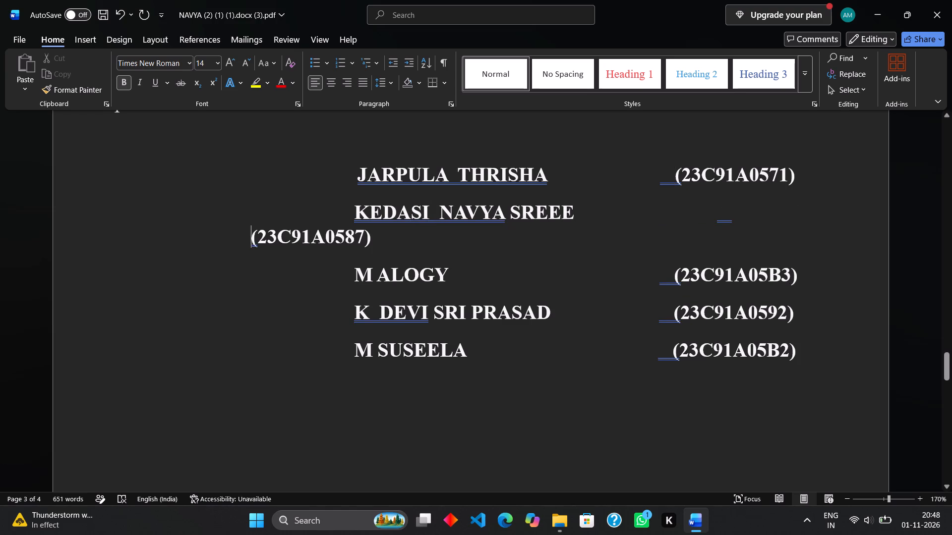
pyautogui.press('BackSpace')
pyautogui.press('BackSpace')
pyautogui.press('BackSpace')
pyautogui.press('BackSpace')
pyautogui.press('BackSpace')
pyautogui.press('BackSpace')
pyautogui.press('BackSpace')
pyautogui.press('BackSpace')
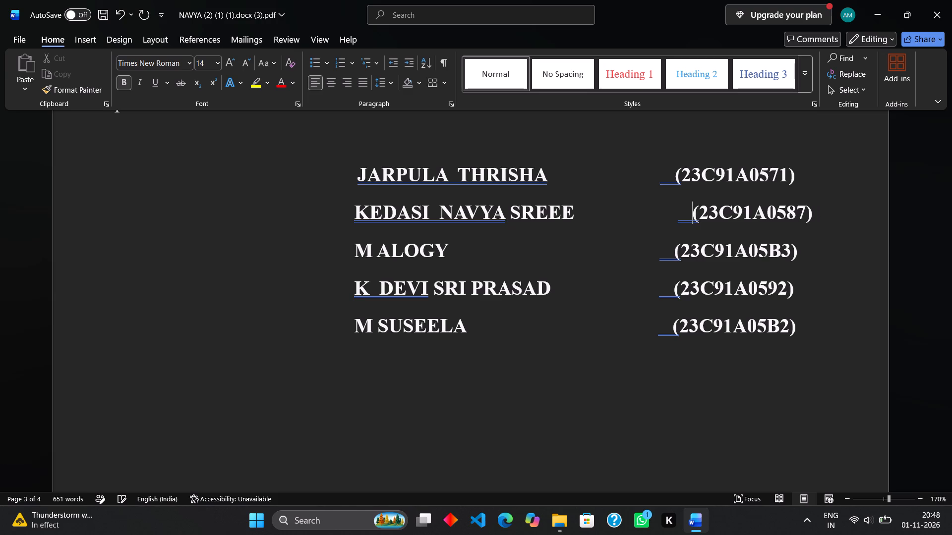
pyautogui.press('BackSpace')
pyautogui.press('BackSpace')
pyautogui.press('BackSpace')
pyautogui.press('BackSpace')
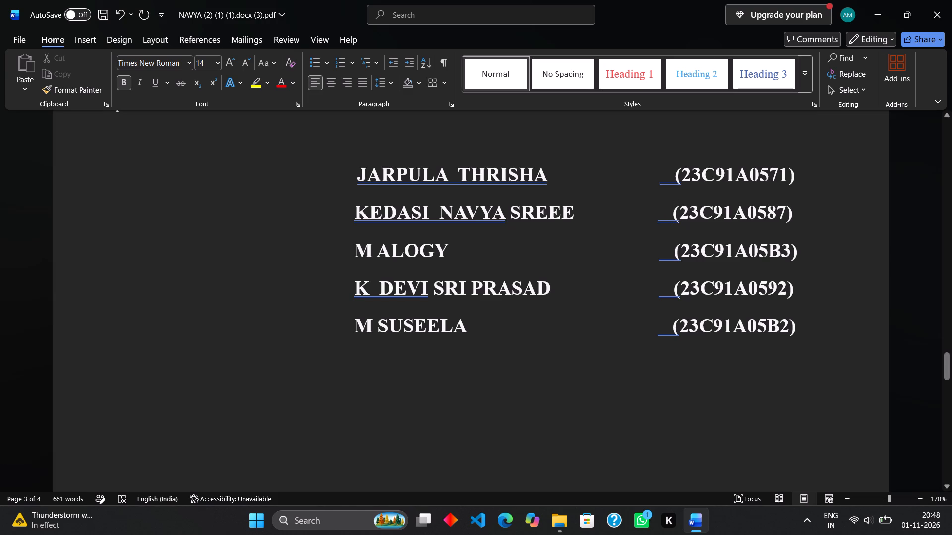
pyautogui.click(371, 247)
pyautogui.write('IDDE')
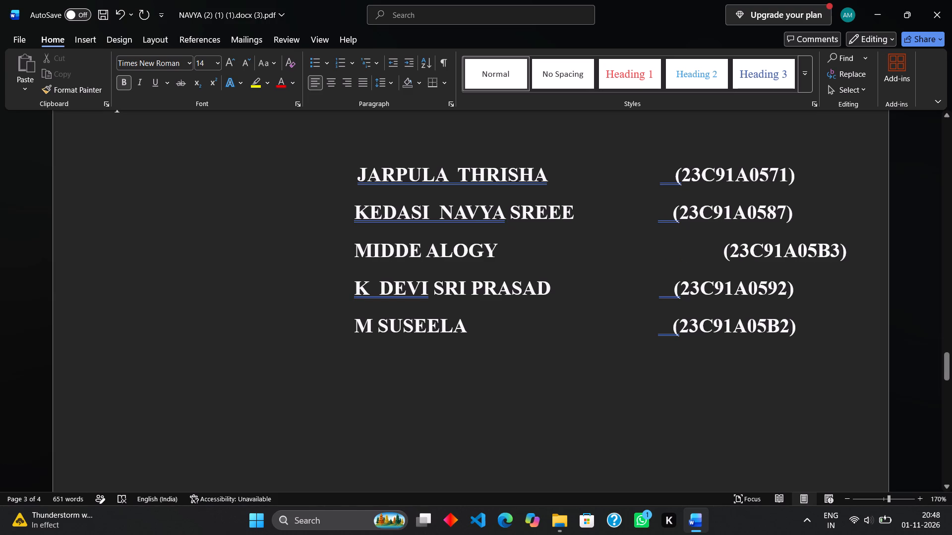
# Remove a net ten spaces before the third roll number to realign it with the roll number column.
pyautogui.click(720, 246)
pyautogui.press('BackSpace')
pyautogui.press('BackSpace')
pyautogui.press('BackSpace')
pyautogui.press('BackSpace')
pyautogui.press('BackSpace')
pyautogui.press('BackSpace')
pyautogui.press('BackSpace')
pyautogui.press('BackSpace')
pyautogui.press('BackSpace')
pyautogui.press('BackSpace')
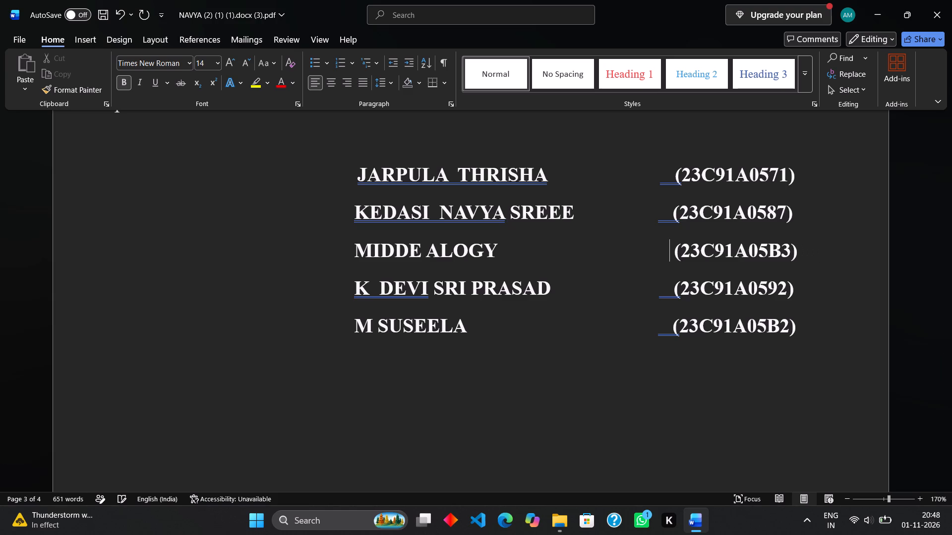
pyautogui.press('BackSpace')
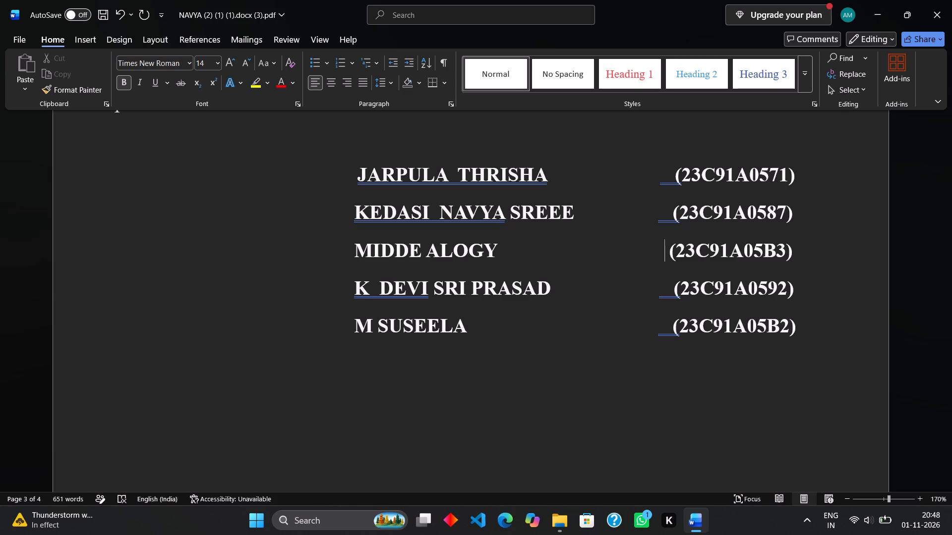
pyautogui.press('space')
pyautogui.scroll(-1, 718, 261)
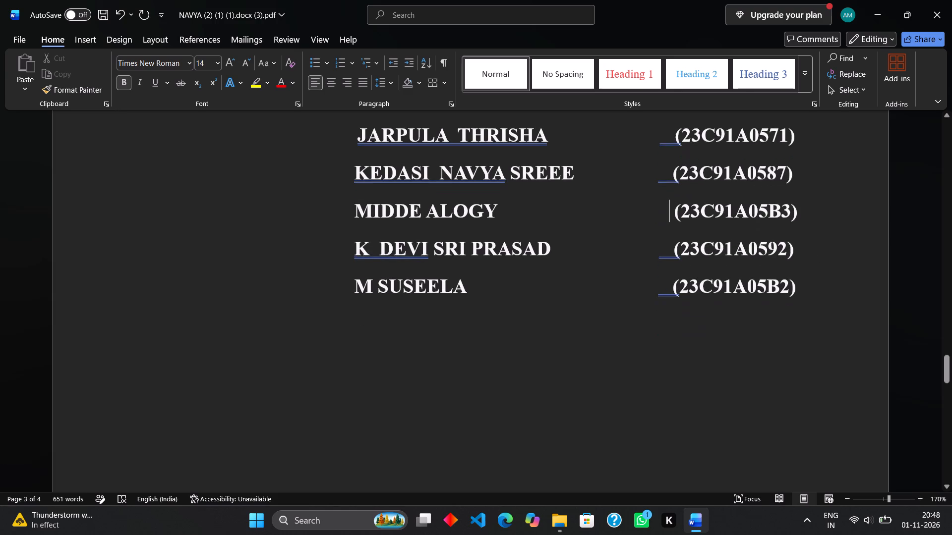
pyautogui.click(377, 234)
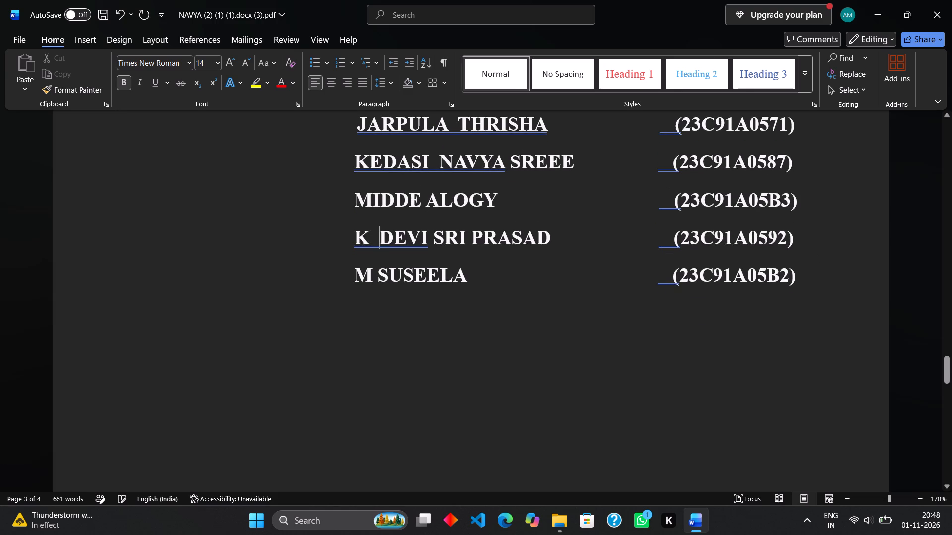
pyautogui.click(372, 238)
pyautogui.click(372, 239)
pyautogui.click(369, 237)
pyautogui.write('ON')
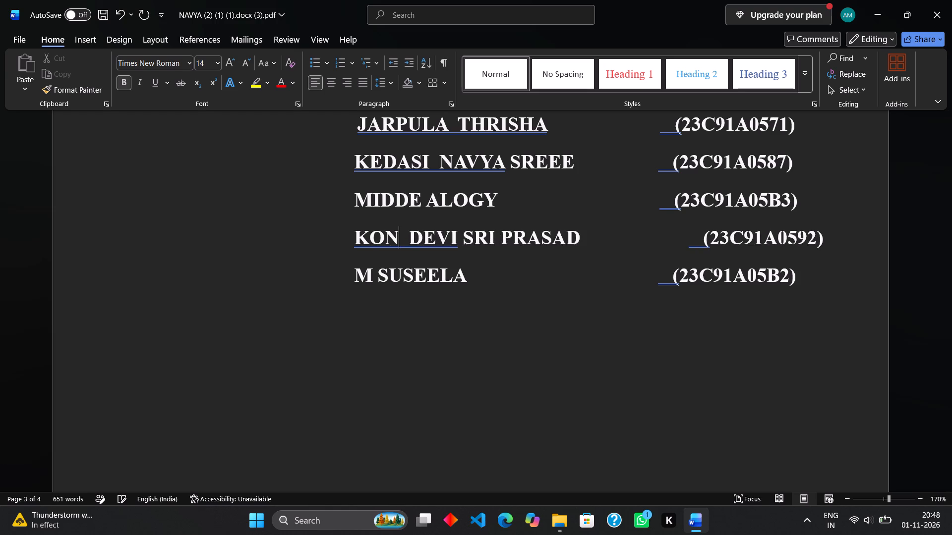
pyautogui.write('DURI')
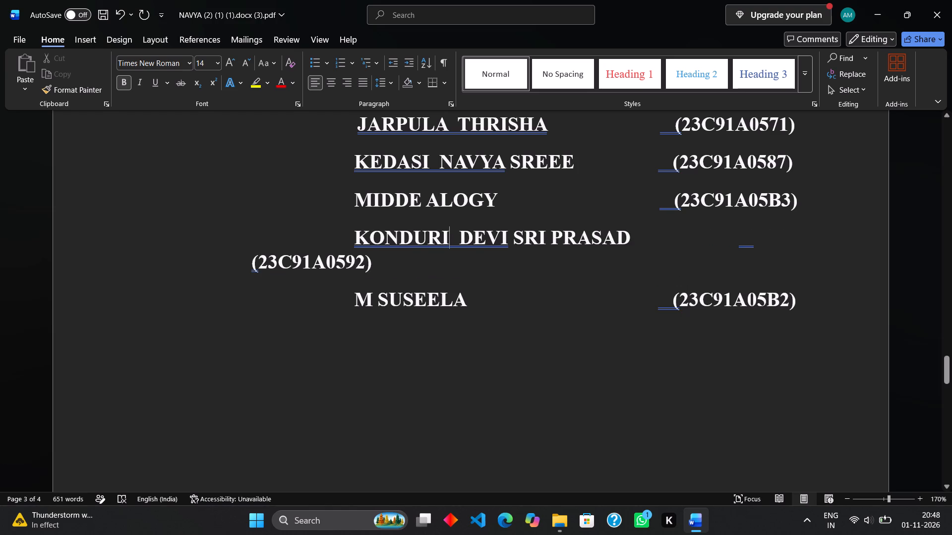
# Delete sixteen spaces before the fourth roll number so it realigns with the roll number column on its own line.
pyautogui.click(249, 263)
pyautogui.press('BackSpace')
pyautogui.press('BackSpace')
pyautogui.press('BackSpace')
pyautogui.press('BackSpace')
pyautogui.press('BackSpace')
pyautogui.press('BackSpace')
pyautogui.press('BackSpace')
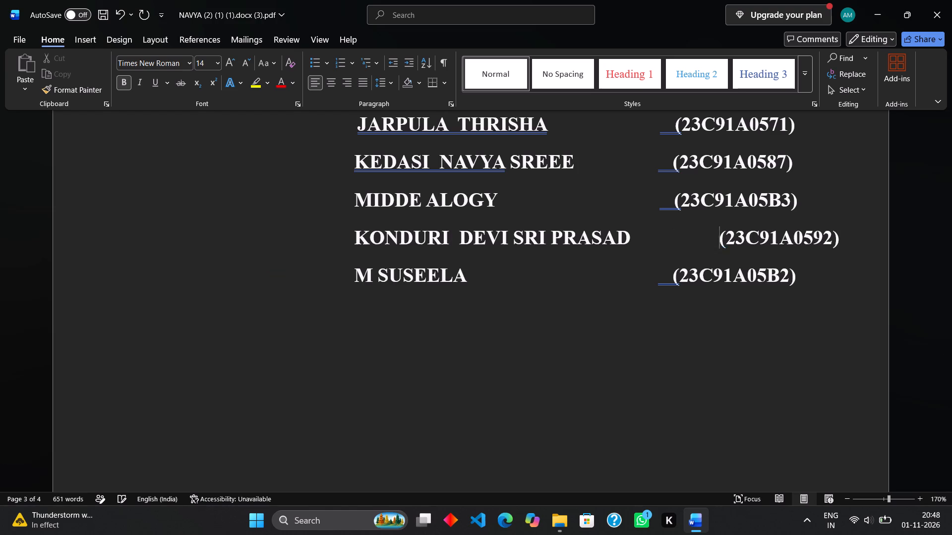
pyautogui.press('BackSpace')
pyautogui.press('BackSpace')
pyautogui.press('BackSpace')
pyautogui.press('BackSpace')
pyautogui.press('BackSpace')
pyautogui.press('BackSpace')
pyautogui.press('BackSpace')
pyautogui.press('BackSpace')
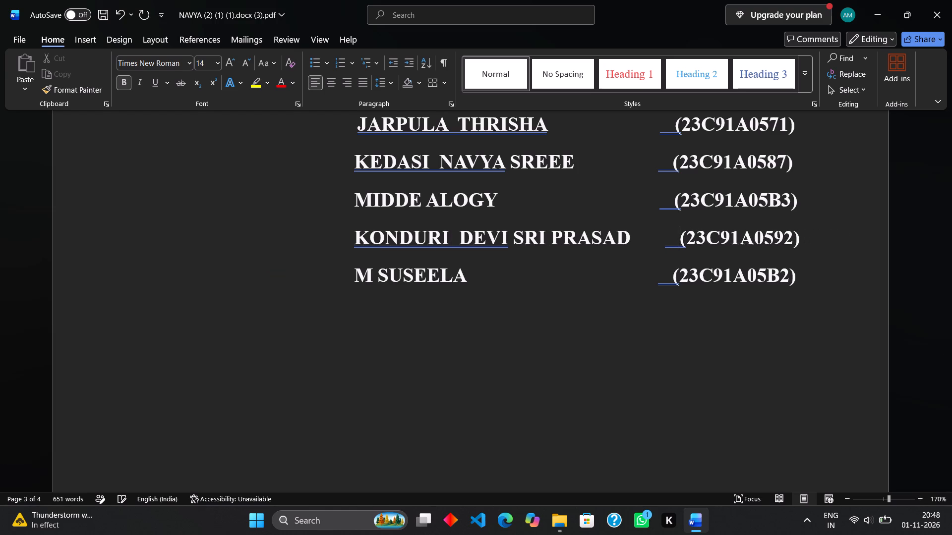
pyautogui.press('BackSpace')
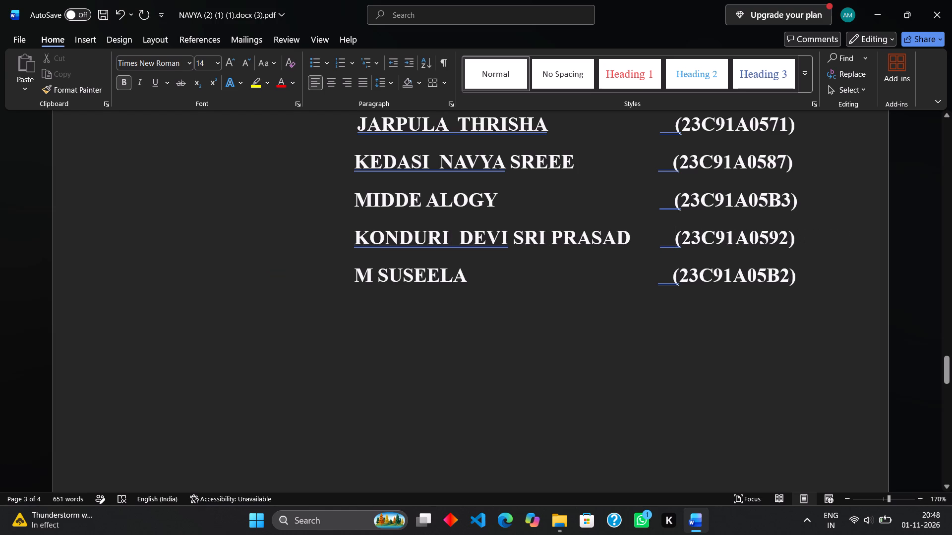
# Expand the fifth student's initial M to the surname MEDURI in the page 3 student list.
pyautogui.click(371, 276)
pyautogui.write('EDURI')
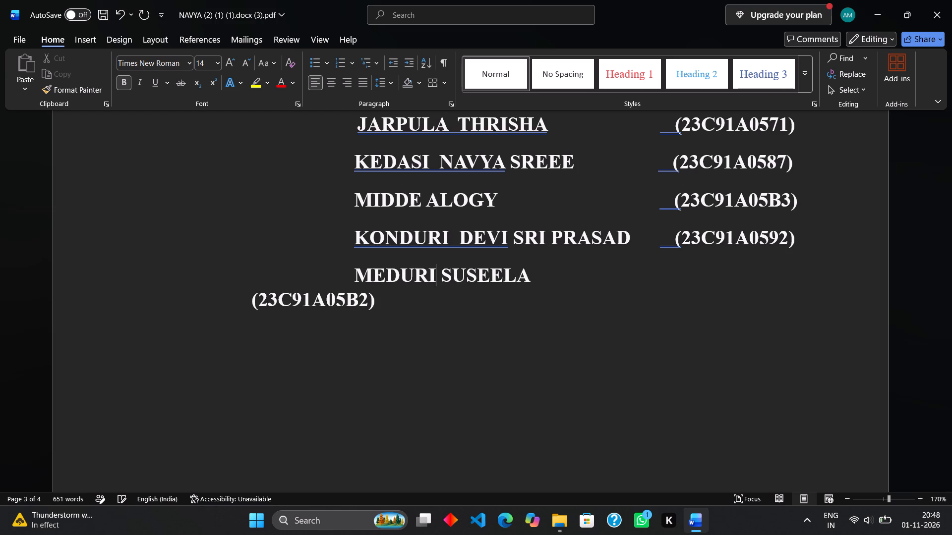
# Remove a net twelve spaces before the fifth roll number to realign it with the roll number column.
pyautogui.click(252, 300)
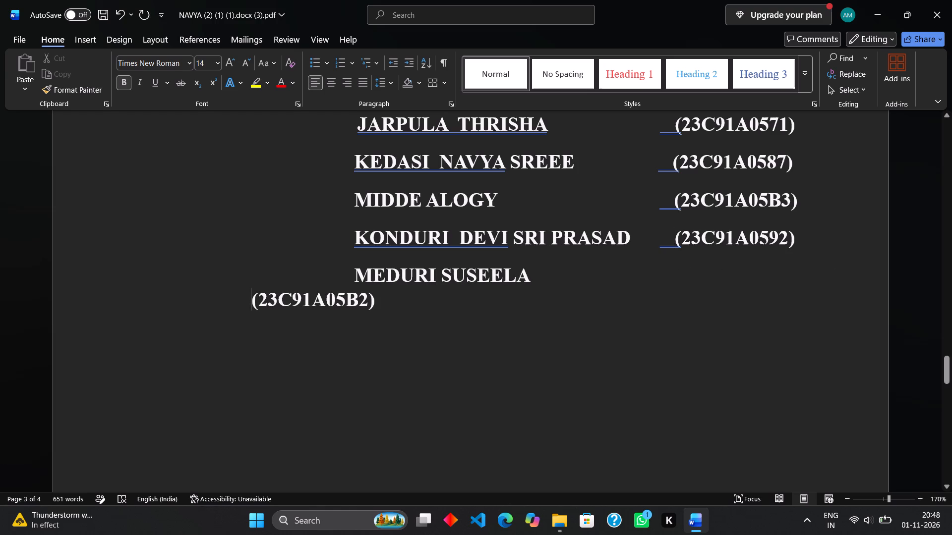
pyautogui.press('BackSpace')
pyautogui.press('BackSpace')
pyautogui.press('BackSpace')
pyautogui.press('BackSpace')
pyautogui.press('BackSpace')
pyautogui.press('BackSpace')
pyautogui.press('BackSpace')
pyautogui.press('BackSpace')
pyautogui.press('BackSpace')
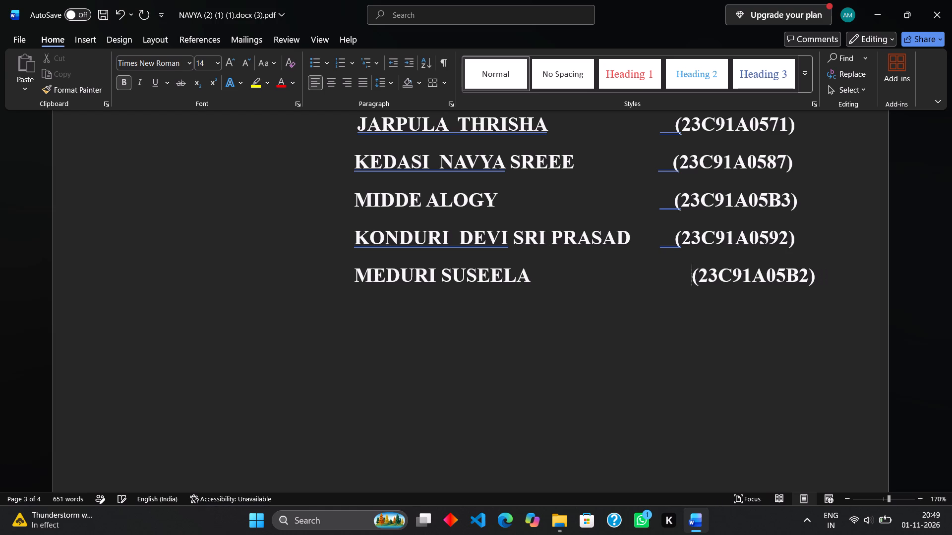
pyautogui.press('BackSpace')
pyautogui.press('BackSpace')
pyautogui.press('BackSpace')
pyautogui.press('BackSpace')
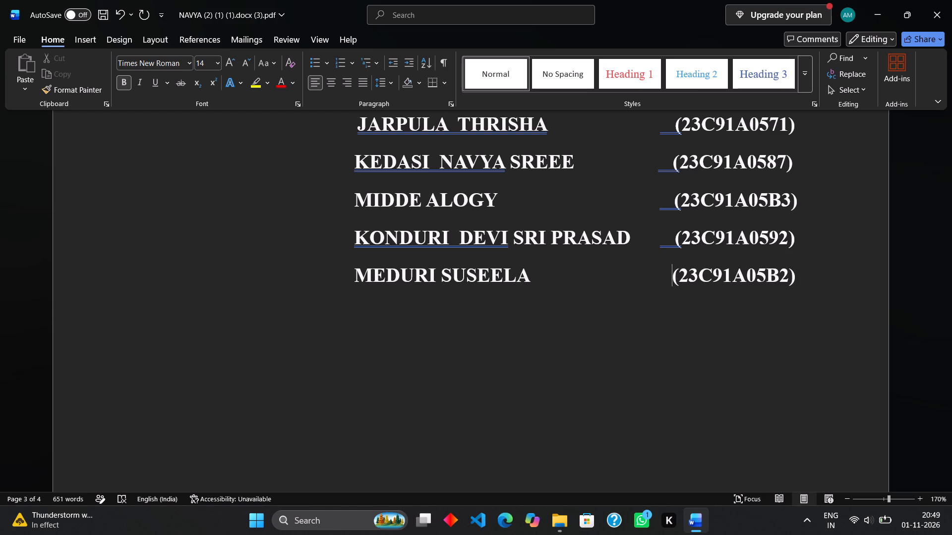
pyautogui.press('space')
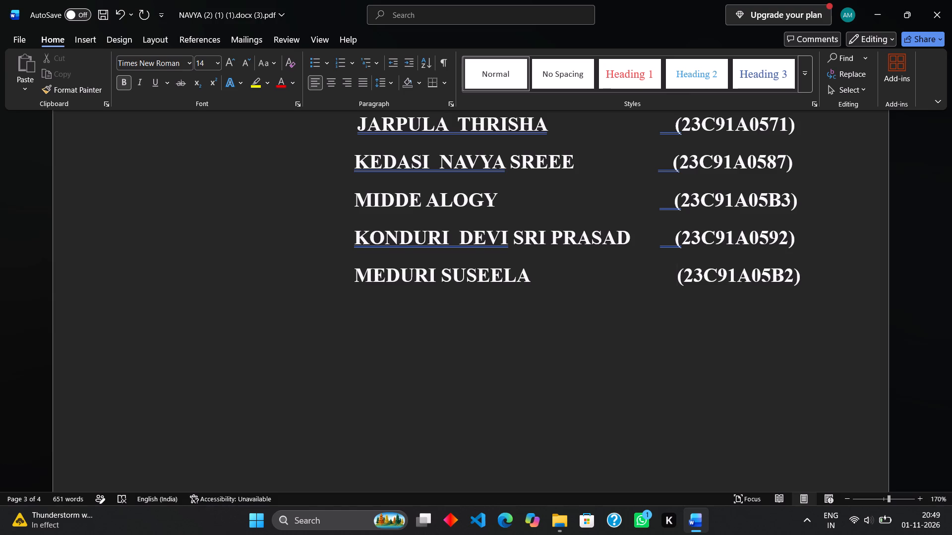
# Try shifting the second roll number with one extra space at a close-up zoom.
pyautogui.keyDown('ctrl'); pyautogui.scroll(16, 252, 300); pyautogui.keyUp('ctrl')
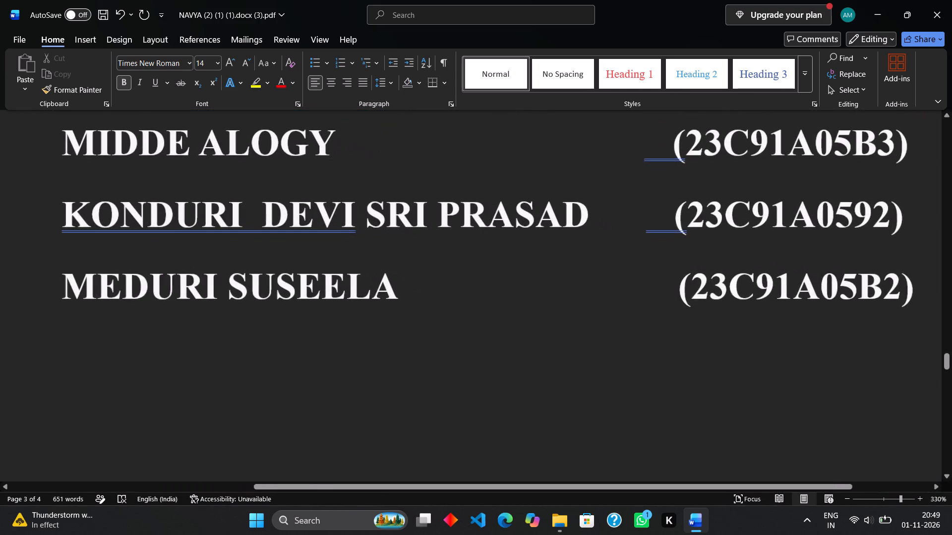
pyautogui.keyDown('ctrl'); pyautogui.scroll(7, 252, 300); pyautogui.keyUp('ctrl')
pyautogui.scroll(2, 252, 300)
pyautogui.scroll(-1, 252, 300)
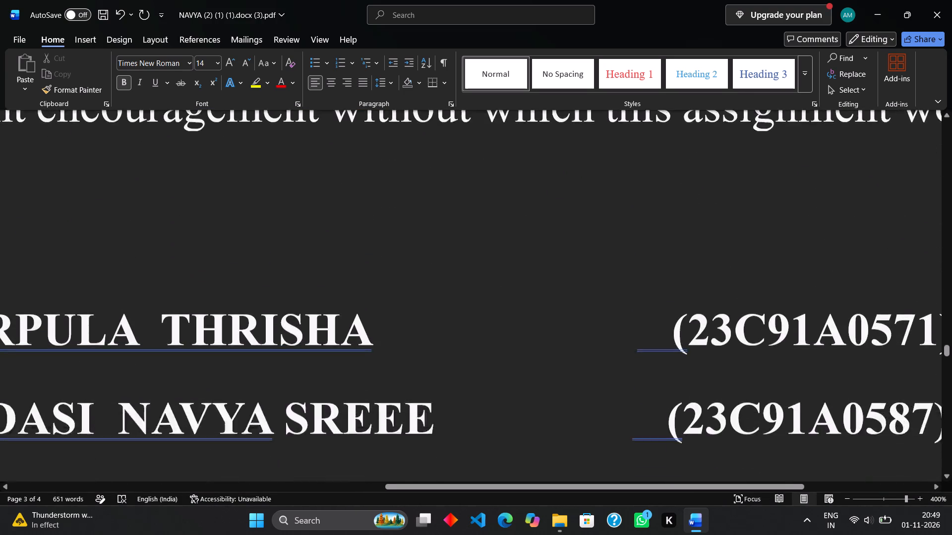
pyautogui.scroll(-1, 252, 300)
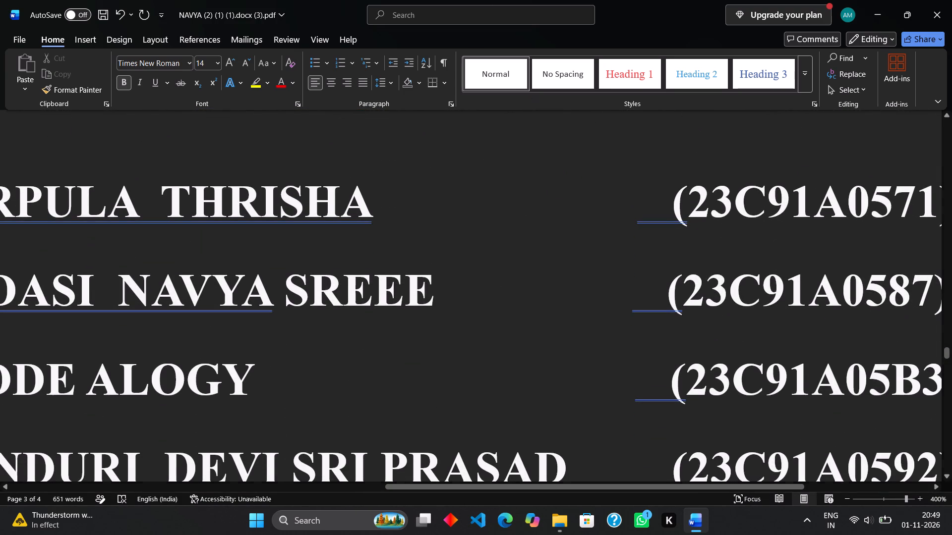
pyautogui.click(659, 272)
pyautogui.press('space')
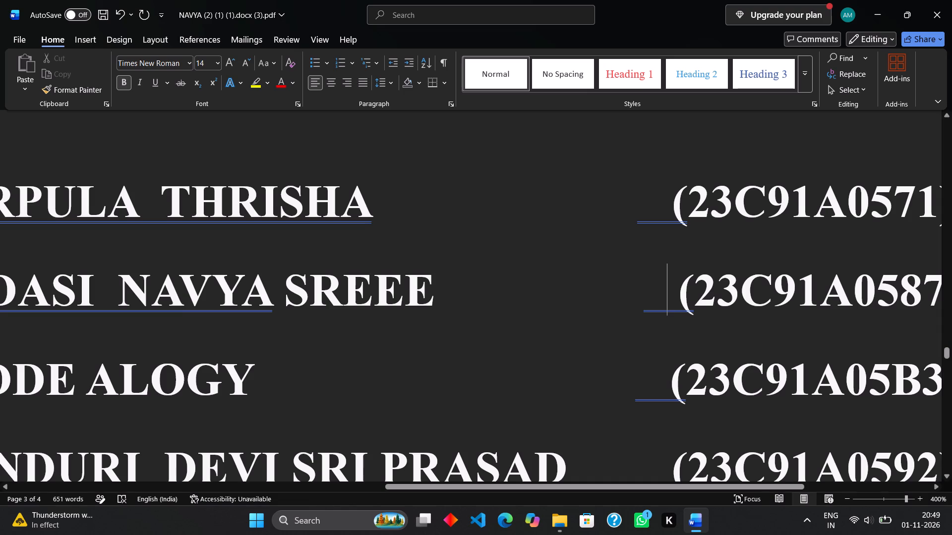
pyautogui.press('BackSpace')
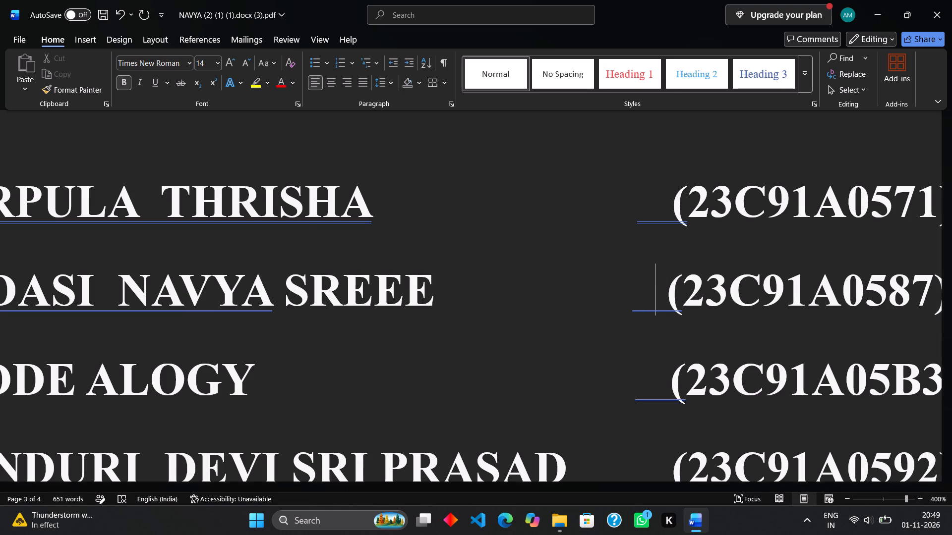
# Insert one space directly before the second roll number to bring it closer to the fifth roll number's alignment.
pyautogui.scroll(-2, 670, 278)
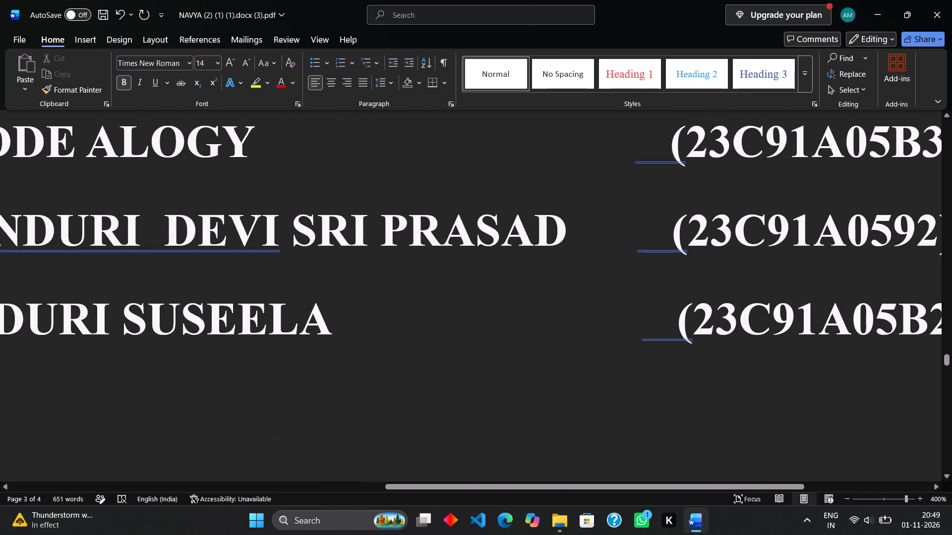
pyautogui.scroll(2, 673, 308)
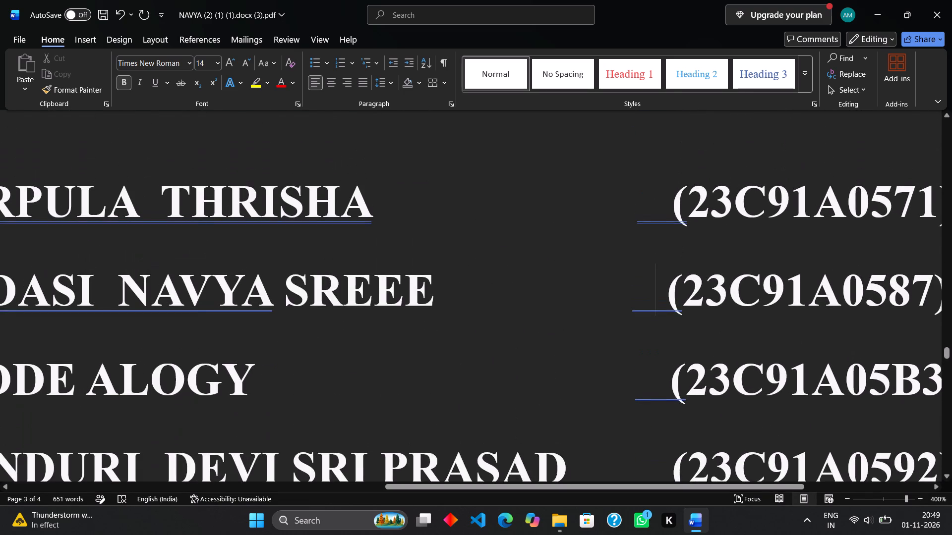
pyautogui.scroll(-2, 673, 308)
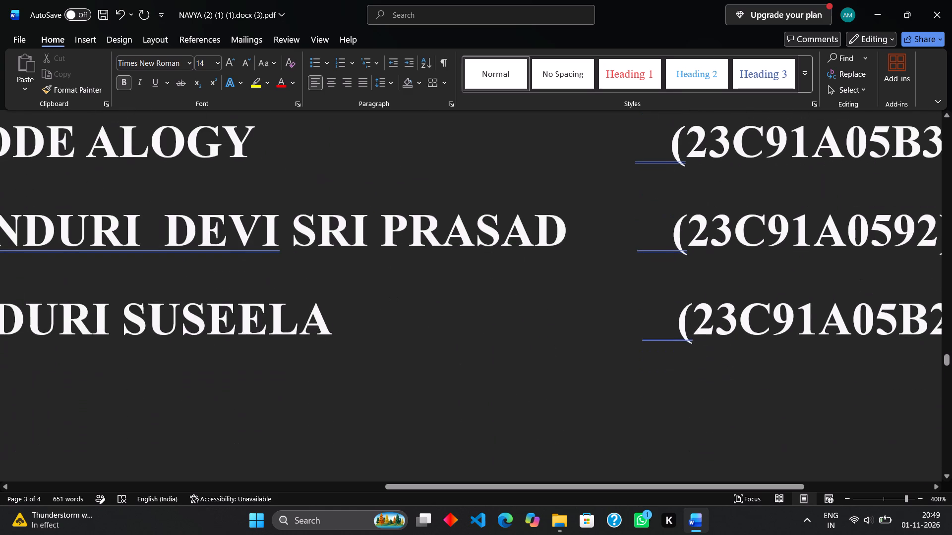
pyautogui.scroll(1, 671, 270)
pyautogui.click(669, 167)
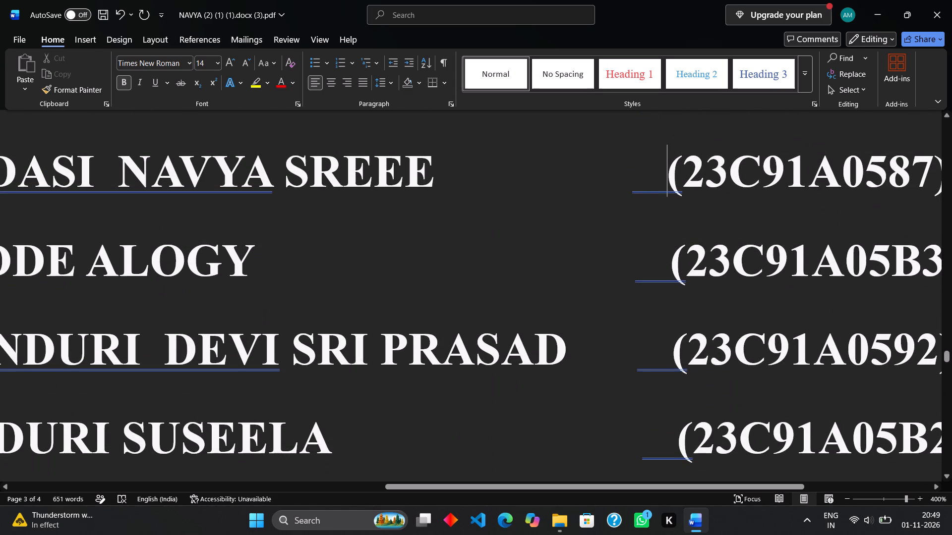
pyautogui.press('space')
# Insert one space before each of the third and fourth roll numbers to align them with the second.
pyautogui.scroll(-1, 668, 172)
pyautogui.scroll(2, 668, 172)
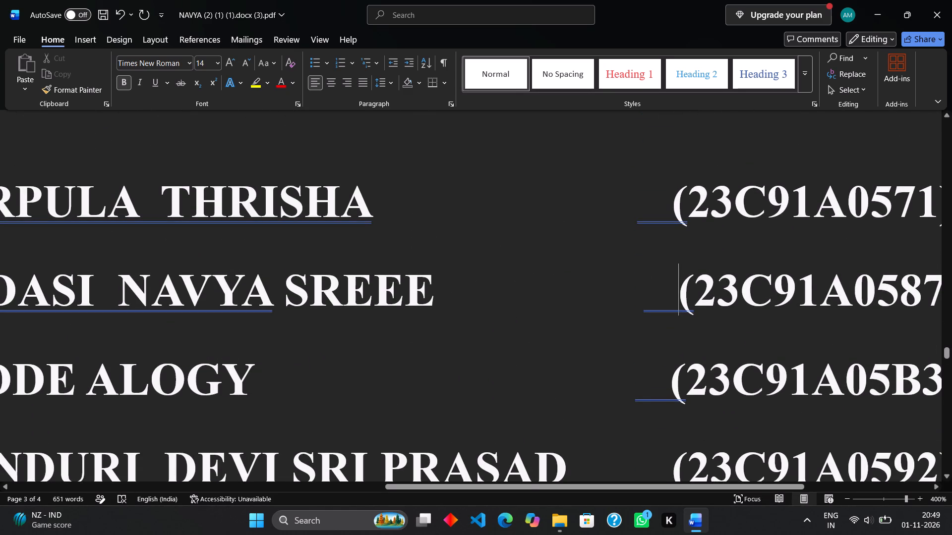
pyautogui.hscroll(-1, 764, 320)
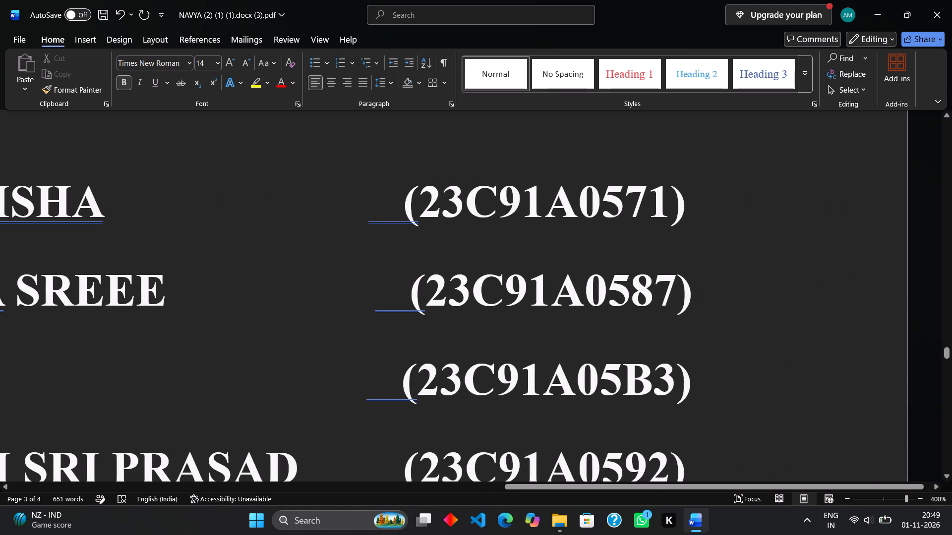
pyautogui.scroll(-1, 709, 285)
pyautogui.scroll(1, 709, 285)
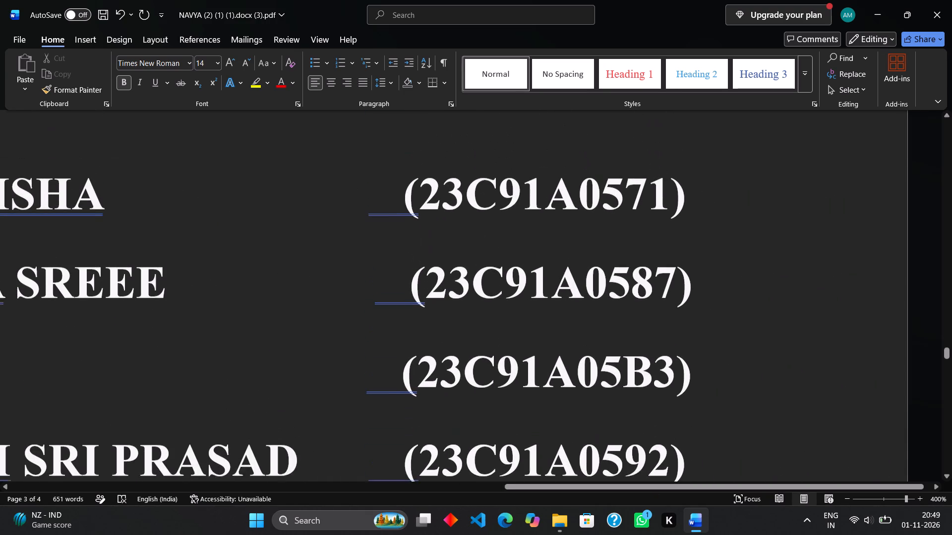
pyautogui.click(397, 378)
pyautogui.press('space')
pyautogui.scroll(-1, 431, 388)
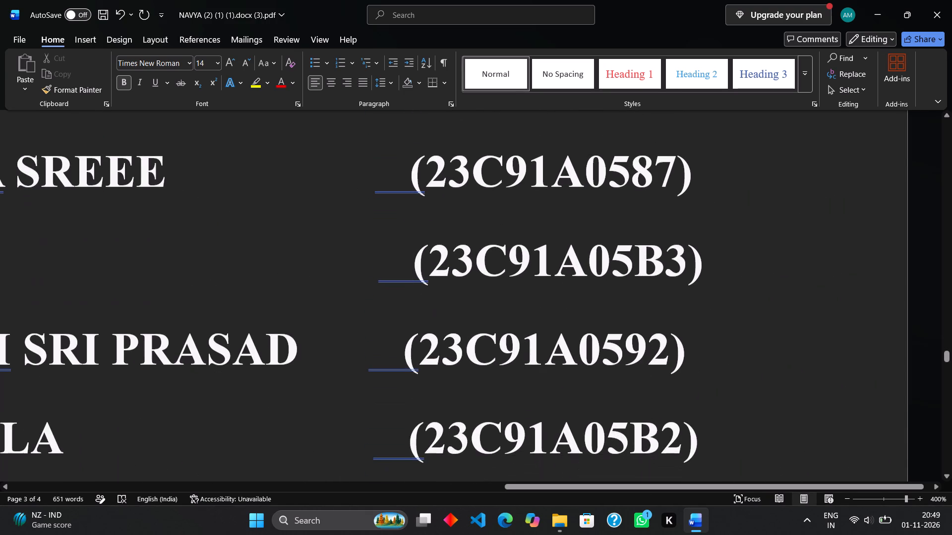
pyautogui.click(406, 358)
pyautogui.press('space')
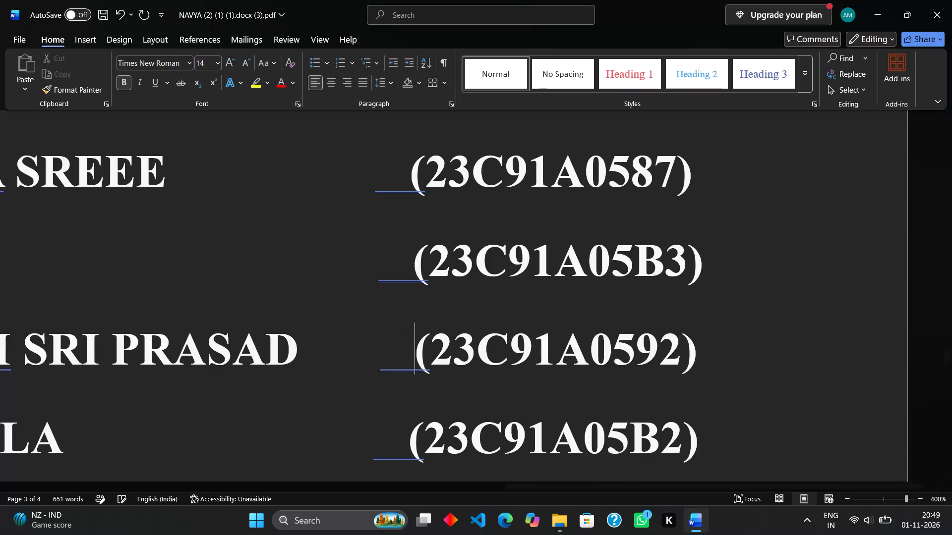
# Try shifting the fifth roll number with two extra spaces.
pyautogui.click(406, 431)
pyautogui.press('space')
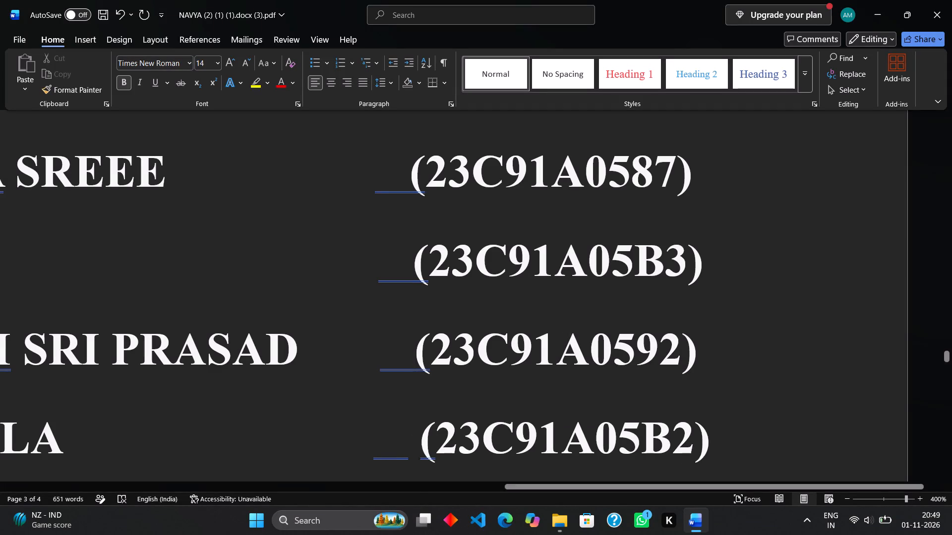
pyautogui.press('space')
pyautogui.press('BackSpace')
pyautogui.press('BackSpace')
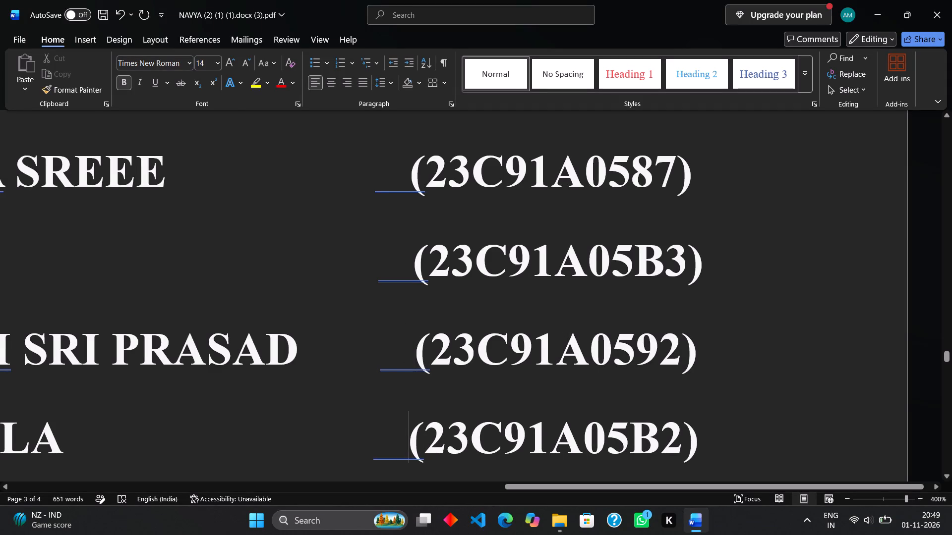
# Insert one space before the first roll number to align it with the rest of the column.
pyautogui.scroll(2, 437, 369)
pyautogui.scroll(-1, 437, 369)
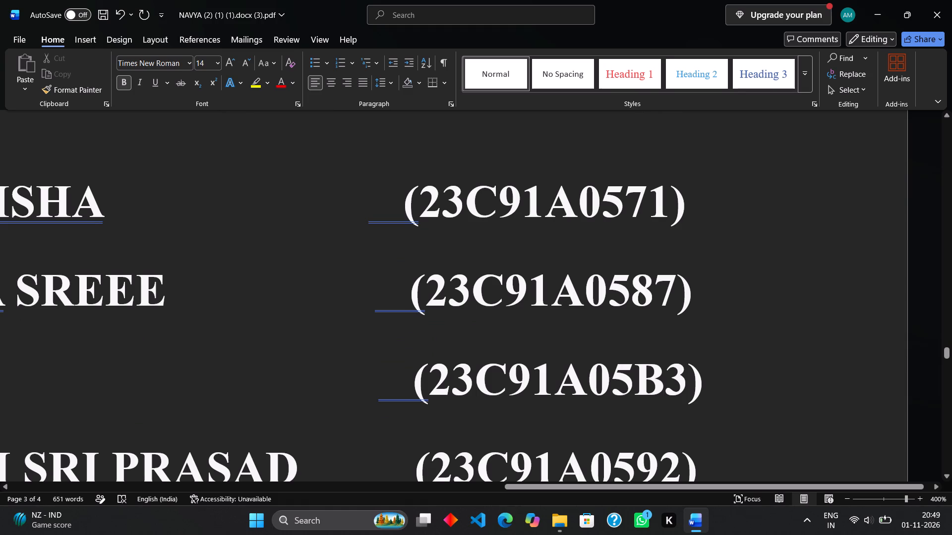
pyautogui.click(405, 191)
pyautogui.press('space')
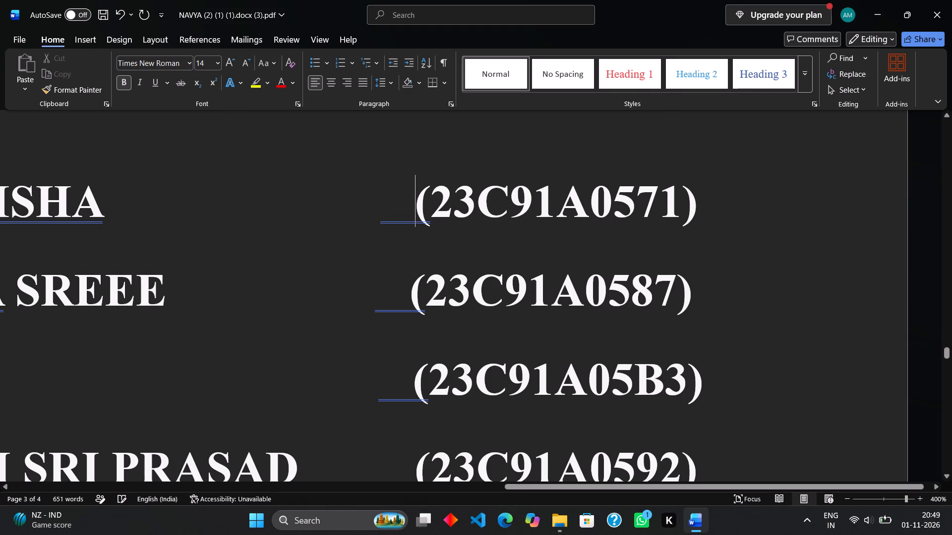
pyautogui.scroll(-1, 418, 226)
pyautogui.scroll(2, 420, 228)
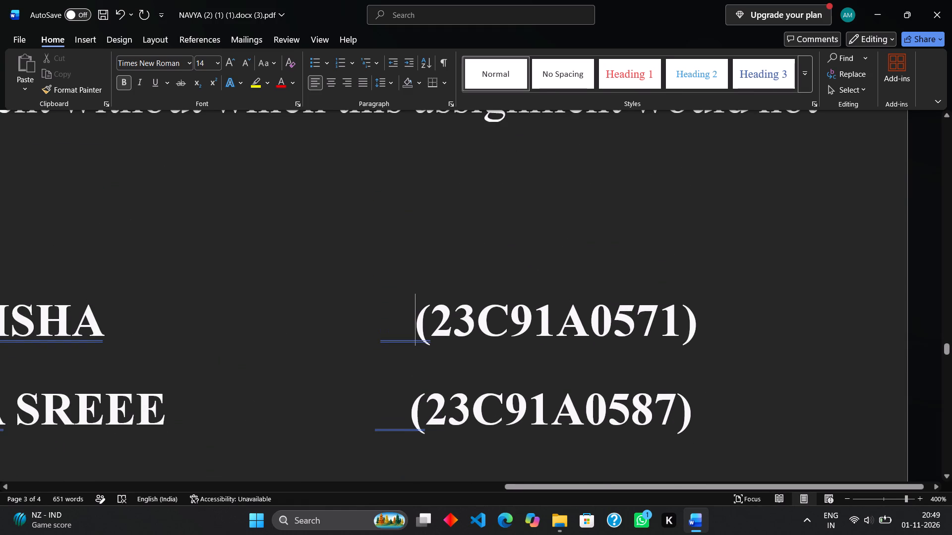
# Insert one more space before the second roll number in the acknowledgement page's student list.
pyautogui.scroll(-6, 420, 228)
pyautogui.keyDown('ctrl'); pyautogui.scroll(-4, 420, 228); pyautogui.keyUp('ctrl')
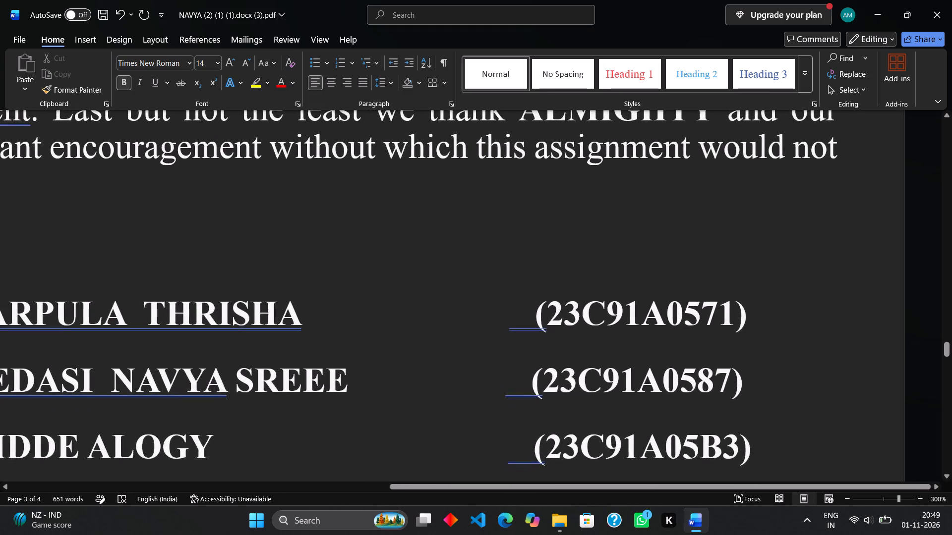
pyautogui.keyDown('ctrl'); pyautogui.scroll(-12, 420, 228); pyautogui.keyUp('ctrl')
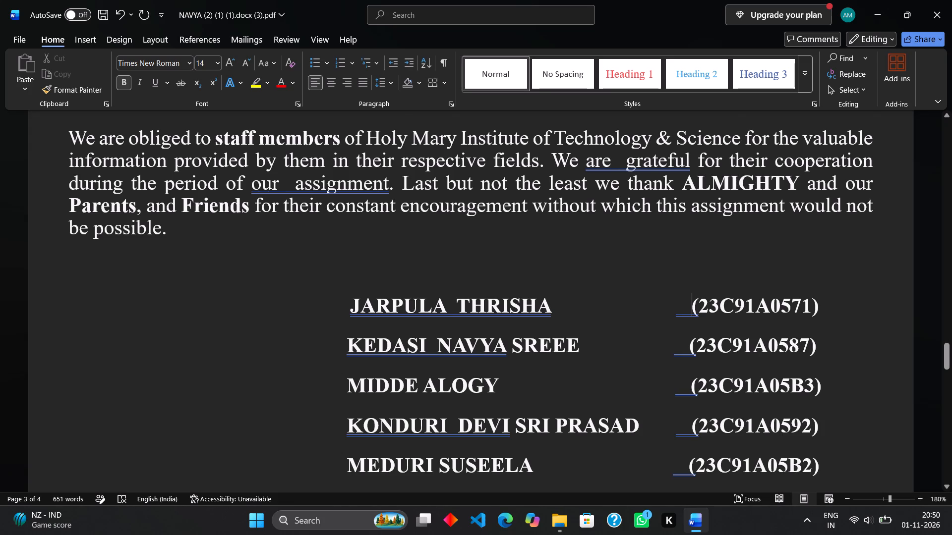
pyautogui.scroll(-1, 420, 230)
pyautogui.click(689, 291)
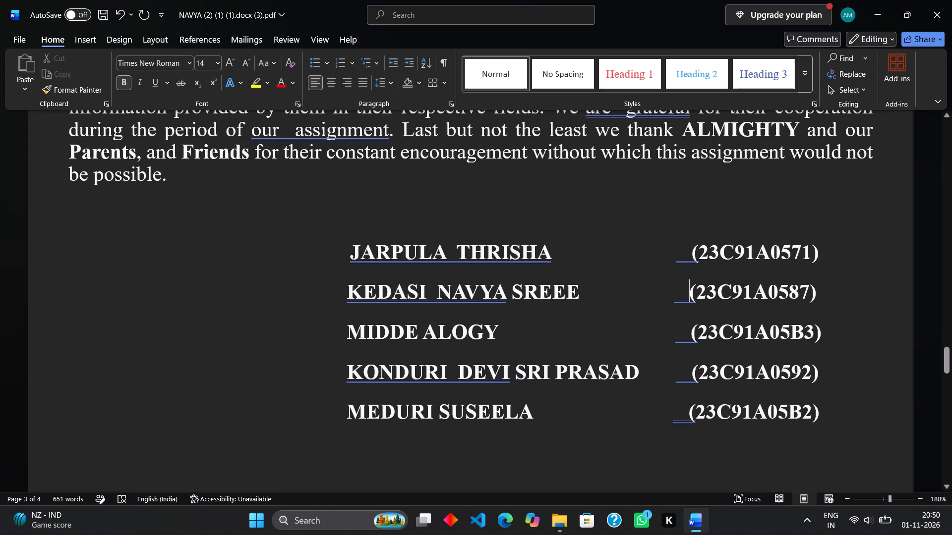
pyautogui.press('space')
pyautogui.press('space')
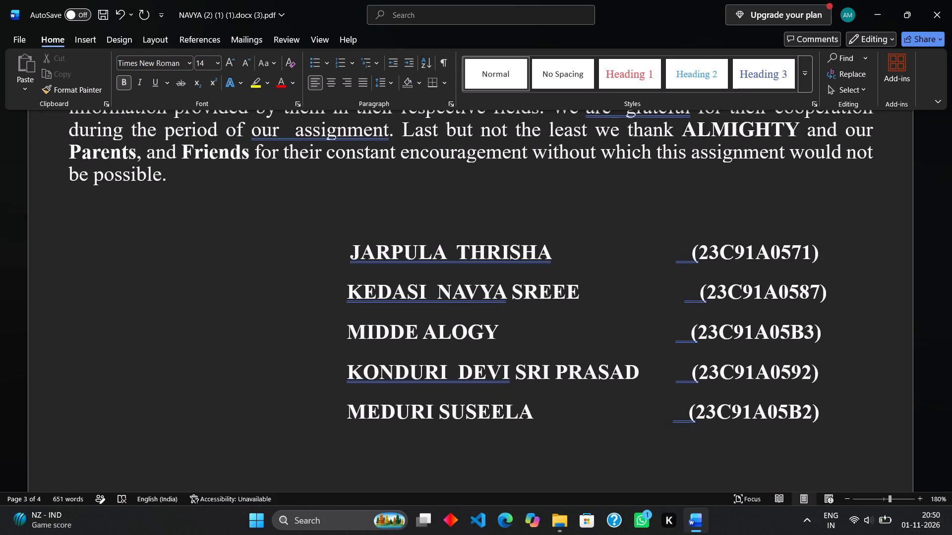
pyautogui.press('BackSpace')
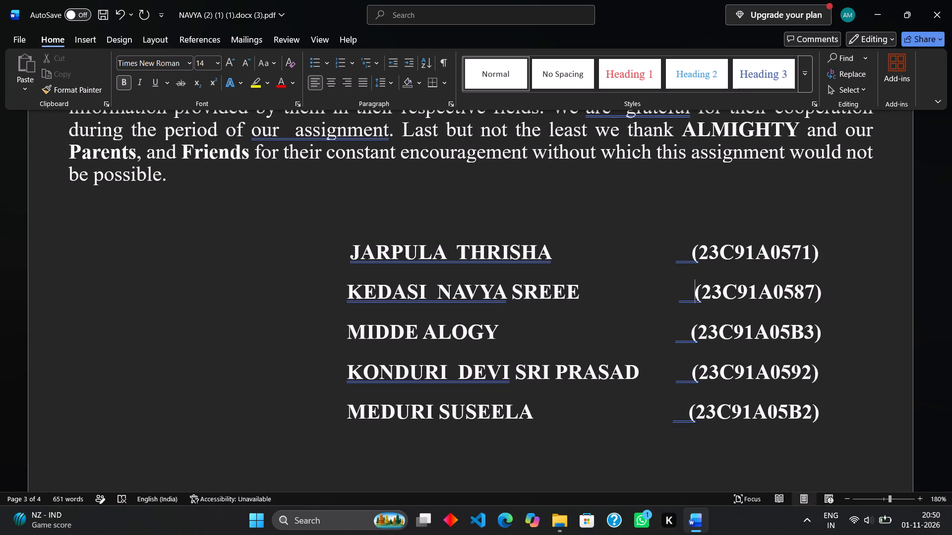
pyautogui.scroll(7, 558, 340)
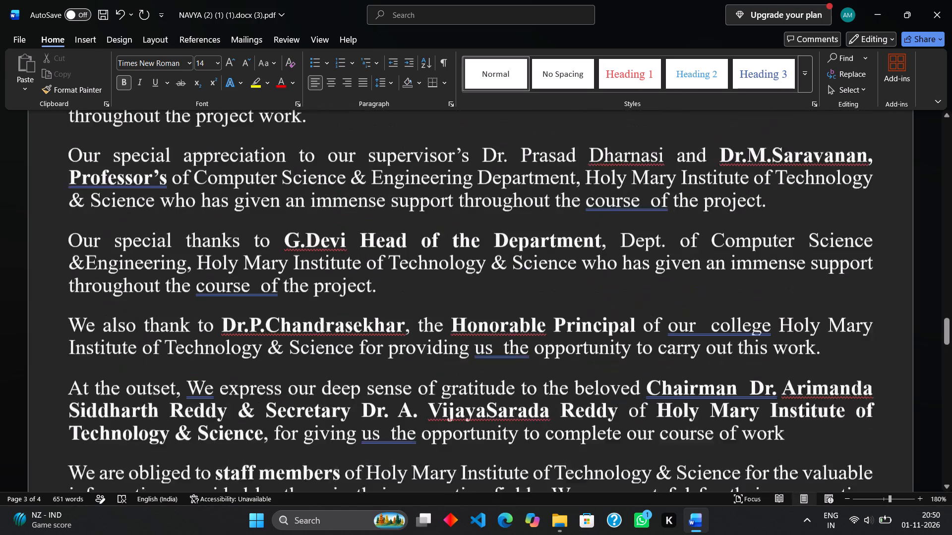
pyautogui.scroll(19, 556, 332)
pyautogui.scroll(4, 550, 318)
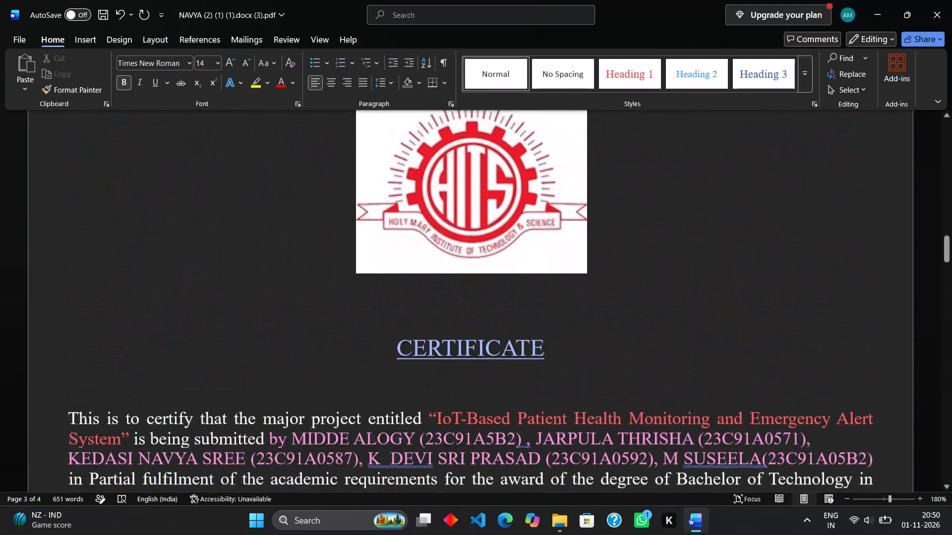
pyautogui.scroll(18, 550, 318)
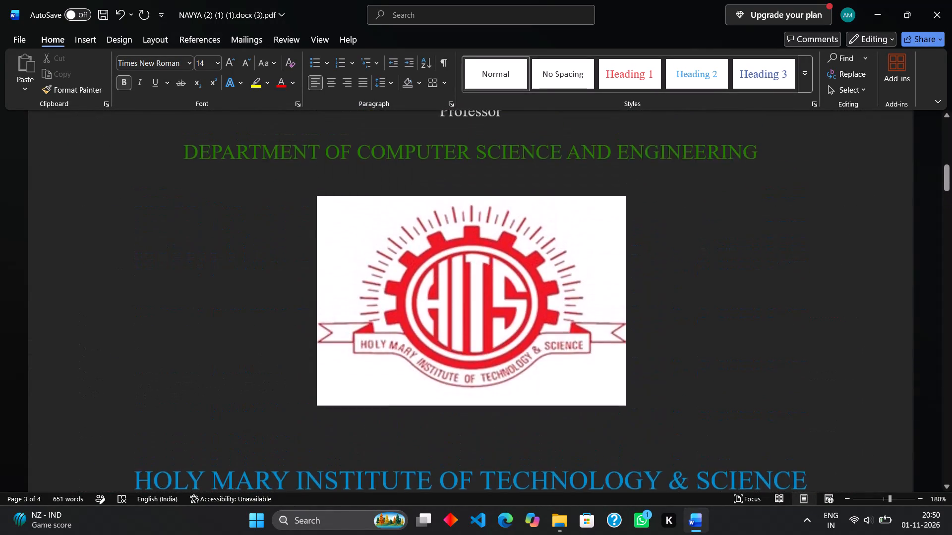
pyautogui.scroll(7, 546, 316)
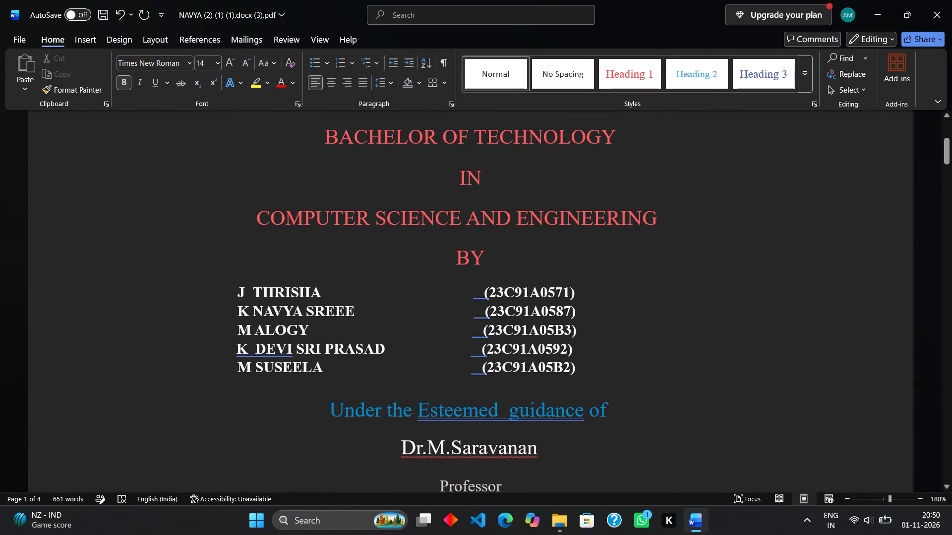
pyautogui.click(245, 293)
pyautogui.press('Left')
pyautogui.write('ARPULA')
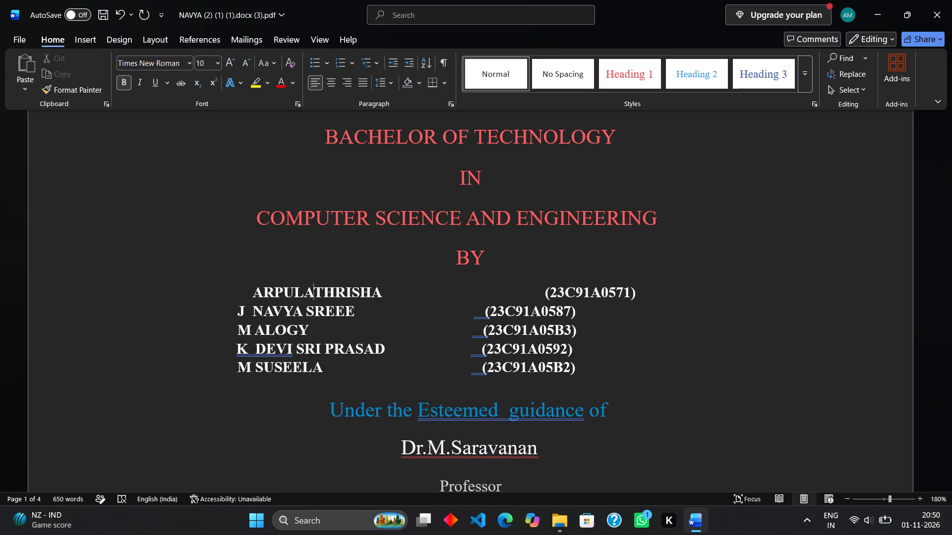
pyautogui.press('space')
pyautogui.press('Left')
pyautogui.press('Left')
pyautogui.press('Left')
pyautogui.press('Left')
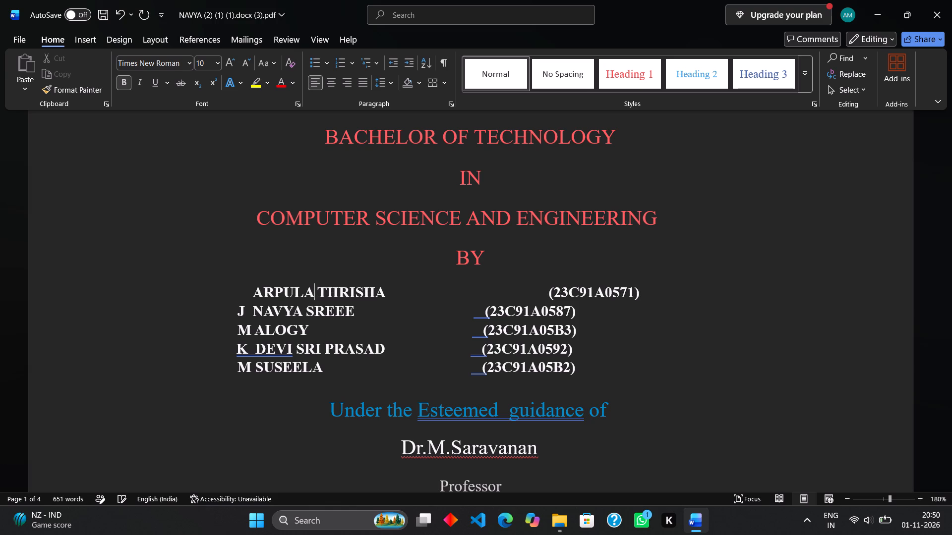
pyautogui.press('Left')
pyautogui.press('Left')
pyautogui.press('Left')
pyautogui.press('Left')
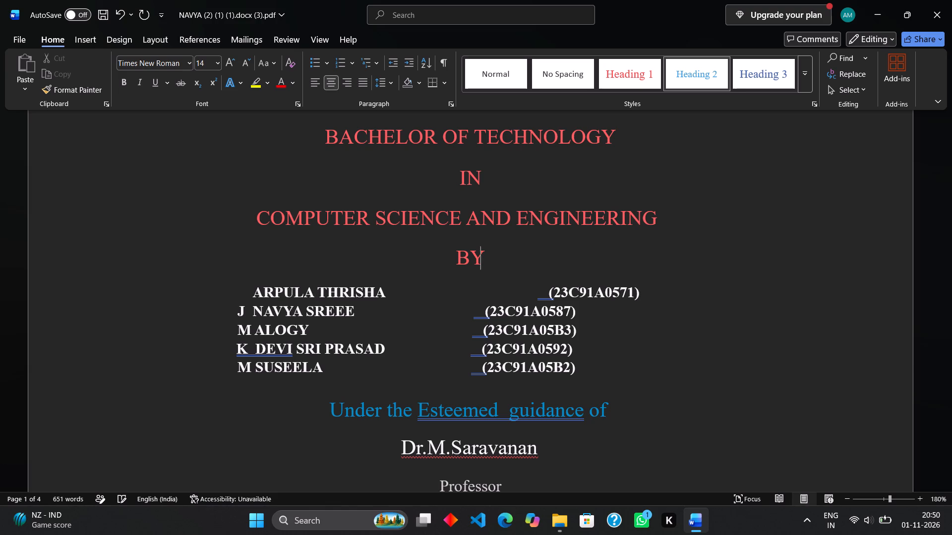
pyautogui.press('Right')
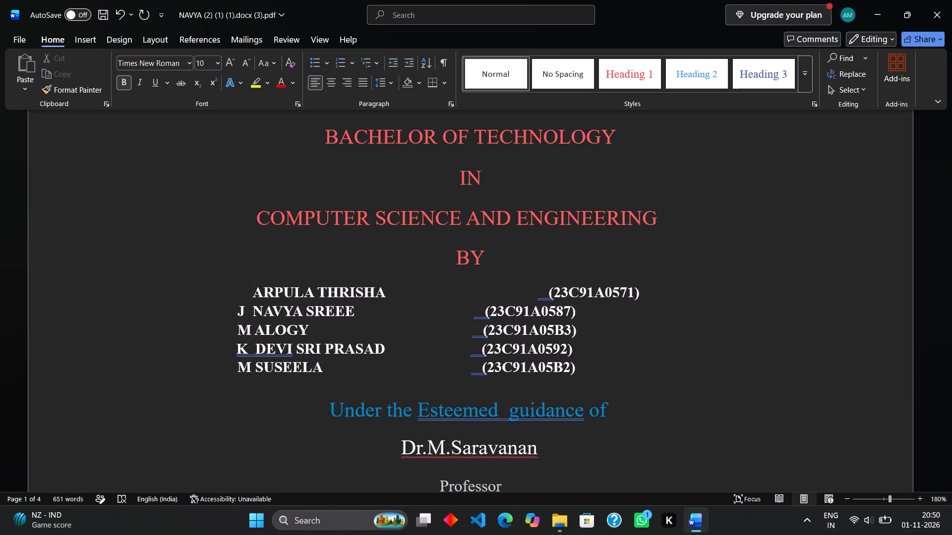
pyautogui.press('Right')
pyautogui.press('Left')
pyautogui.press('j')
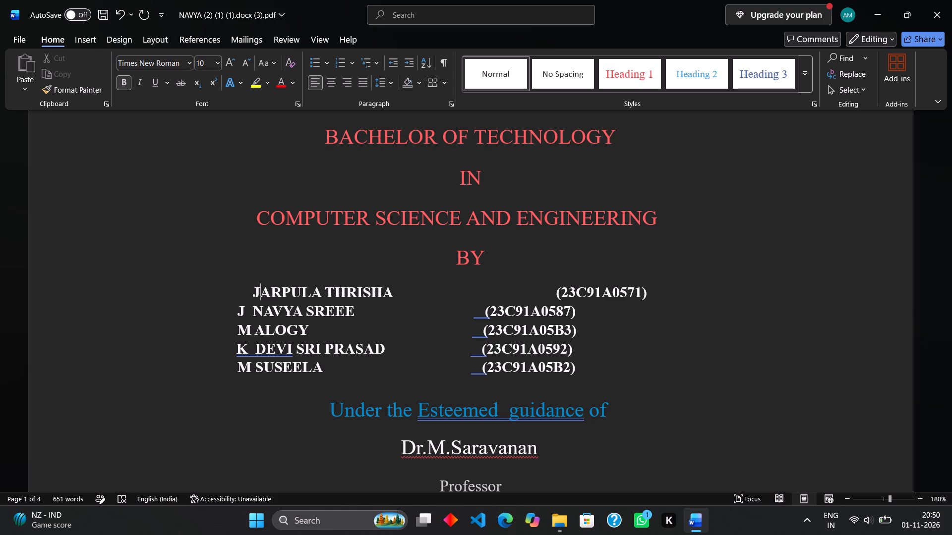
# Remove the automatic list indent from the first student's line and re-indent it with spaces, lining its roll number up with those below.
pyautogui.press('Left')
pyautogui.press('BackSpace')
pyautogui.press('space')
pyautogui.press('space')
pyautogui.press('space')
pyautogui.press('space')
pyautogui.press('space')
pyautogui.press('space')
pyautogui.press('space')
pyautogui.press('space')
pyautogui.press('space')
pyautogui.press('space')
pyautogui.press('space')
pyautogui.press('space')
pyautogui.press('space')
pyautogui.press('space')
pyautogui.press('space')
pyautogui.press('space')
pyautogui.press('space')
pyautogui.press('space')
pyautogui.press('space')
pyautogui.press('space')
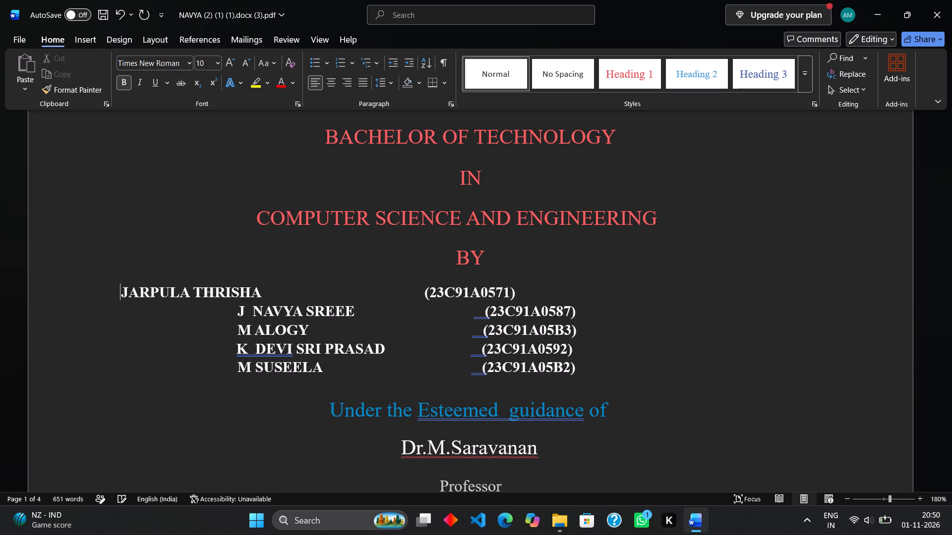
pyautogui.press('space')
pyautogui.press('space')
pyautogui.press('space')
pyautogui.press('space')
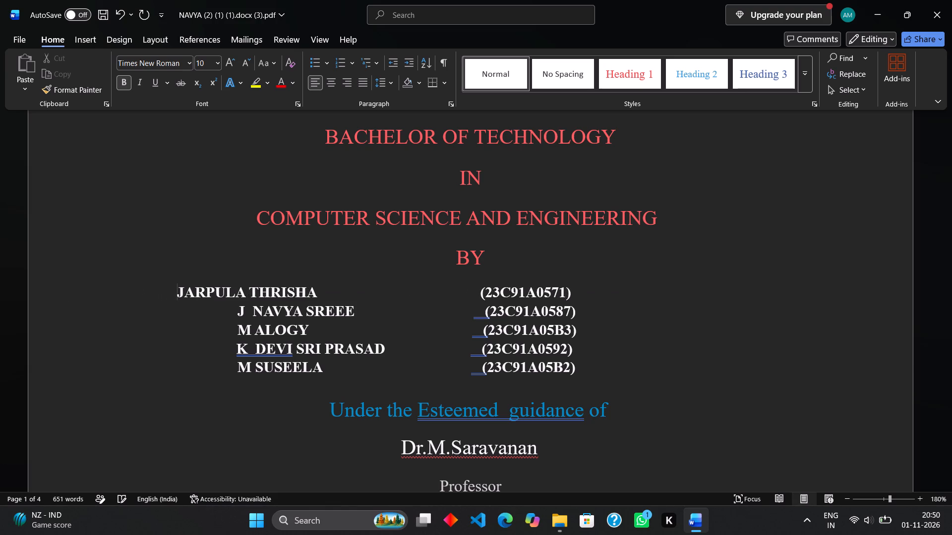
pyautogui.press('space')
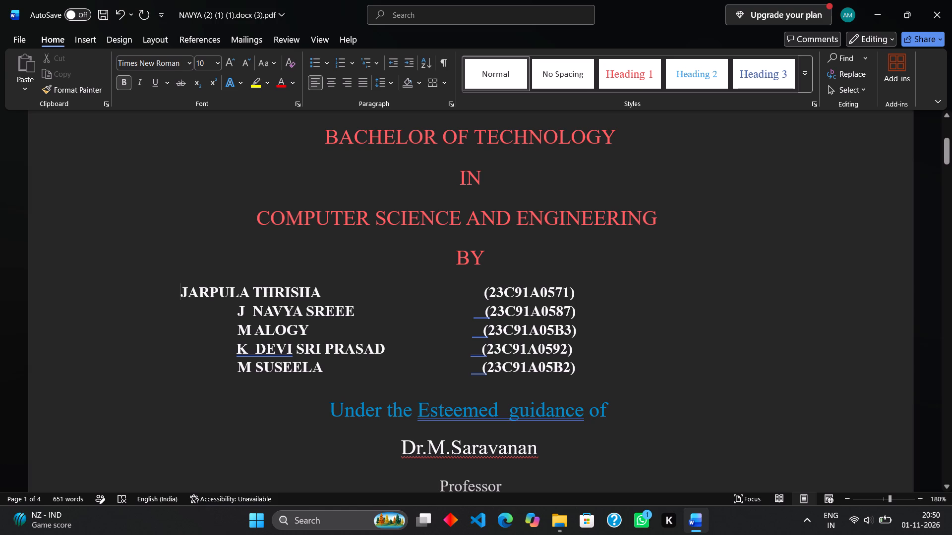
pyautogui.click(245, 310)
pyautogui.click(188, 310)
pyautogui.press('BackSpace')
pyautogui.press('BackSpace')
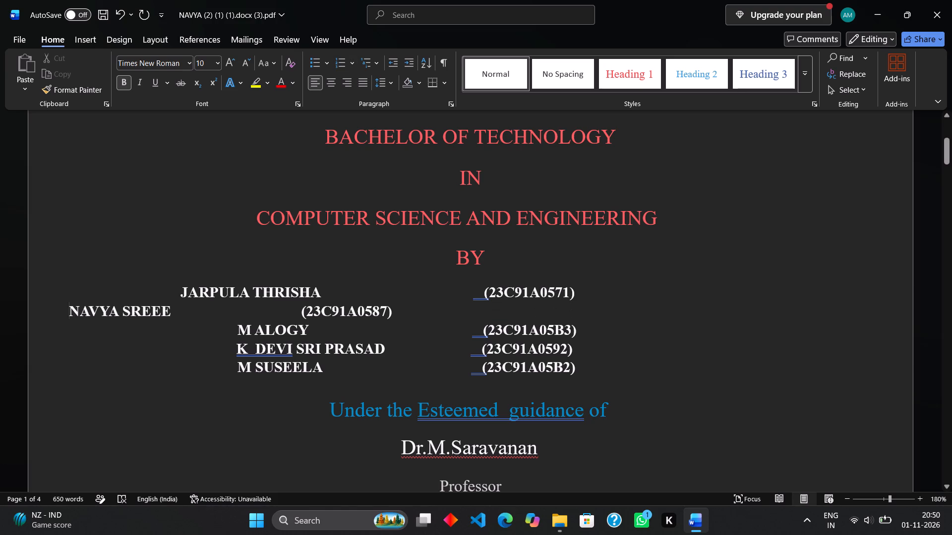
pyautogui.write('KEDASI')
pyautogui.press('space')
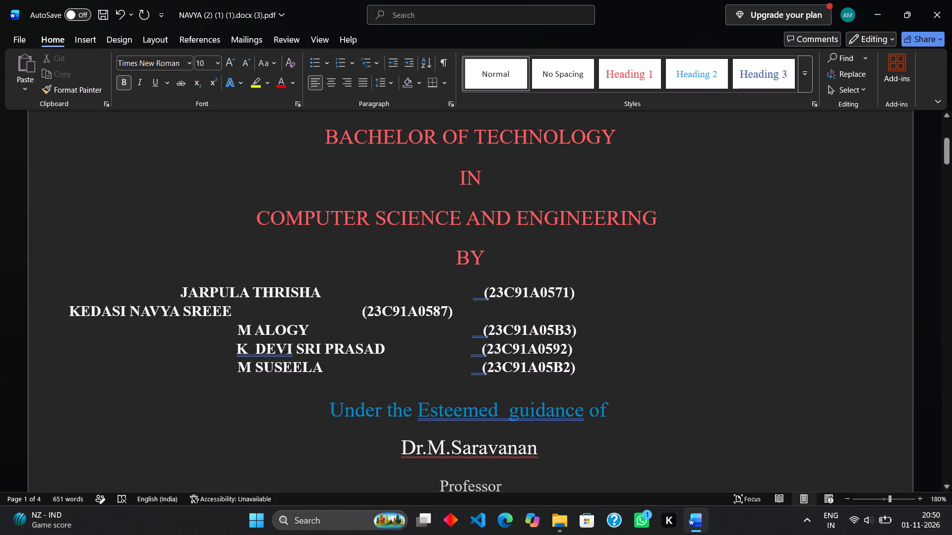
# Indent the second student's line with spaces so the name starts directly under the first student's name.
pyautogui.click(64, 312)
pyautogui.press('space')
pyautogui.press('space')
pyautogui.press('space')
pyautogui.press('space')
pyautogui.press('space')
pyautogui.press('space')
pyautogui.press('space')
pyautogui.press('space')
pyautogui.press('space')
pyautogui.press('space')
pyautogui.press('space')
pyautogui.press('space')
pyautogui.press('space')
pyautogui.press('space')
pyautogui.press('space')
pyautogui.press('space')
pyautogui.press('space')
pyautogui.press('space')
pyautogui.press('space')
pyautogui.press('space')
pyautogui.press('space')
pyautogui.press('space')
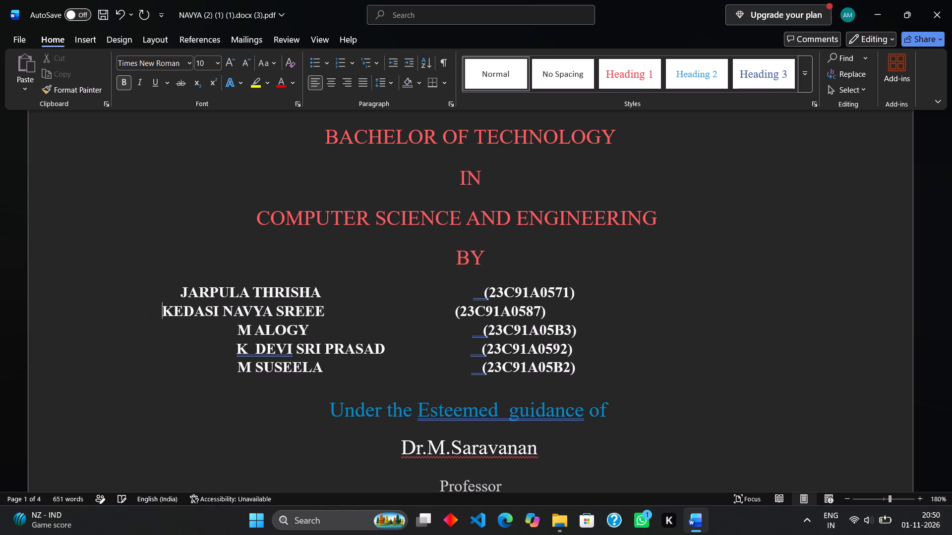
pyautogui.press('space')
pyautogui.press('space')
pyautogui.press('space')
pyautogui.press('space')
pyautogui.press('space')
pyautogui.press('space')
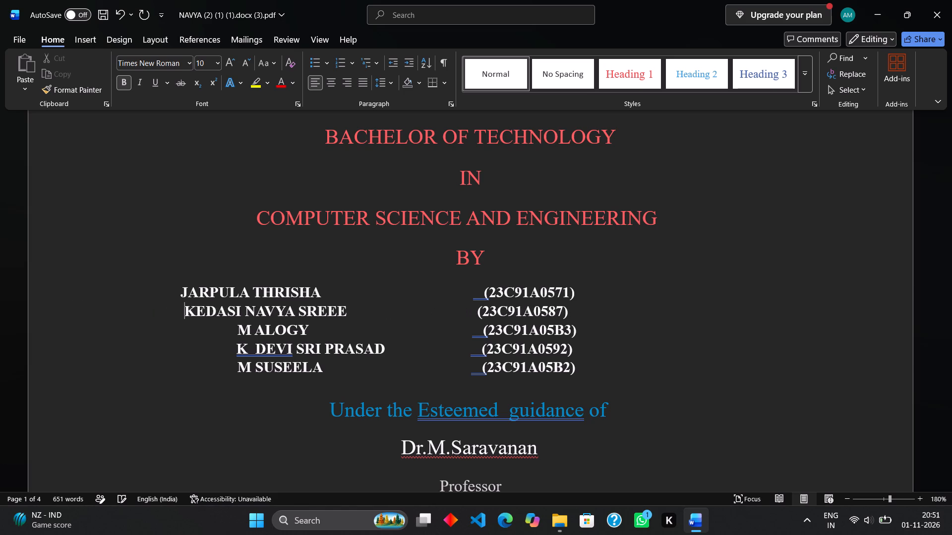
pyautogui.press('BackSpace')
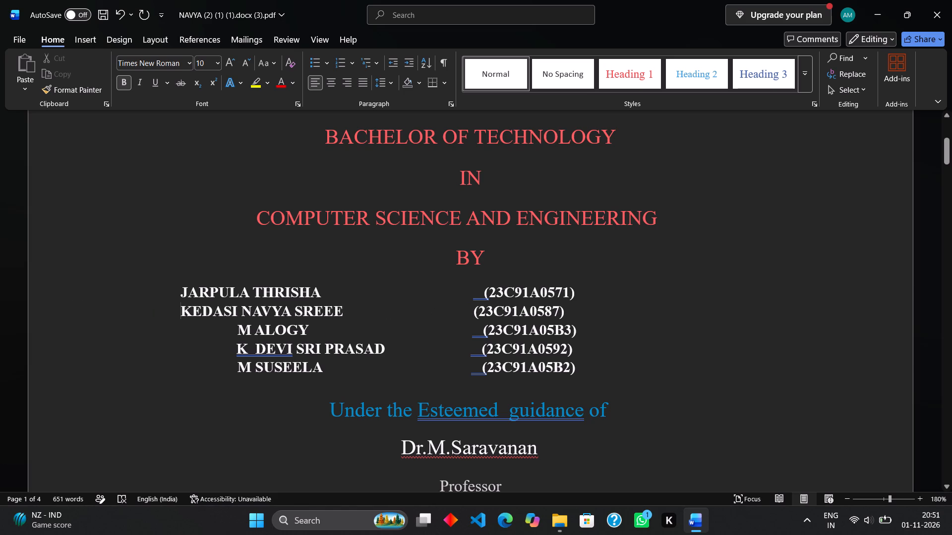
# Indent the first student's line further with spaces so the name starts beneath the beginning of COMPUTER SCIENCE AND ENGINEERING.
pyautogui.click(164, 287)
pyautogui.press('space')
pyautogui.press('space')
pyautogui.press('space')
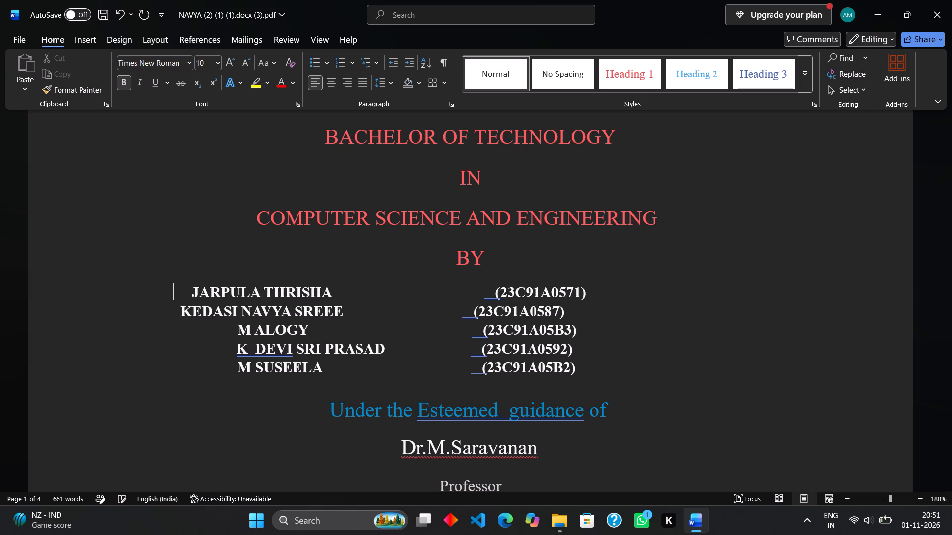
pyautogui.press('space')
pyautogui.press('space')
pyautogui.press('space')
pyautogui.press('space')
pyautogui.press('space')
pyautogui.press('space')
pyautogui.press('space')
pyautogui.press('space')
pyautogui.press('space')
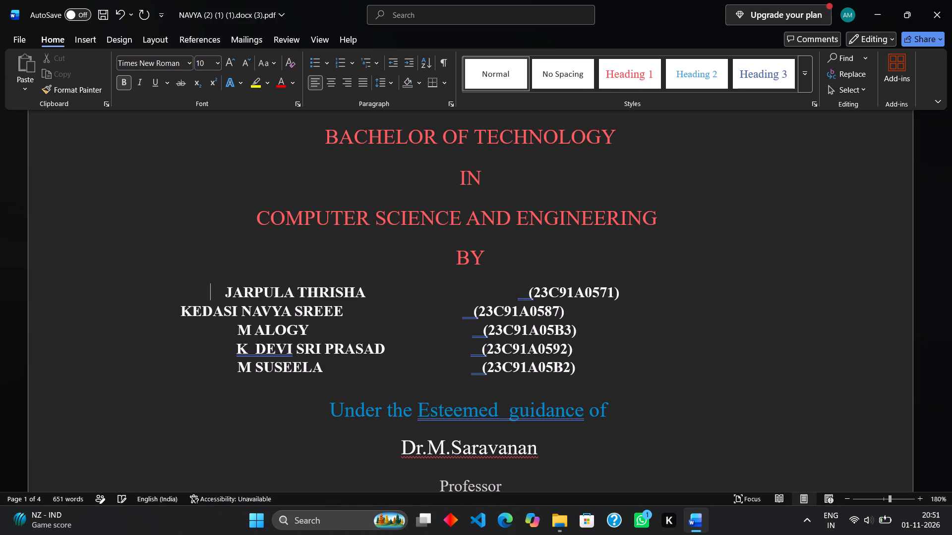
pyautogui.press('space')
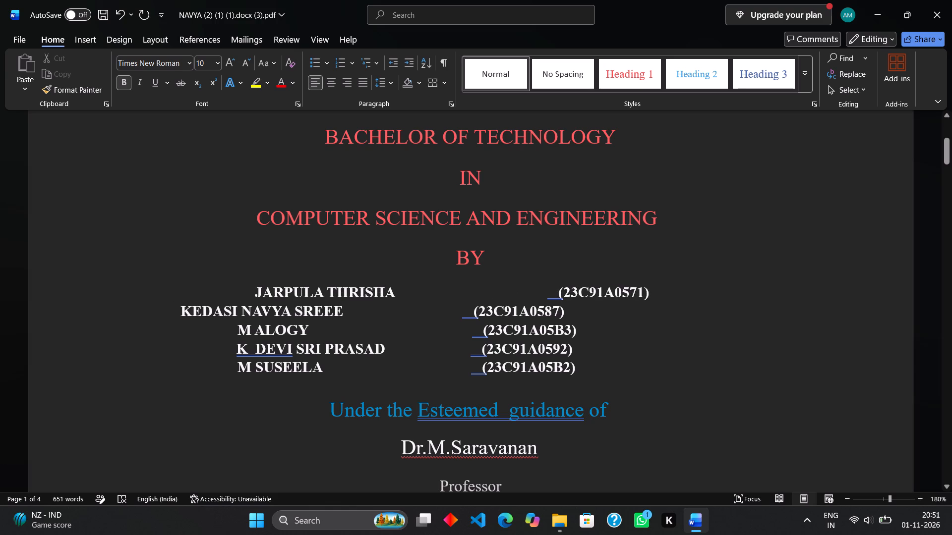
# Indent the second student's line further with spaces so the name starts level with the shifted first name.
pyautogui.click(178, 310)
pyautogui.press('space')
pyautogui.press('space')
pyautogui.press('space')
pyautogui.press('space')
pyautogui.press('space')
pyautogui.press('space')
pyautogui.press('space')
pyautogui.press('space')
pyautogui.press('space')
pyautogui.press('space')
pyautogui.press('space')
pyautogui.press('space')
pyautogui.press('space')
pyautogui.press('space')
pyautogui.press('space')
pyautogui.press('space')
pyautogui.press('space')
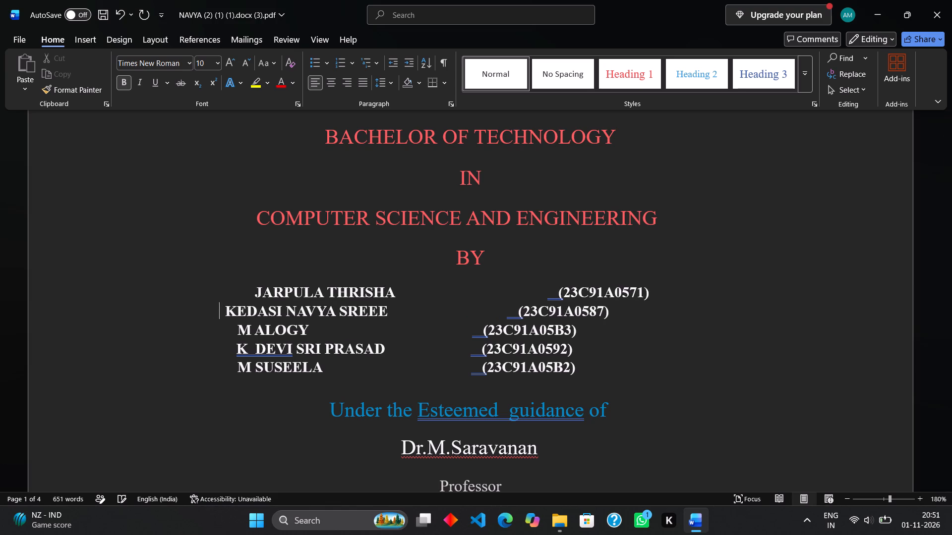
pyautogui.press('space')
pyautogui.press('space')
pyautogui.press('space')
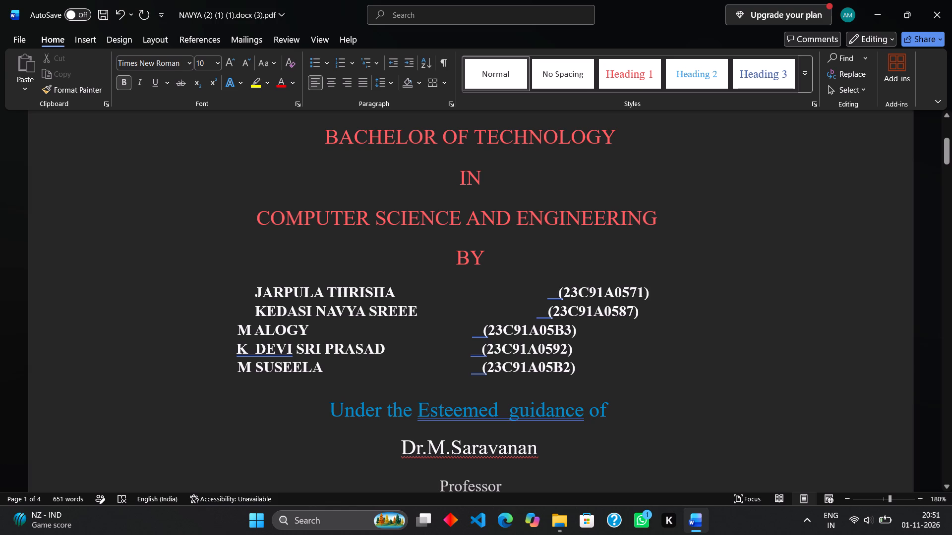
# Expand the third student's initial M to the surname MIDDE.
pyautogui.click(248, 329)
pyautogui.write('IDDE')
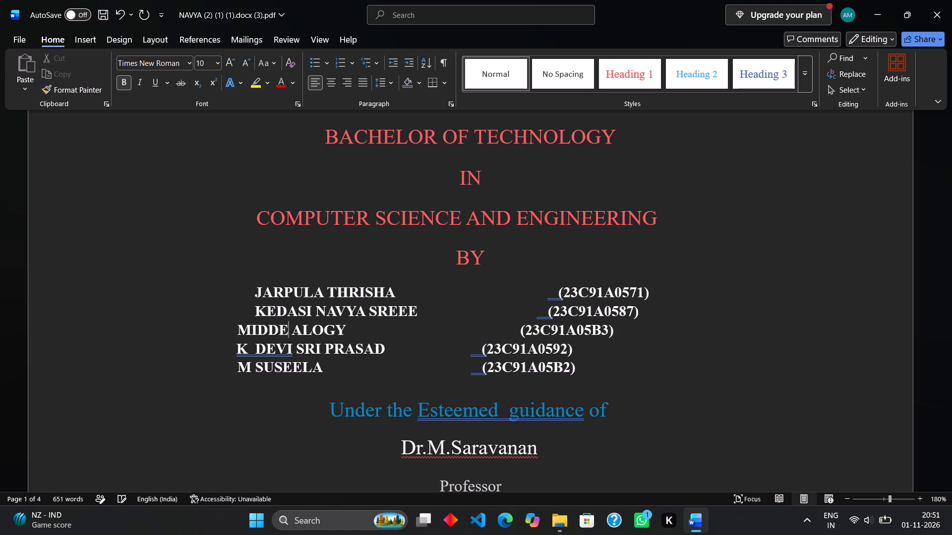
# Indent the third student's line with five spaces so the name starts level with the two names above.
pyautogui.scroll(-1, 243, 392)
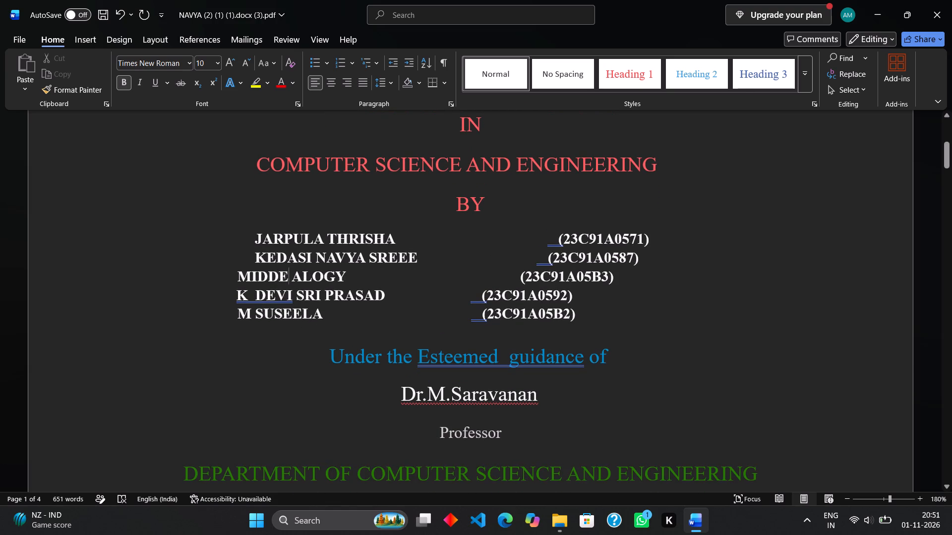
pyautogui.click(230, 280)
pyautogui.press('space')
pyautogui.press('space')
pyautogui.press('space')
pyautogui.press('space')
pyautogui.press('space')
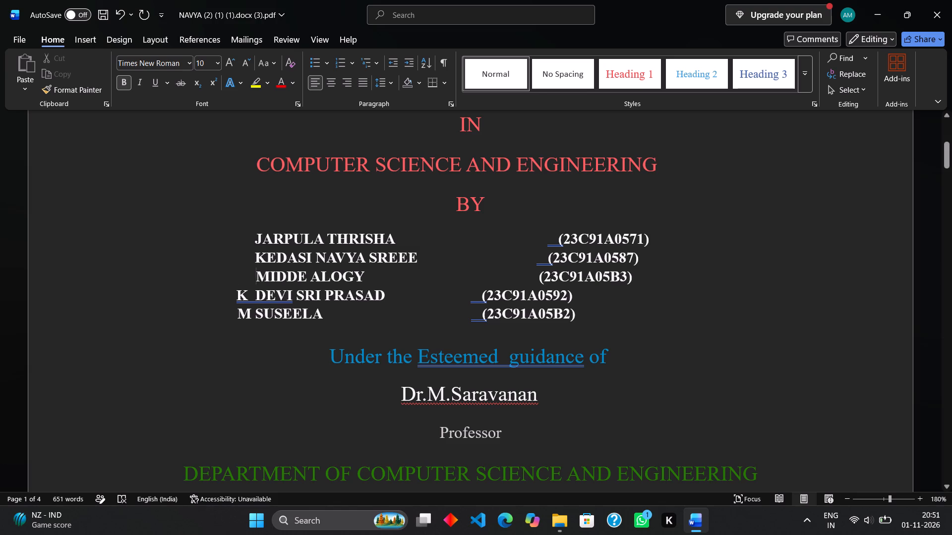
pyautogui.click(249, 294)
pyautogui.write('ONDURI')
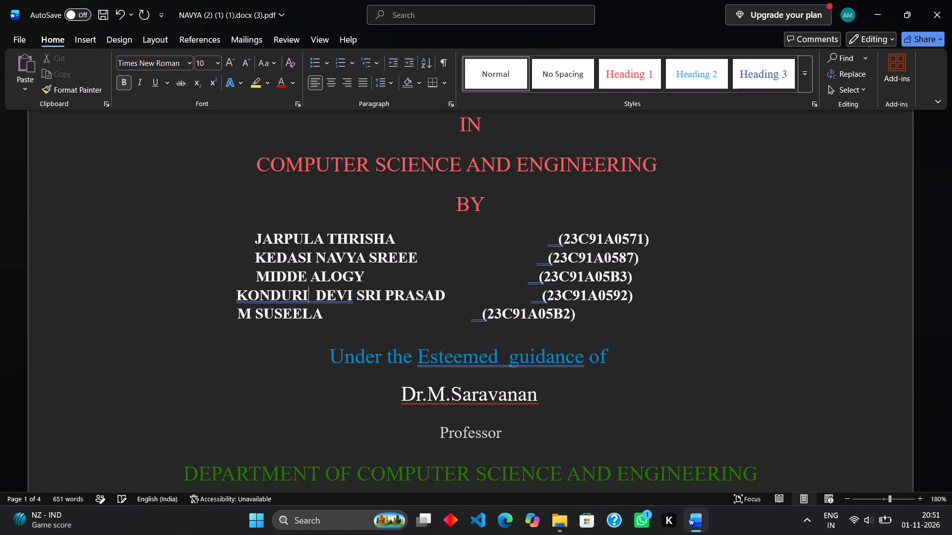
# Indent the fourth student's line with five spaces so the name starts level with the names above.
pyautogui.click(235, 295)
pyautogui.press('space')
pyautogui.press('space')
pyautogui.press('space')
pyautogui.press('space')
pyautogui.press('space')
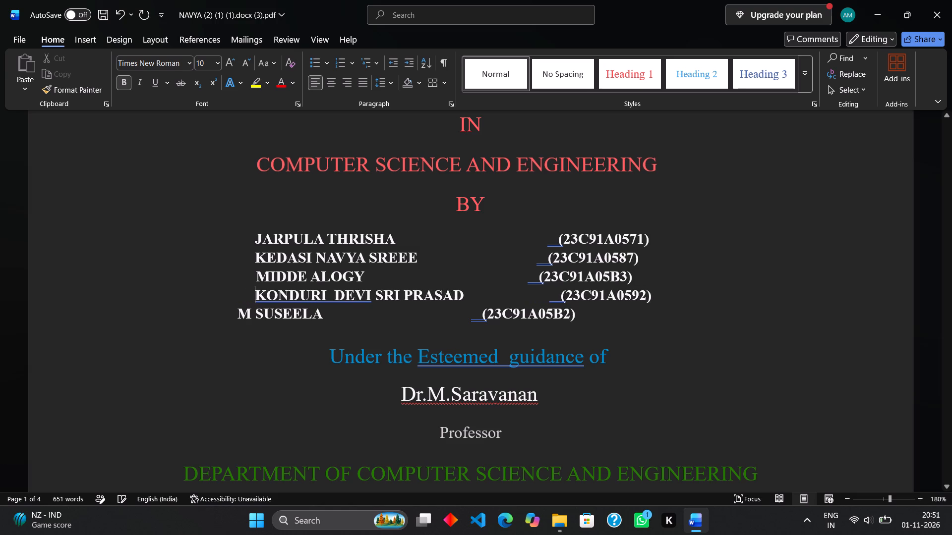
pyautogui.click(248, 318)
pyautogui.write('EDURI')
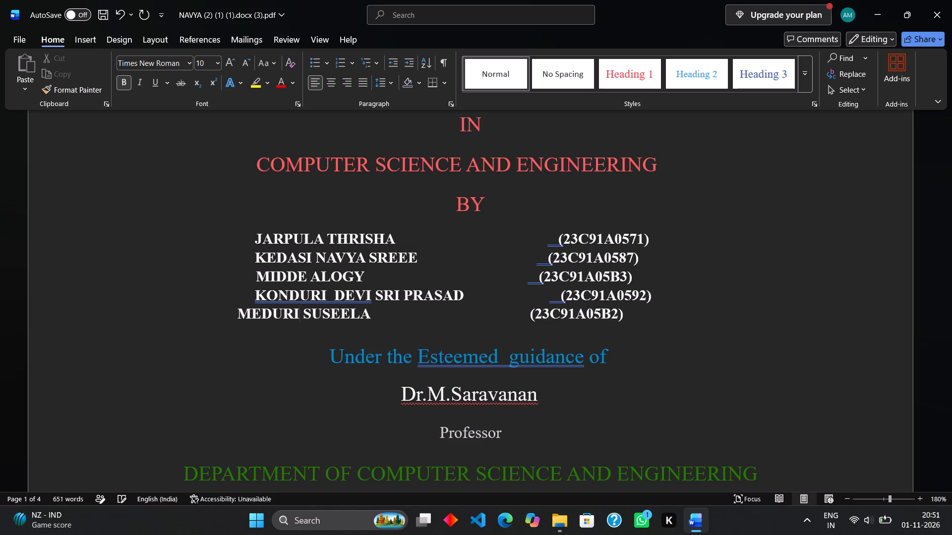
# Indent the fifth student's line with five spaces so the name starts level with the names above.
pyautogui.click(227, 312)
pyautogui.press('space')
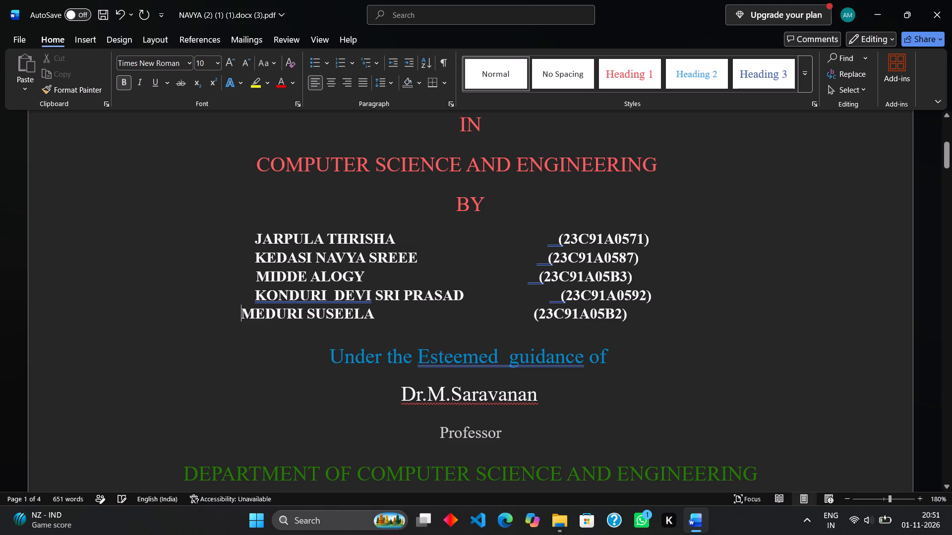
pyautogui.press('space')
pyautogui.press('space')
pyautogui.press('space')
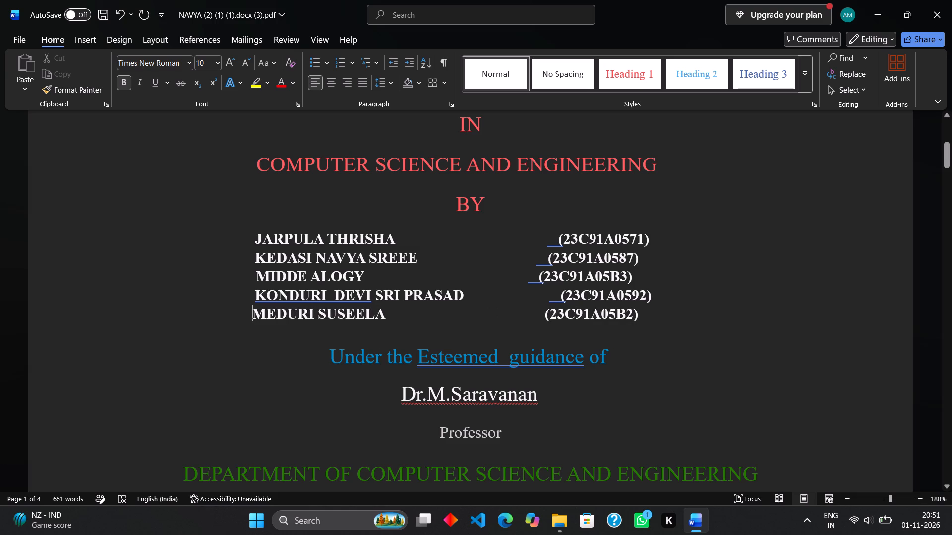
pyautogui.press('space')
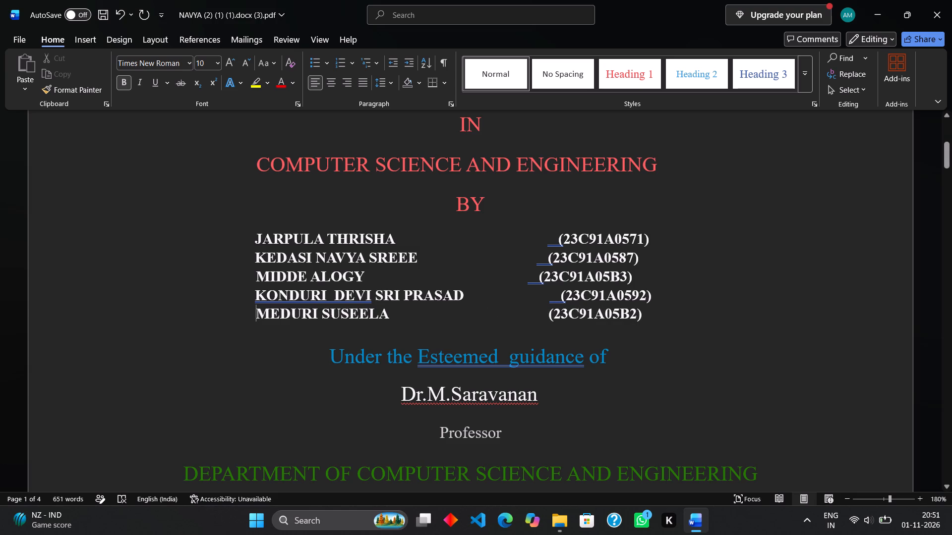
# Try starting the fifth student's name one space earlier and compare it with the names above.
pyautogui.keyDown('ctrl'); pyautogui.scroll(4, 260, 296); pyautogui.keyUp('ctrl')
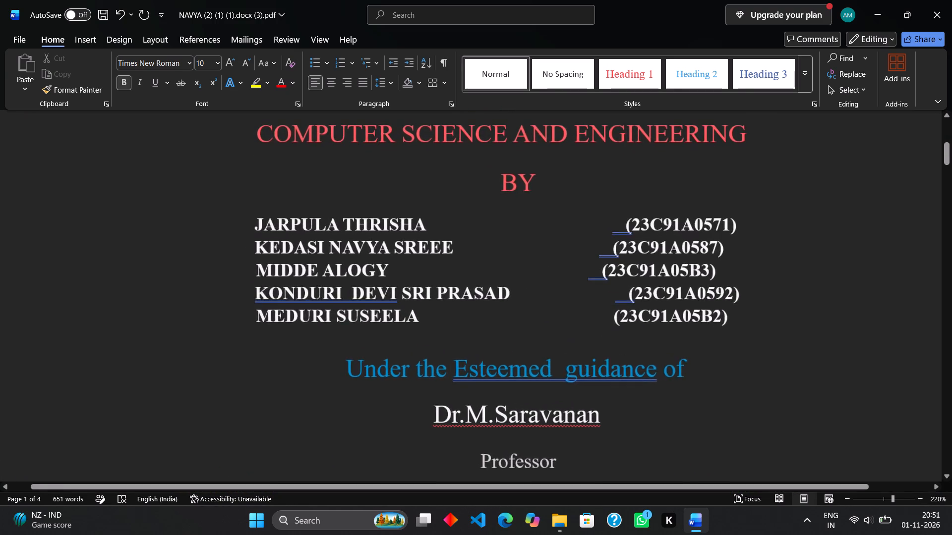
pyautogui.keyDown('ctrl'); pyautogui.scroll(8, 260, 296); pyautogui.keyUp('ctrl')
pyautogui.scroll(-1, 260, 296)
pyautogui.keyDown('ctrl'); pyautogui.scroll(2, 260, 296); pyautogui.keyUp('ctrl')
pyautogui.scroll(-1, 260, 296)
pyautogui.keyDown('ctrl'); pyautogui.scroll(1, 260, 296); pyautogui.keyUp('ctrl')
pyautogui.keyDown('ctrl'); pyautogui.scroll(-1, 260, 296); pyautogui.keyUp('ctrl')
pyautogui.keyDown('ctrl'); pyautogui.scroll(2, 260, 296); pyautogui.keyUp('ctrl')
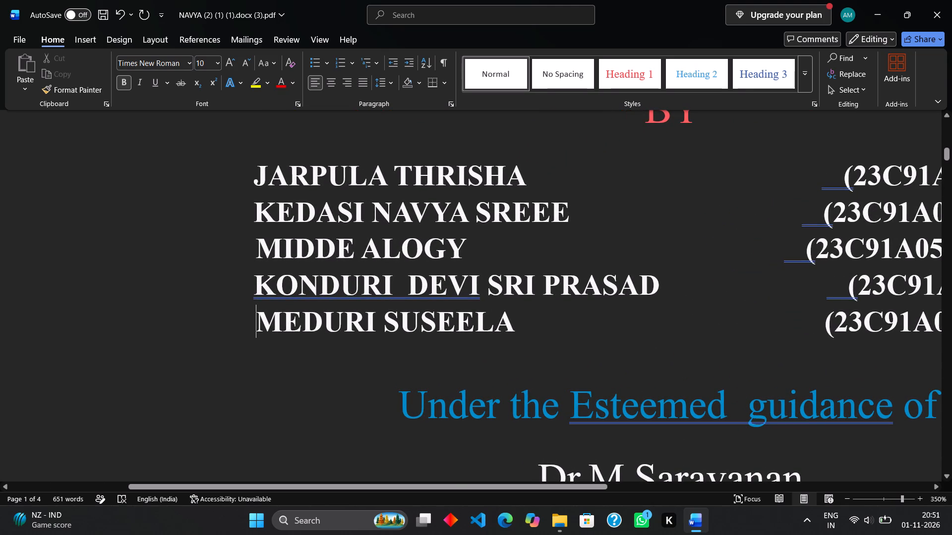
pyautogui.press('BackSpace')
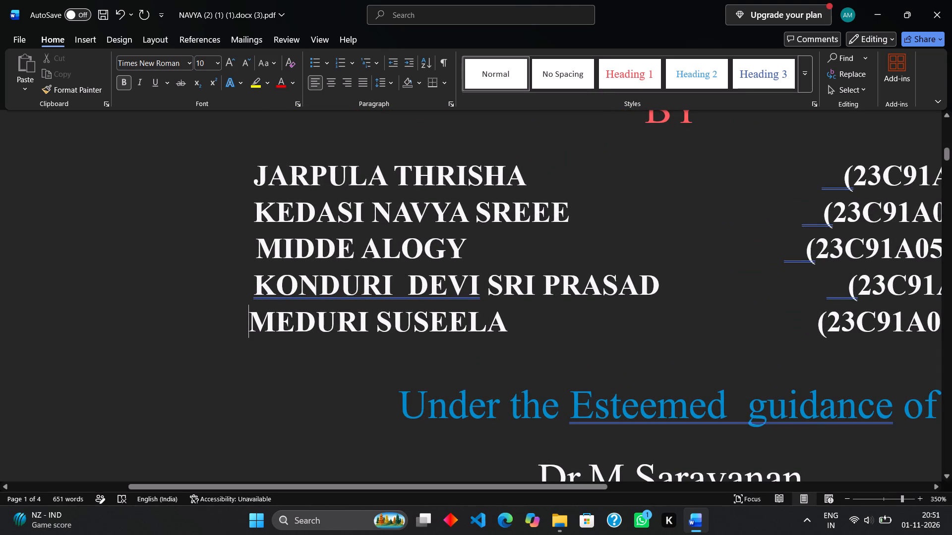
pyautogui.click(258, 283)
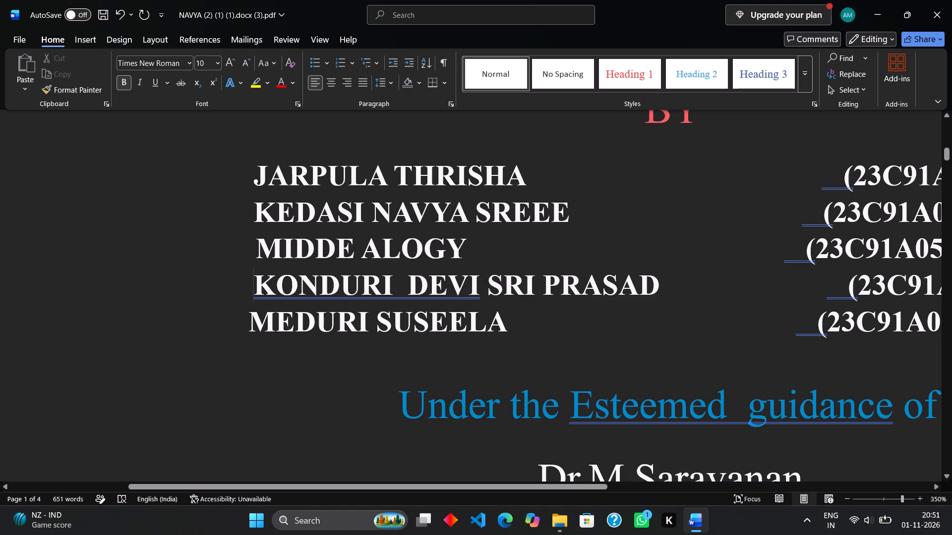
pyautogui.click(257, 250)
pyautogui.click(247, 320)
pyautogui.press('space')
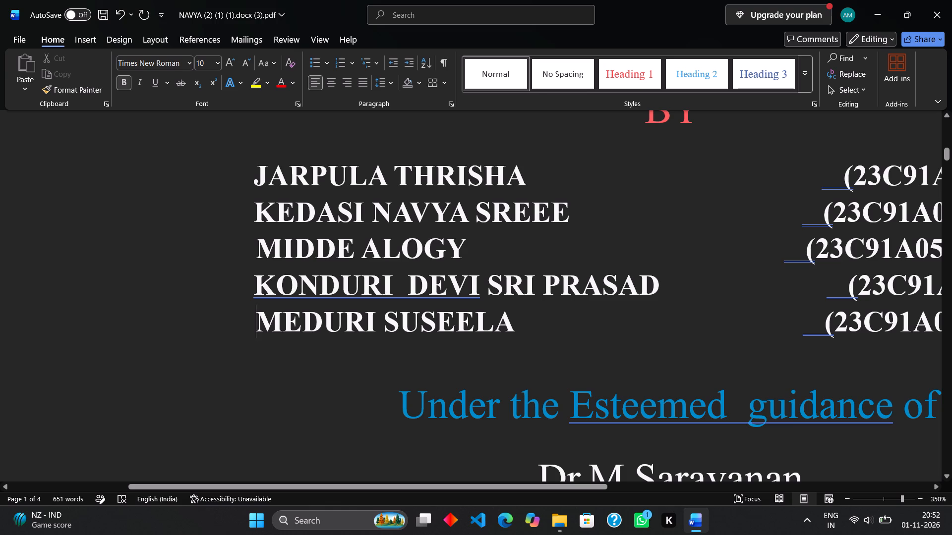
# Insert three spaces before the second student's roll number so it starts directly under the first roll number.
pyautogui.hscroll(-2, 752, 236)
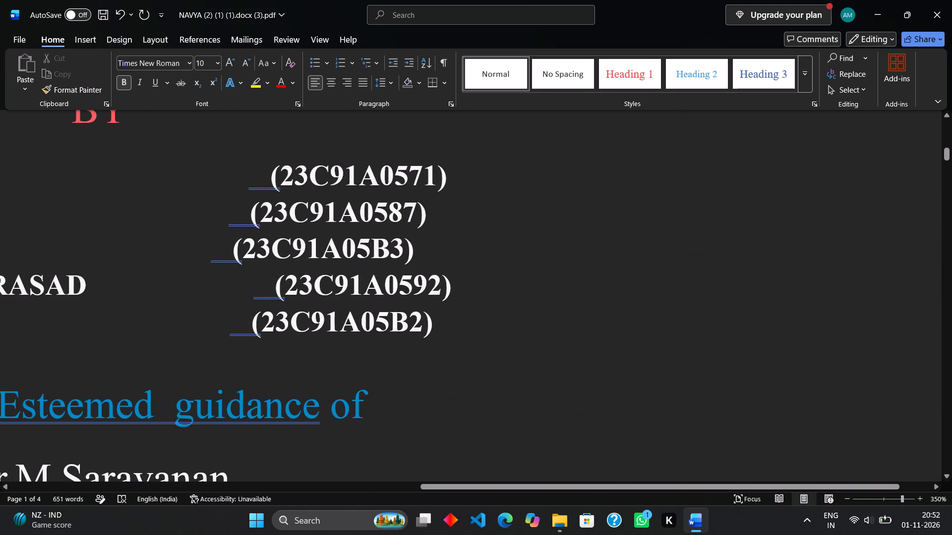
pyautogui.click(254, 176)
pyautogui.keyDown('ctrl'); pyautogui.scroll(-12, 265, 174); pyautogui.keyUp('ctrl')
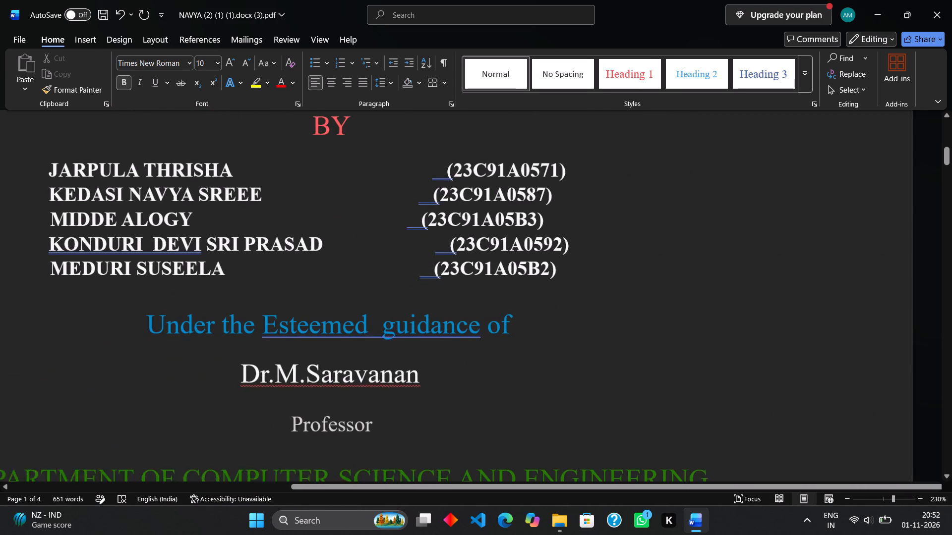
pyautogui.keyDown('ctrl'); pyautogui.scroll(-7, 289, 164); pyautogui.keyUp('ctrl')
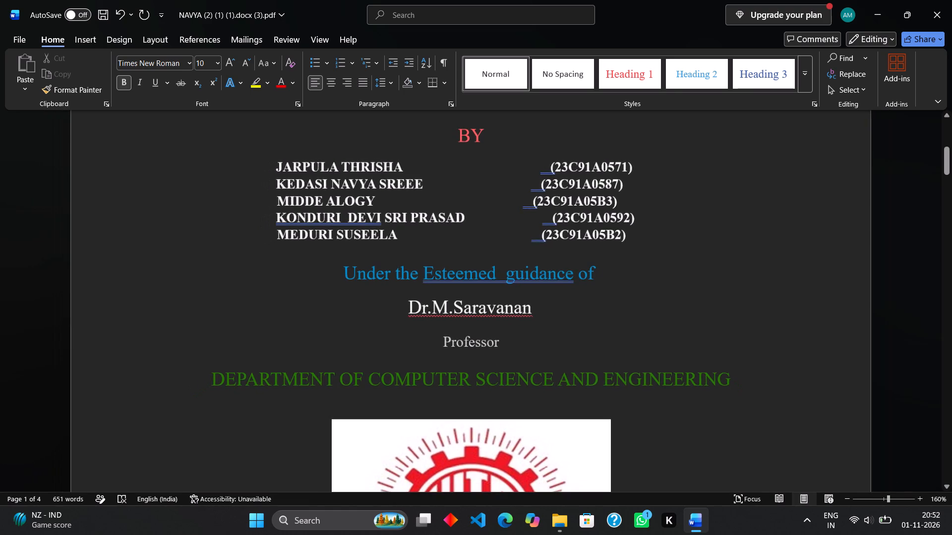
pyautogui.scroll(1, 289, 164)
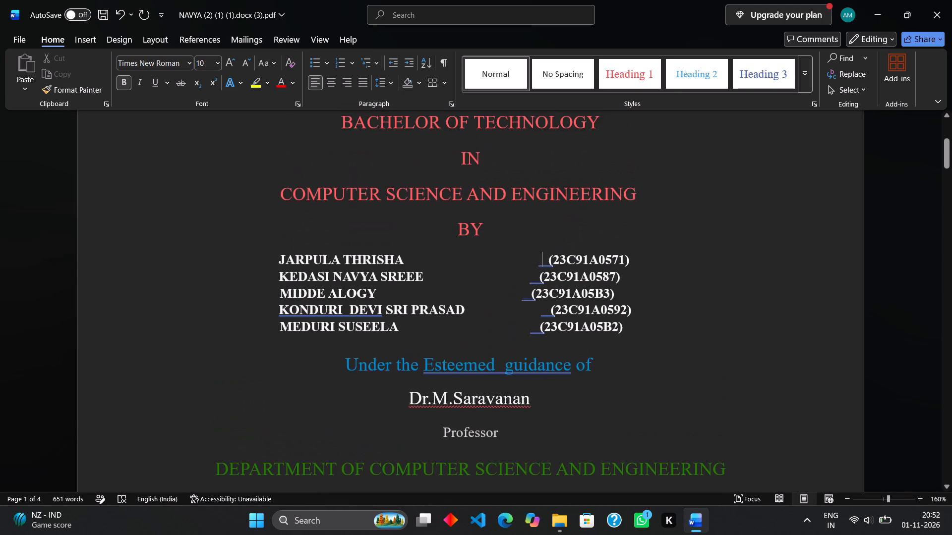
pyautogui.scroll(1, 289, 164)
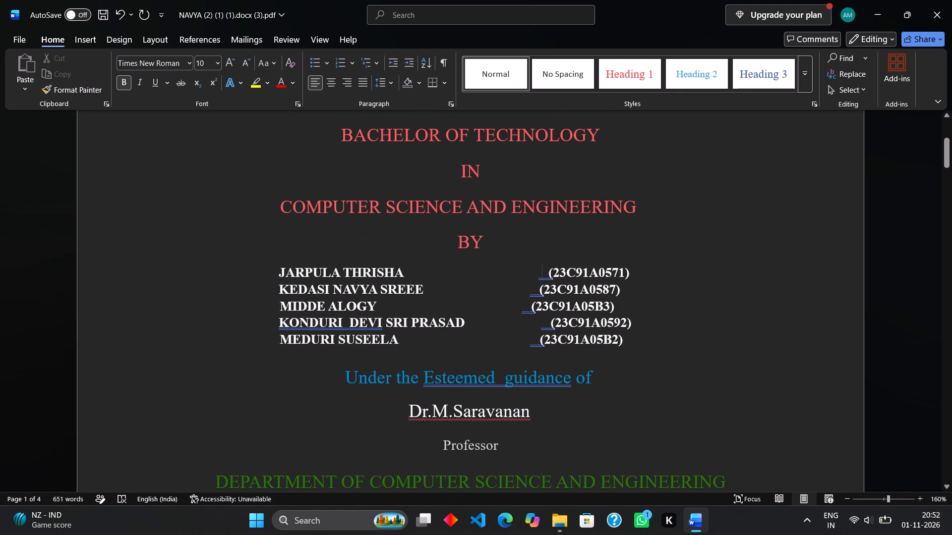
pyautogui.press('Down')
pyautogui.press('Left')
pyautogui.press('space')
pyautogui.press('space')
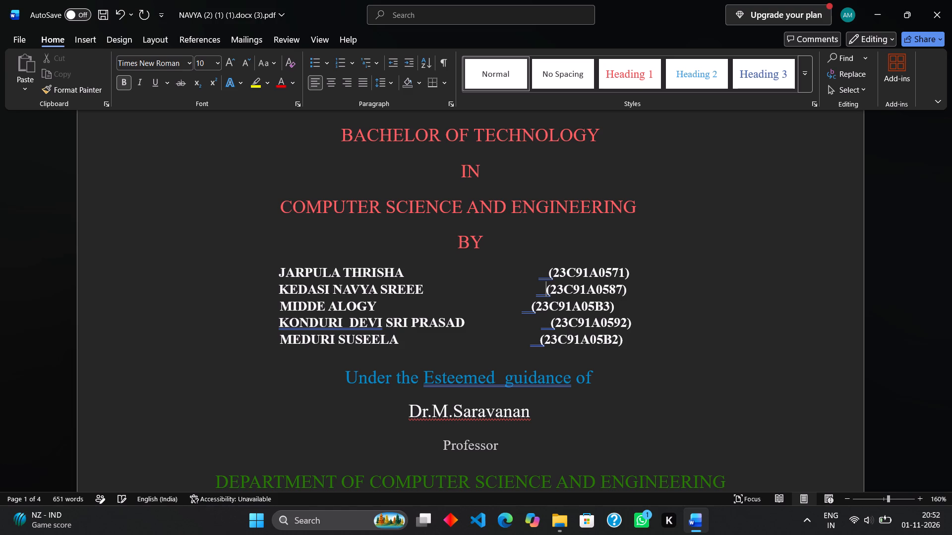
pyautogui.press('space')
# Insert five spaces before the third student's roll number so it lines up with the roll numbers above.
pyautogui.press('Down')
pyautogui.press('Left')
pyautogui.press('Left')
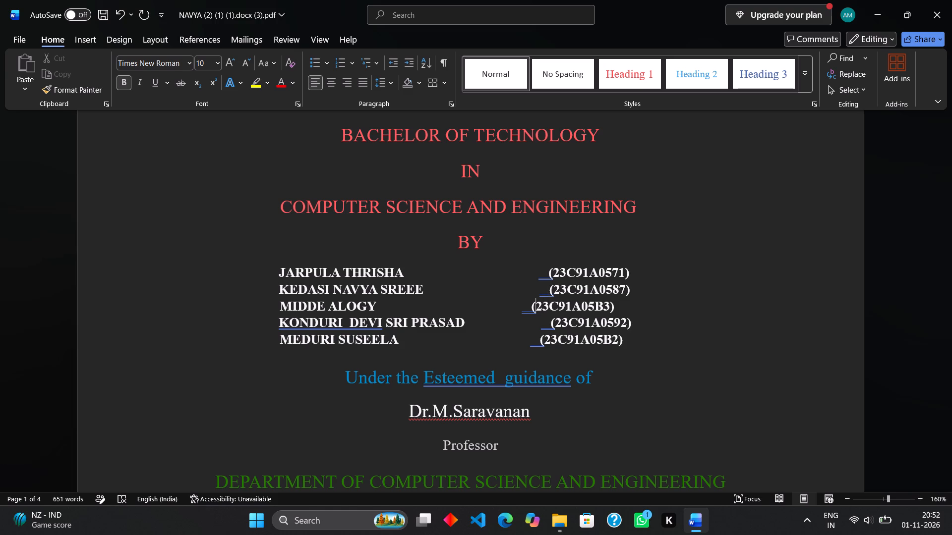
pyautogui.press('Left')
pyautogui.press('space')
pyautogui.press('space')
pyautogui.press('space')
pyautogui.press('space')
pyautogui.press('space')
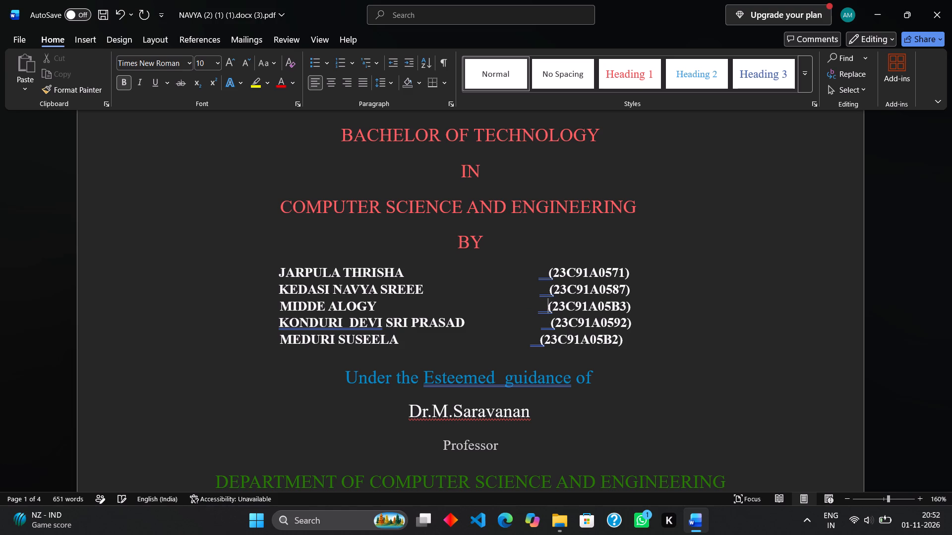
# Insert three spaces before the fifth student's roll number so it lines up with the roll numbers above.
pyautogui.press('Down')
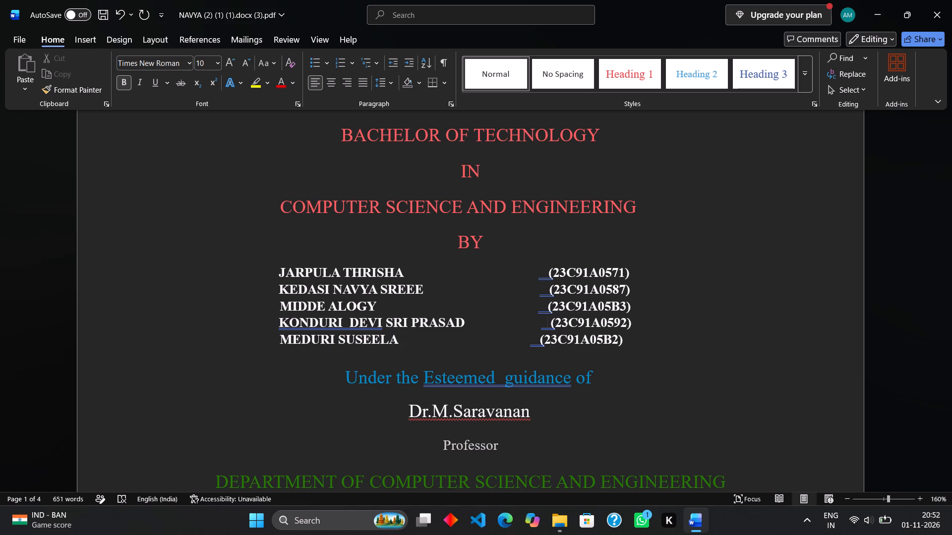
pyautogui.press('Down')
pyautogui.press('Left')
pyautogui.press('Left')
pyautogui.press('space')
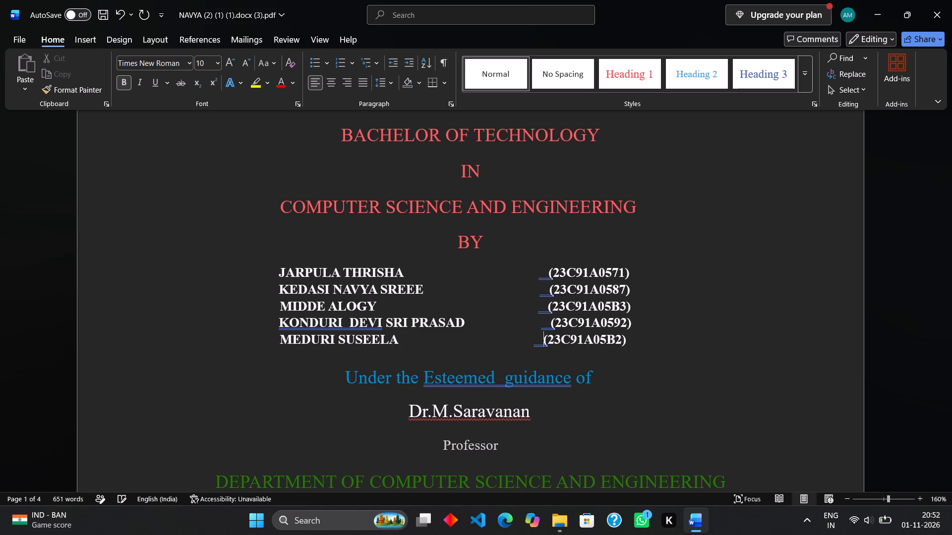
pyautogui.press('space')
pyautogui.press('space')
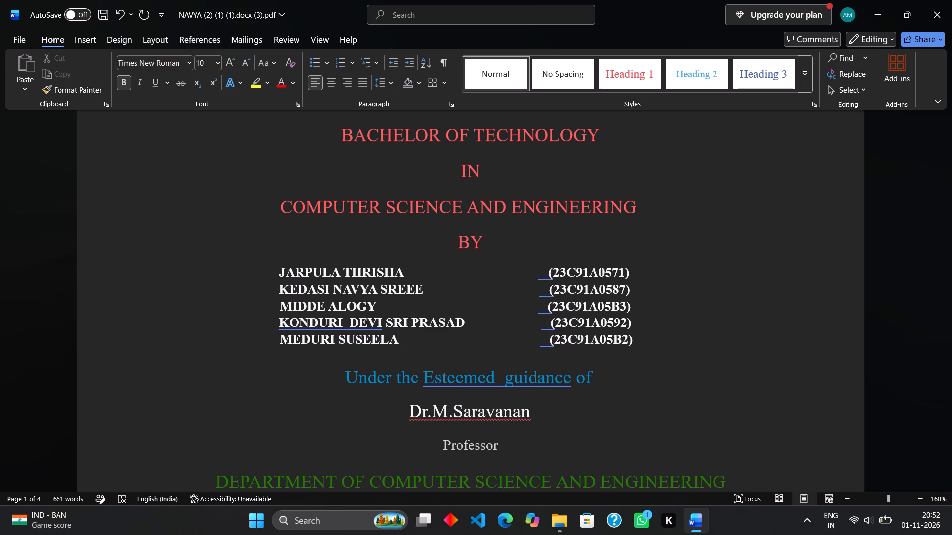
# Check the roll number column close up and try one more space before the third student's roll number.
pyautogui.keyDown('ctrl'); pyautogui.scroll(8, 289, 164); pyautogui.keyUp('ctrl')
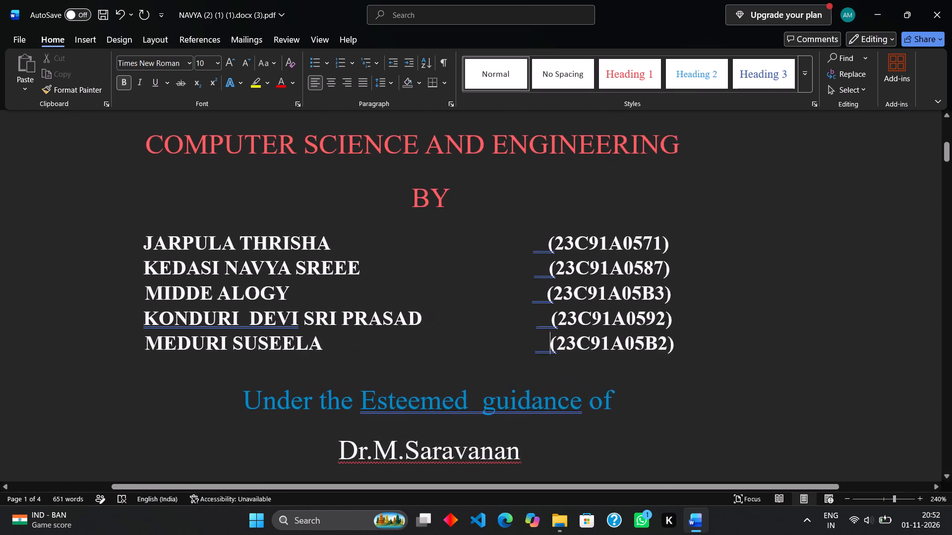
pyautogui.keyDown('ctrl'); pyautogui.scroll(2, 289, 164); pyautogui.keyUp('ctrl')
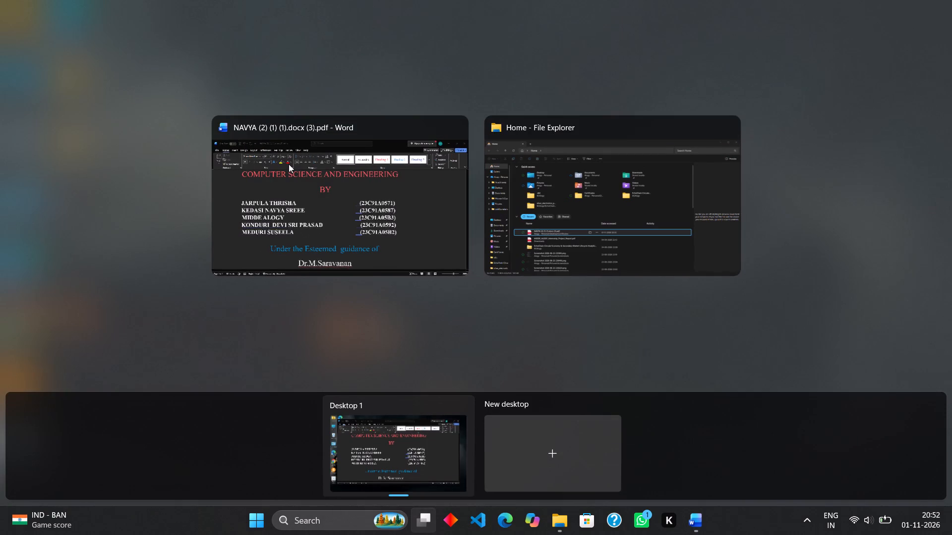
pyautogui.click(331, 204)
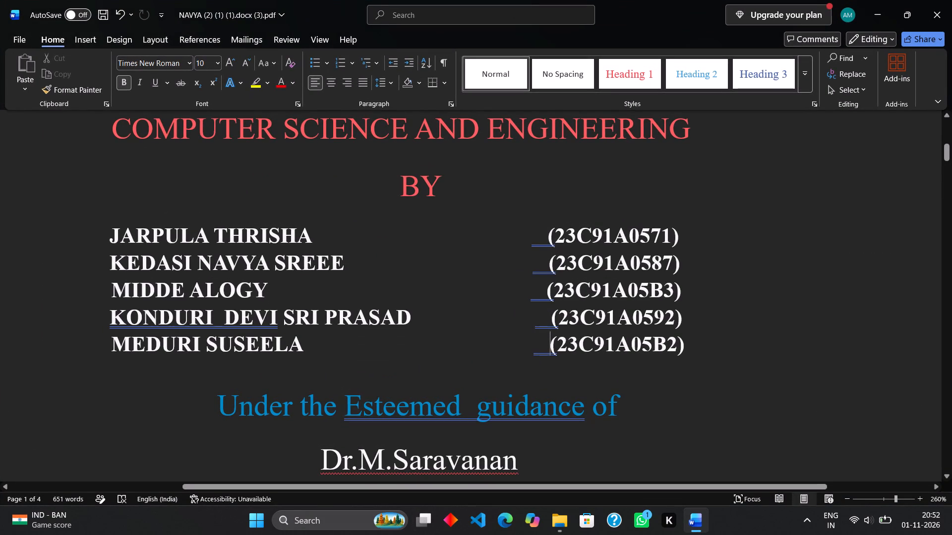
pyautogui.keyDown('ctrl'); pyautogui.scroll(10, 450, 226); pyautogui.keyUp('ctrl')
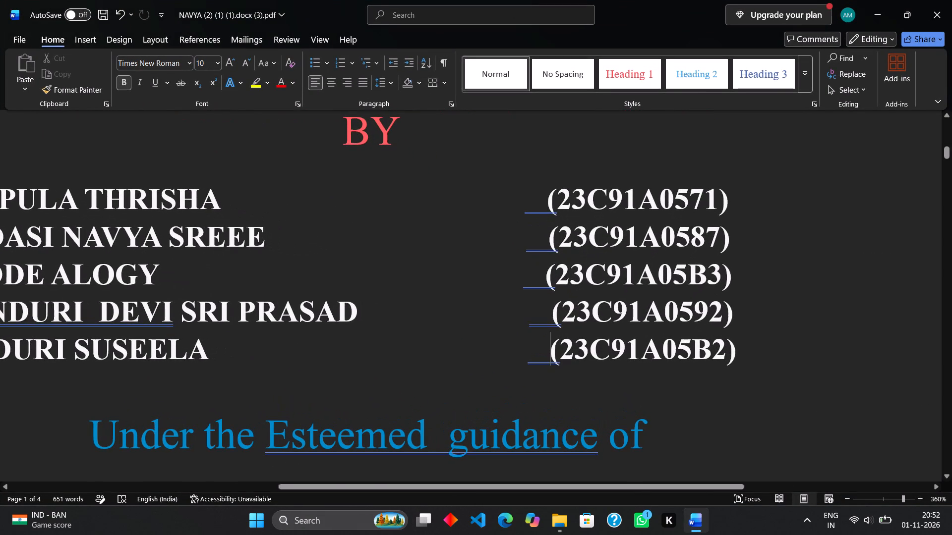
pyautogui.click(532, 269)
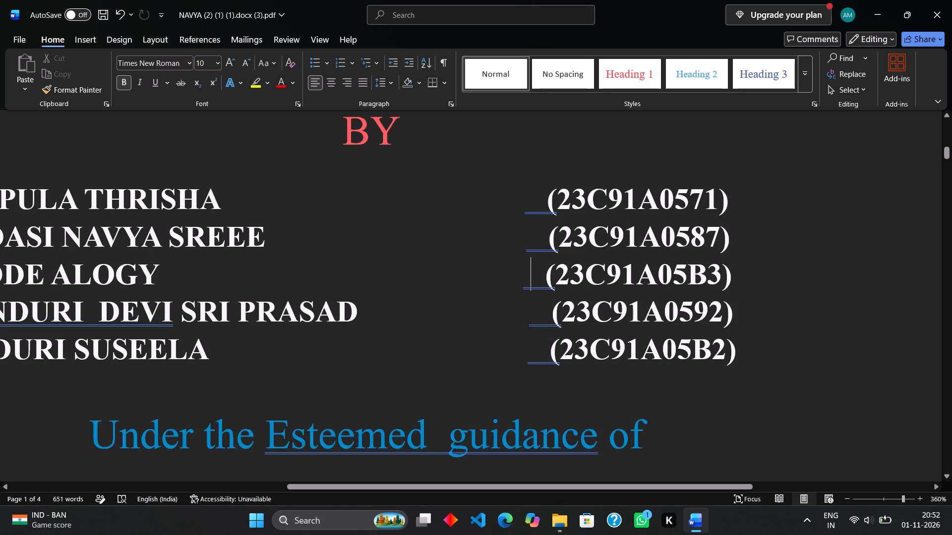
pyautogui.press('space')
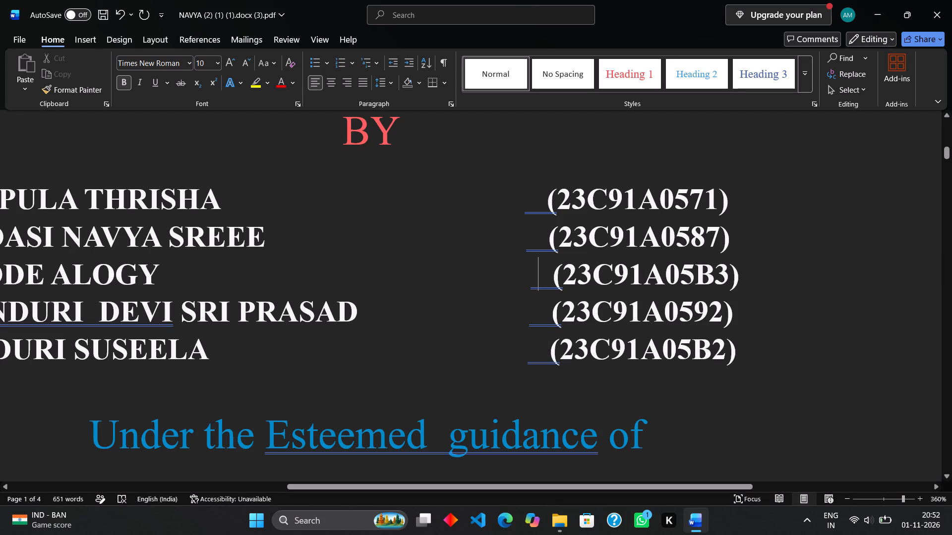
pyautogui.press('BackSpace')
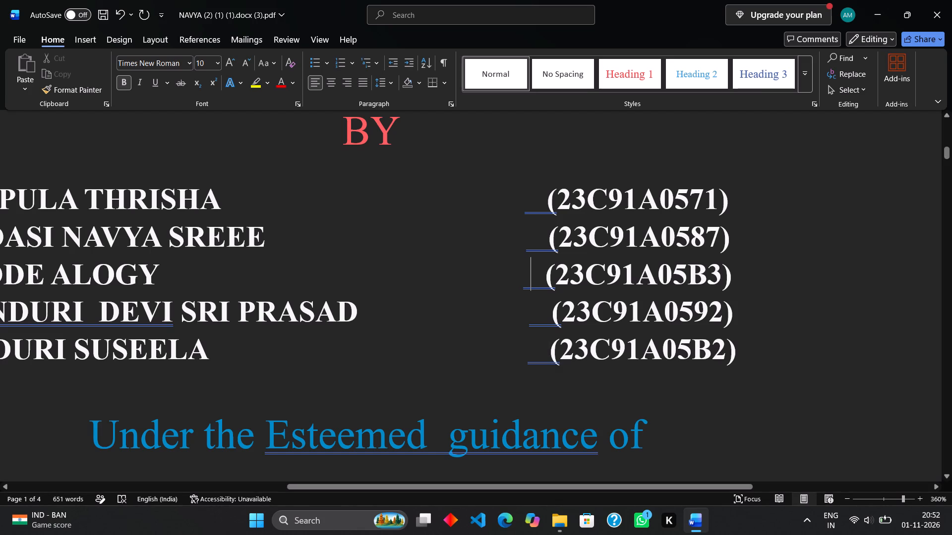
# Examine the title page at normal size, checking how the student names and roll numbers line up under the headings.
pyautogui.keyDown('ctrl'); pyautogui.scroll(-2, 551, 238); pyautogui.keyUp('ctrl')
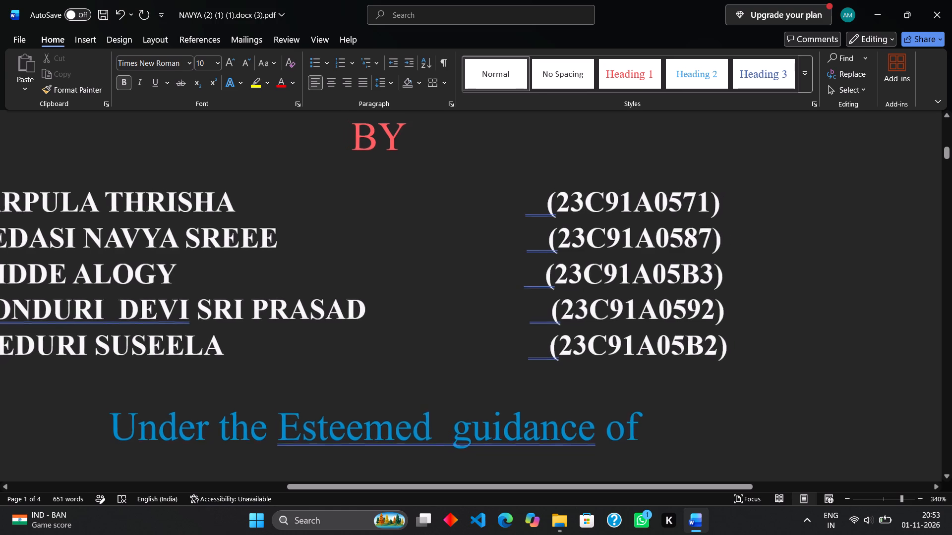
pyautogui.keyDown('ctrl'); pyautogui.scroll(-10, 551, 238); pyautogui.keyUp('ctrl')
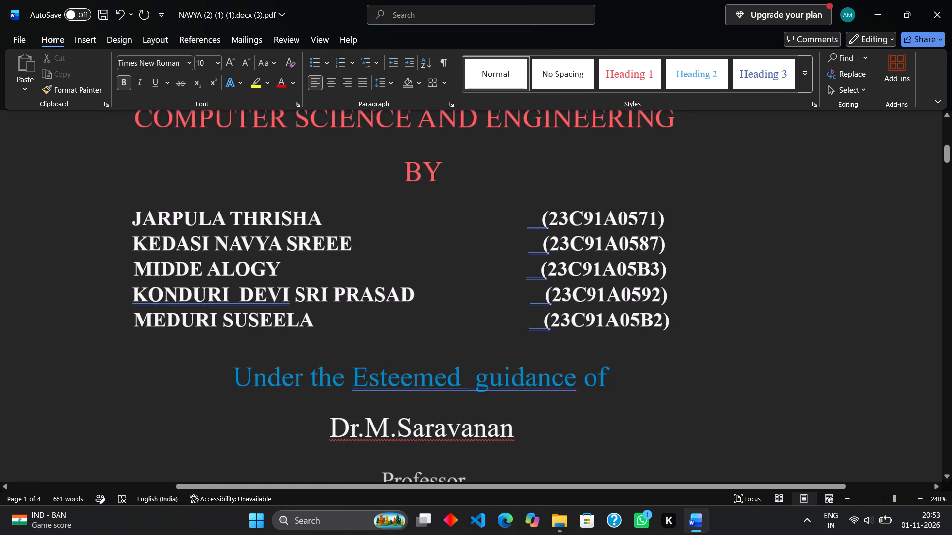
pyautogui.keyDown('ctrl'); pyautogui.scroll(-12, 551, 238); pyautogui.keyUp('ctrl')
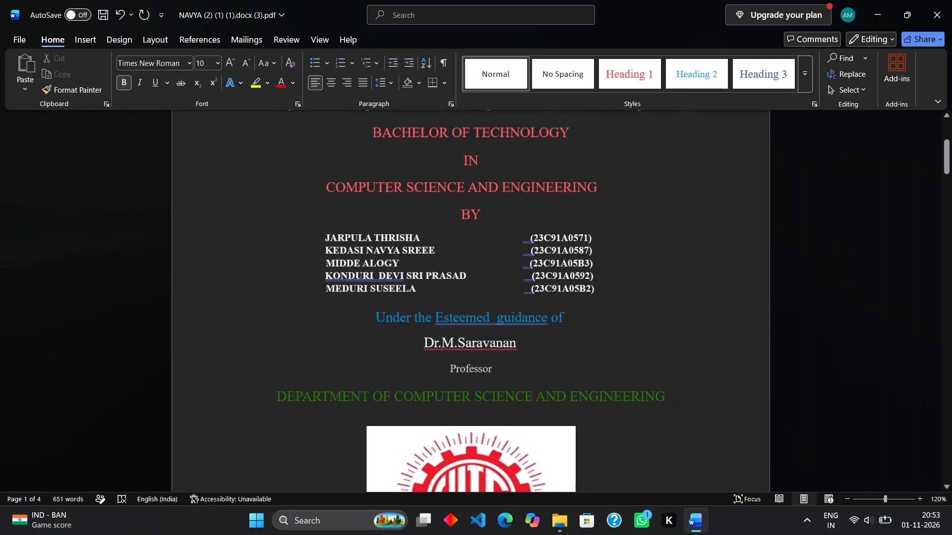
pyautogui.scroll(4, 551, 238)
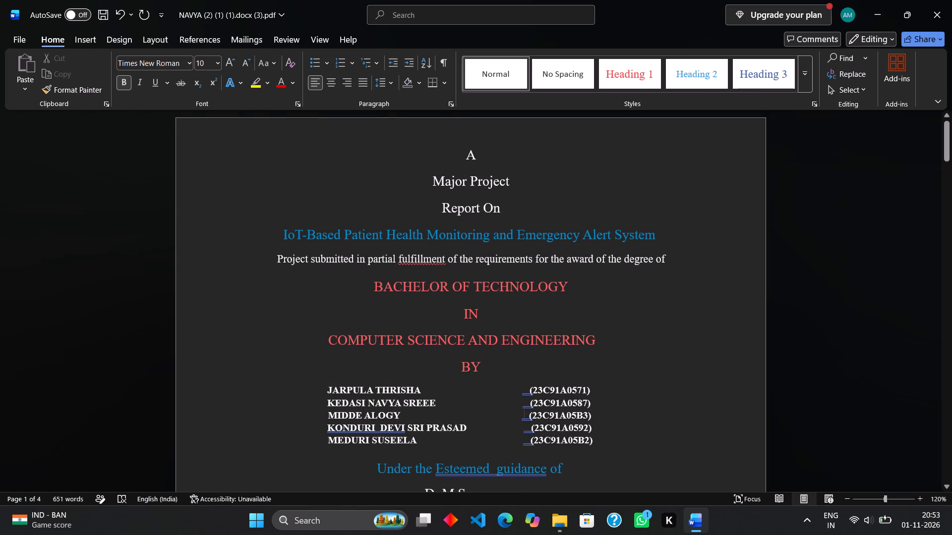
pyautogui.scroll(-3, 551, 238)
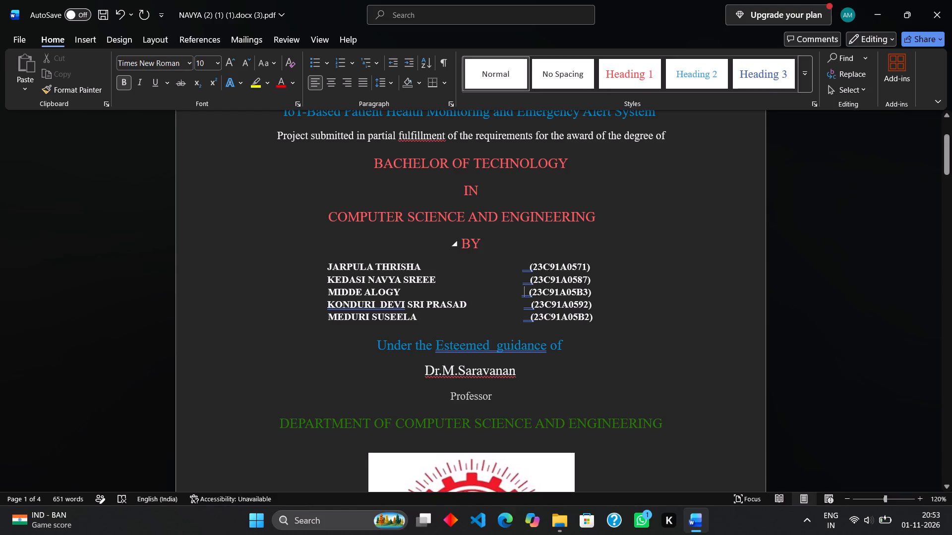
# Turn on AutoSave for the document by uploading a copy to the personal OneDrive.
pyautogui.click(70, 12)
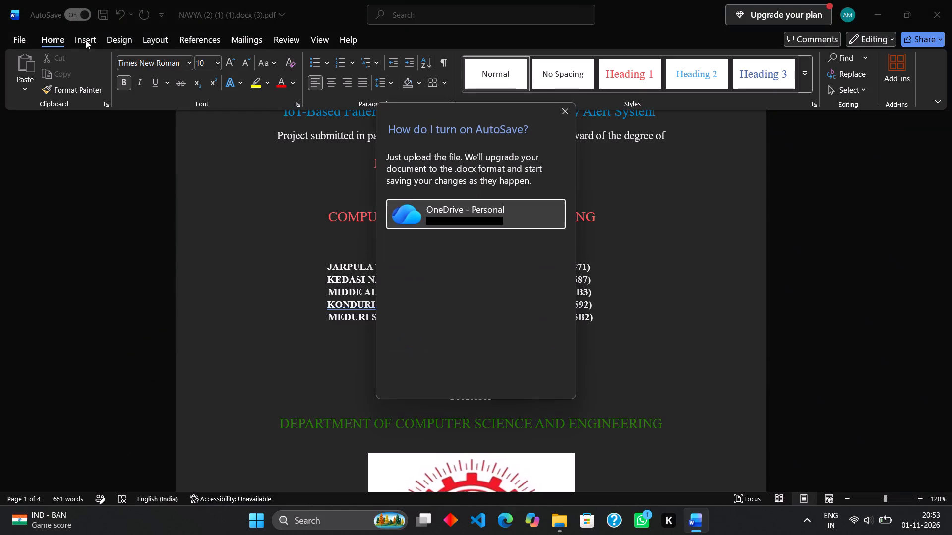
pyautogui.click(507, 209)
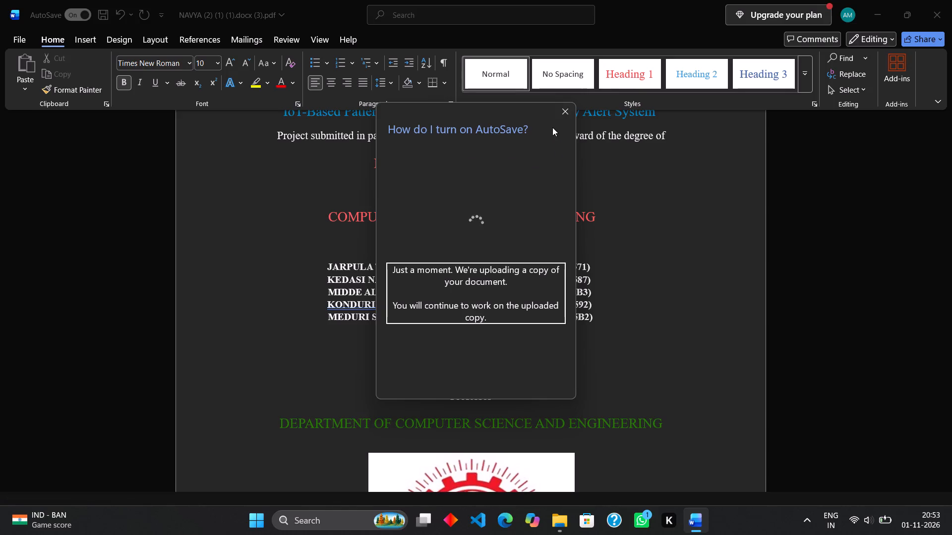
# Indent the first and second student lines on the title page by inserting four spaces before each name.
pyautogui.scroll(-2, 564, 231)
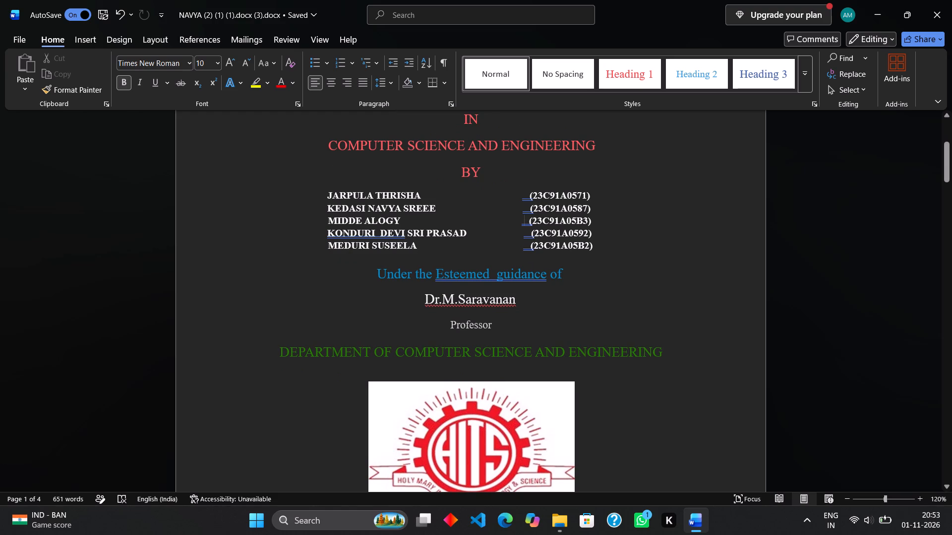
pyautogui.scroll(3, 484, 297)
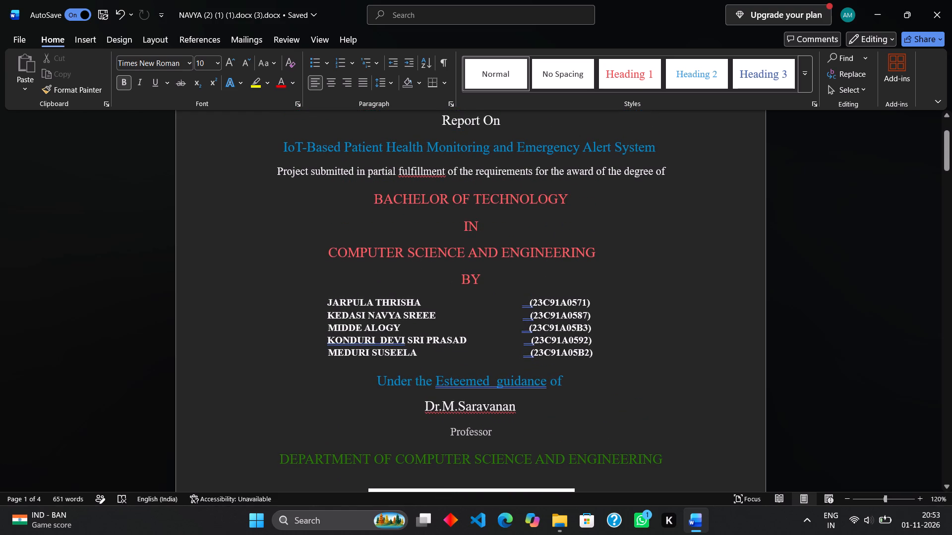
pyautogui.click(315, 297)
pyautogui.press('space')
pyautogui.press('space')
pyautogui.press('space')
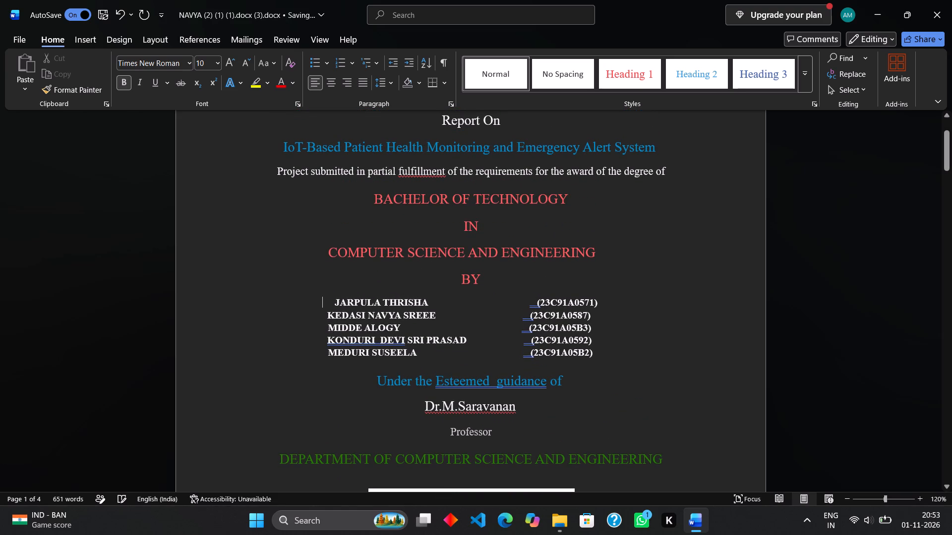
pyautogui.press('space')
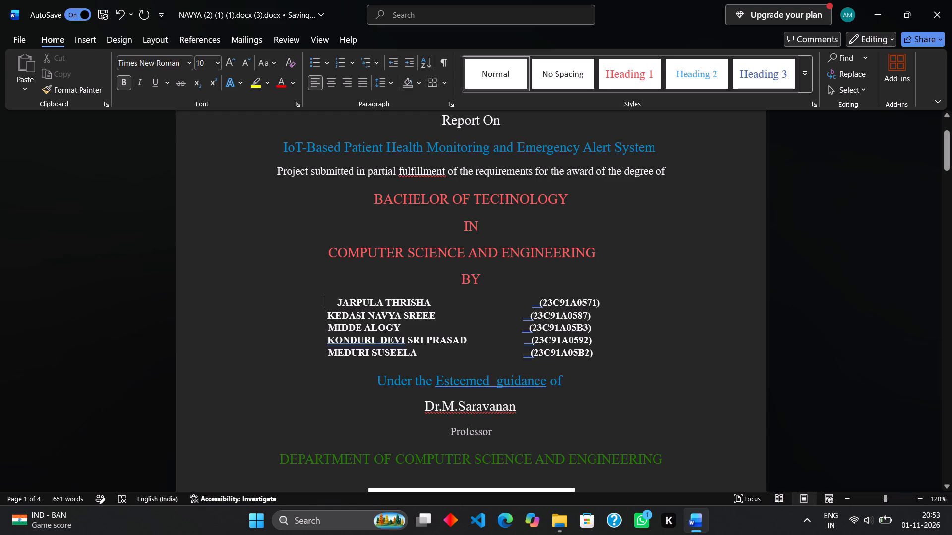
pyautogui.click(322, 316)
pyautogui.press('space')
pyautogui.press('space')
pyautogui.press('space')
pyautogui.press('space')
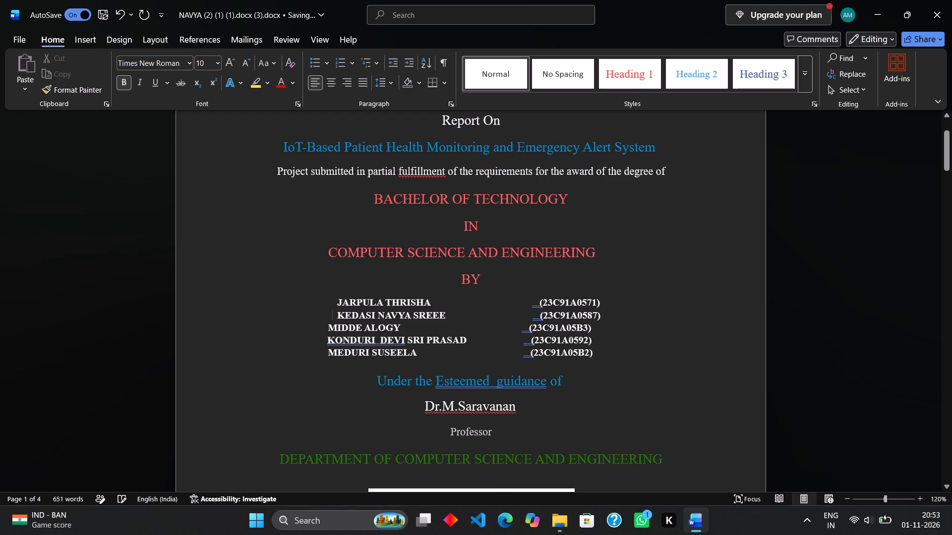
# Insert four spaces before the third, fourth and fifth student names so they line up with the two above.
pyautogui.click(327, 322)
pyautogui.press('space')
pyautogui.press('space')
pyautogui.press('space')
pyautogui.press('space')
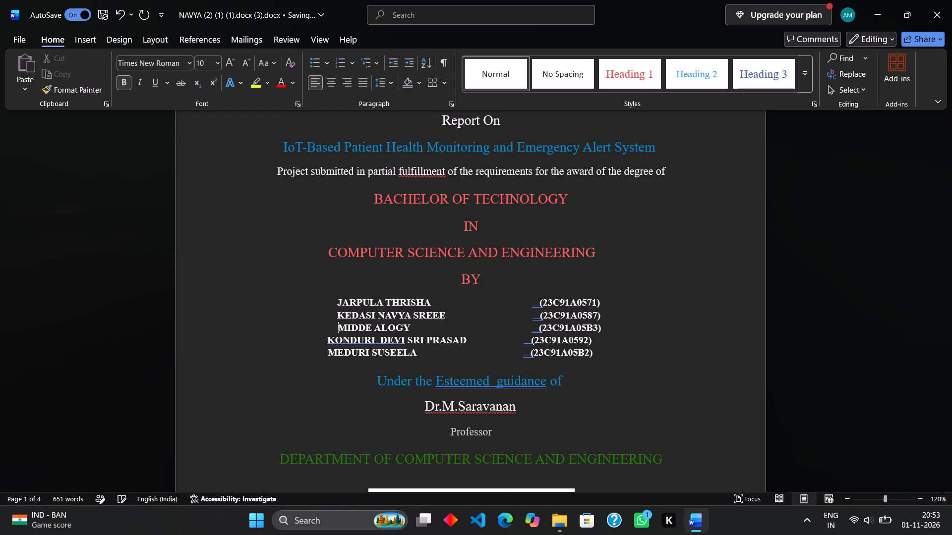
pyautogui.click(327, 338)
pyautogui.press('space')
pyautogui.press('space')
pyautogui.press('space')
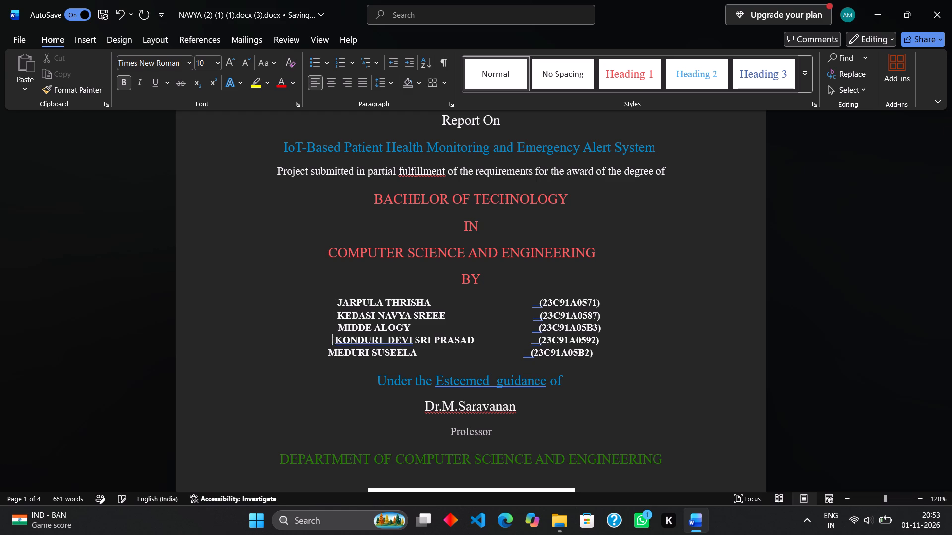
pyautogui.press('space')
pyautogui.click(322, 353)
pyautogui.press('space')
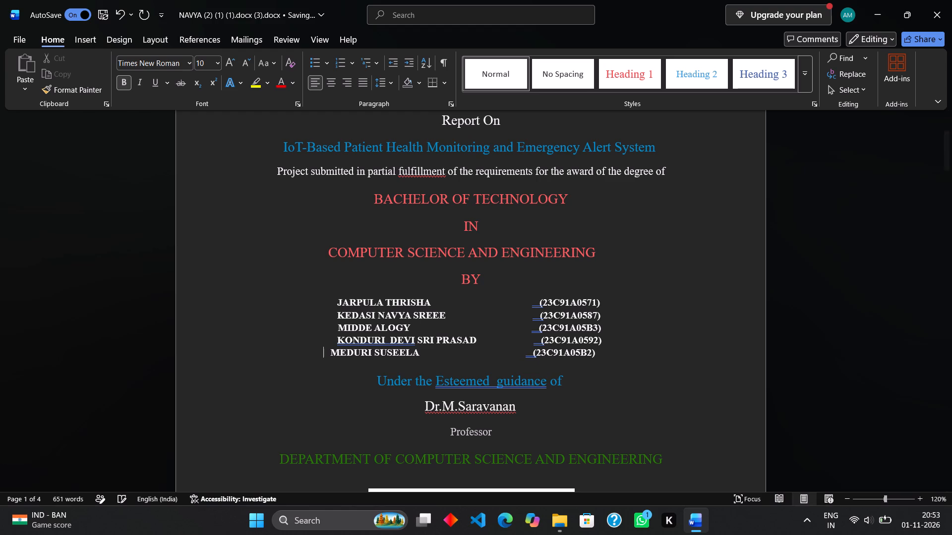
pyautogui.press('space')
pyautogui.press('space')
pyautogui.press('space')
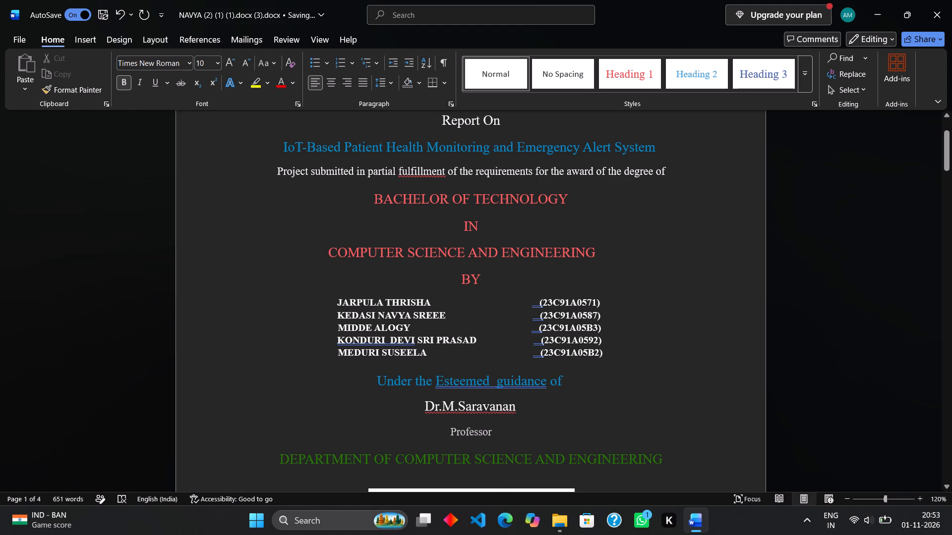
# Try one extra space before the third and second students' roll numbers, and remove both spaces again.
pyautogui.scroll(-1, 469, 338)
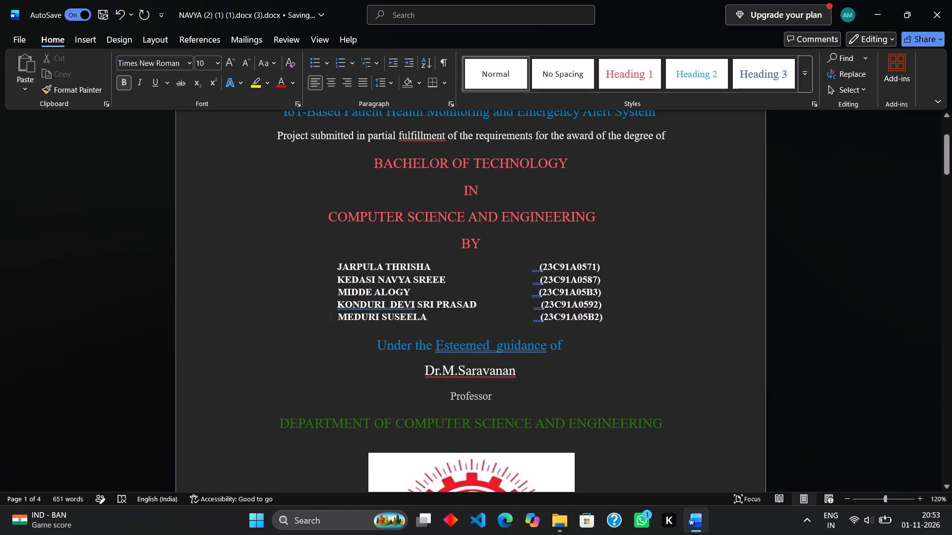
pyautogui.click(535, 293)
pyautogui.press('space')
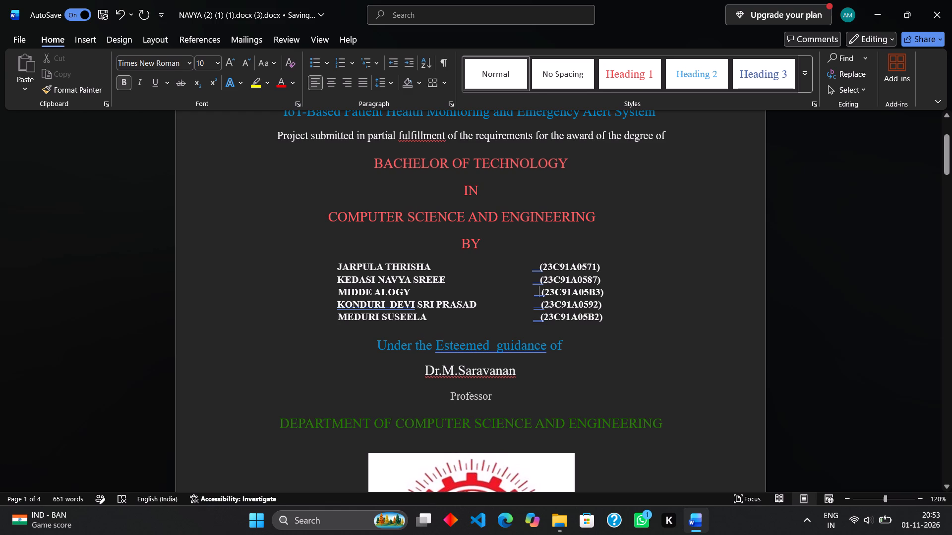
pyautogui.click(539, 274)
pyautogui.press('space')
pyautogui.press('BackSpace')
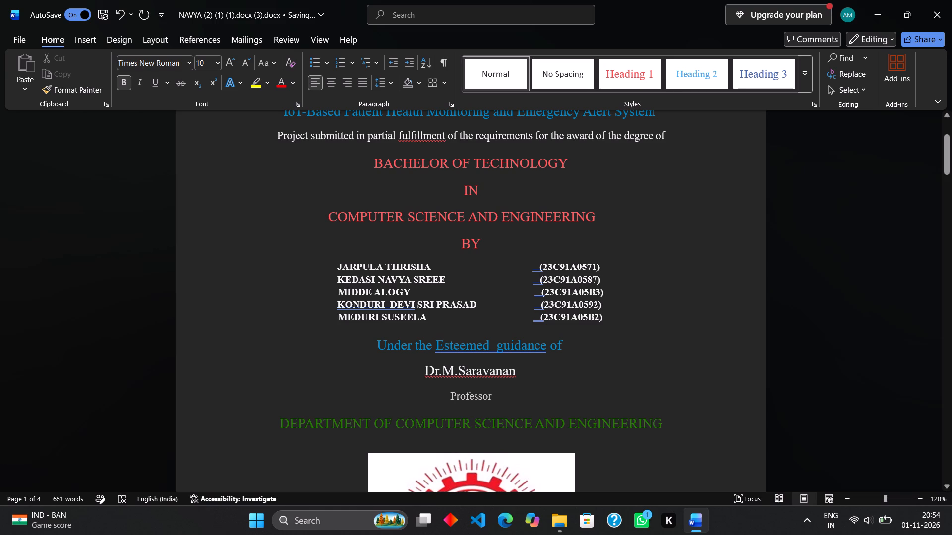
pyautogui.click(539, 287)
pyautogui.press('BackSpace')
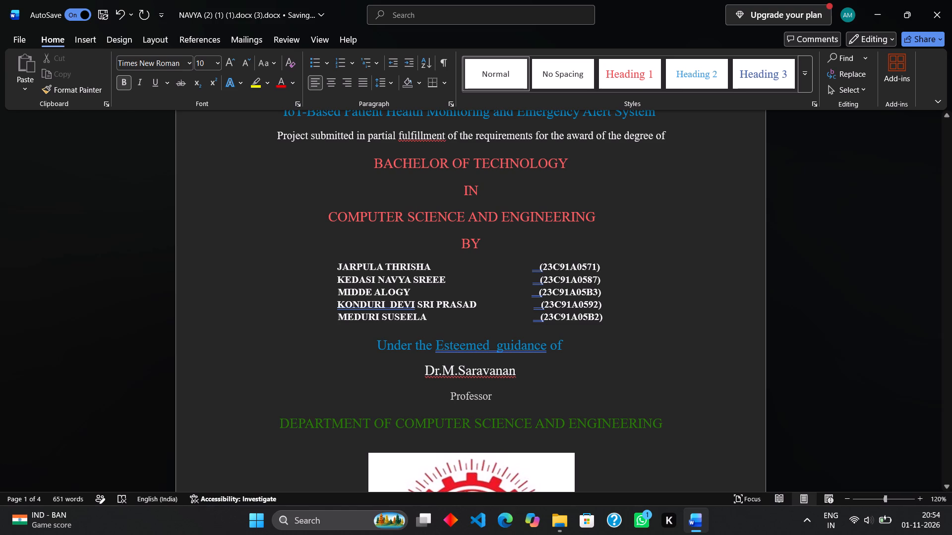
# Review the rest of the title page and the certificate page's header, comparing their accreditation lines.
pyautogui.scroll(-11, 512, 269)
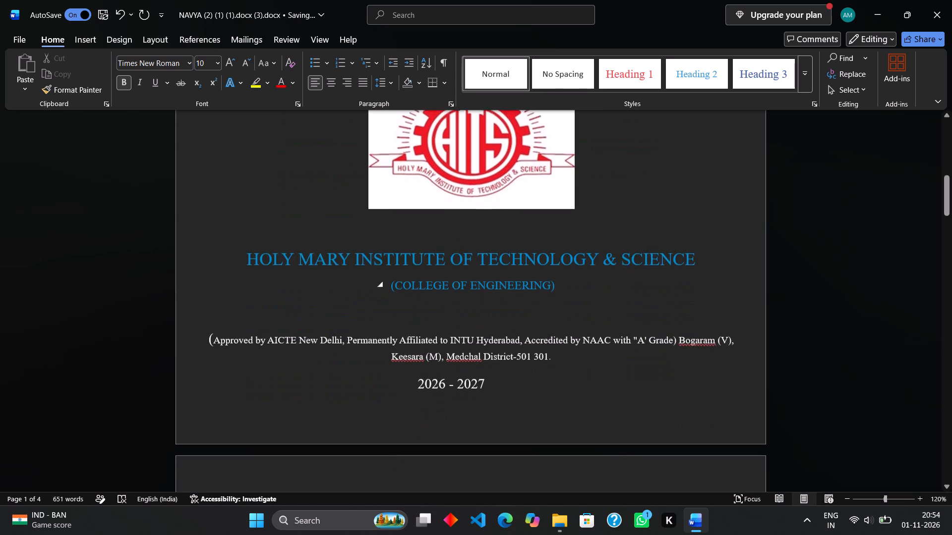
pyautogui.scroll(-6, 510, 265)
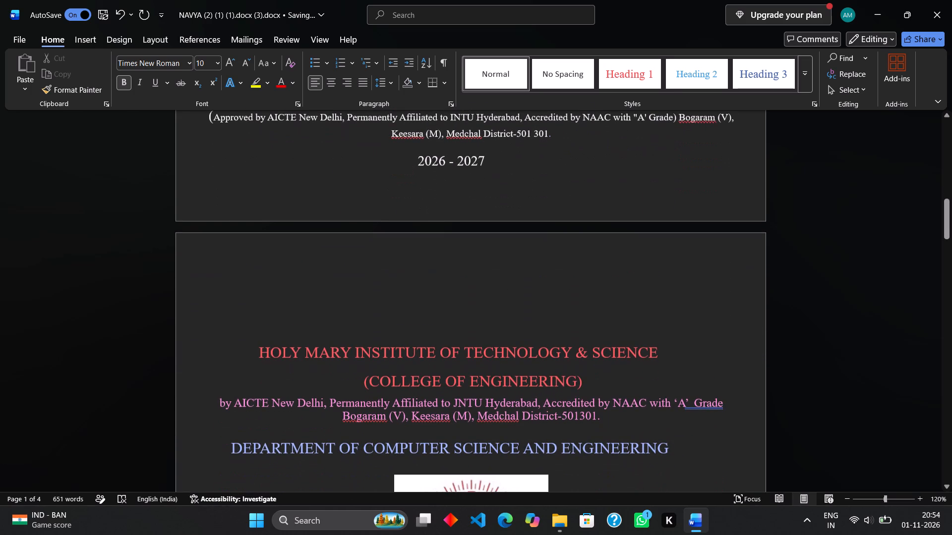
pyautogui.scroll(-5, 510, 257)
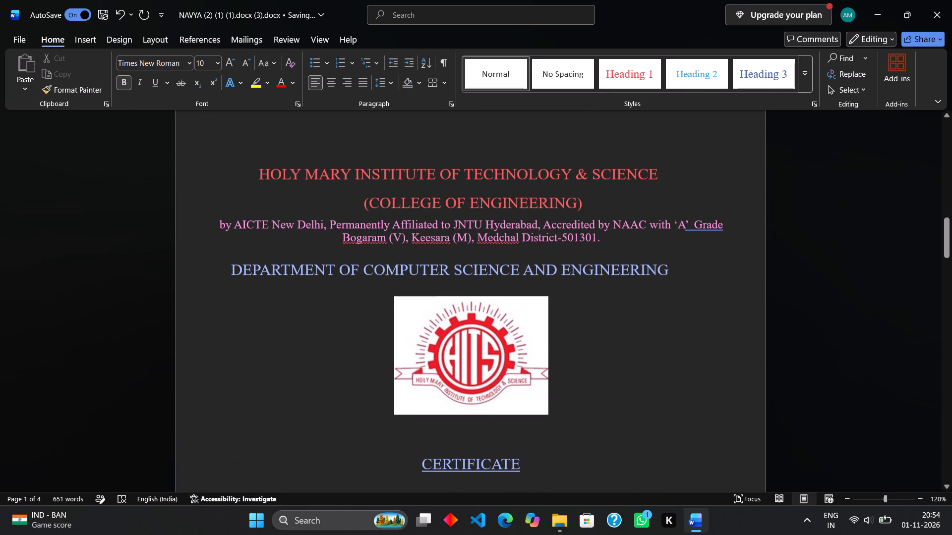
pyautogui.scroll(-1, 510, 254)
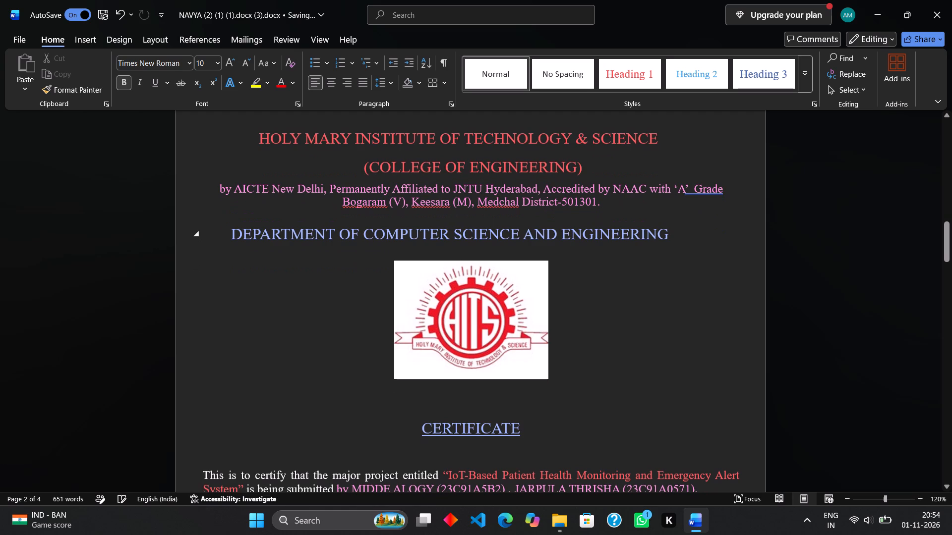
pyautogui.scroll(4, 506, 218)
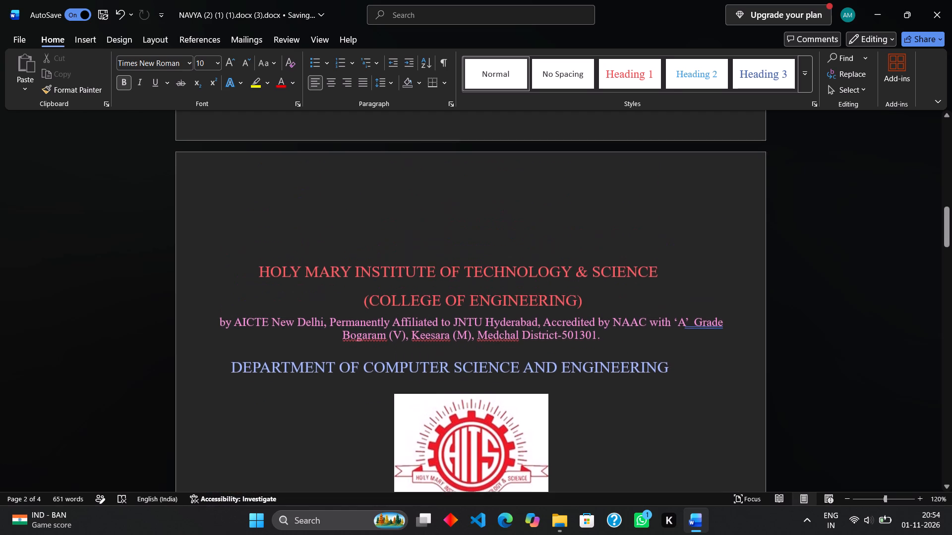
pyautogui.scroll(5, 506, 218)
# Add the missing word "Approved" before "by AICTE New Delhi" in the accreditation line on the certificate page.
pyautogui.scroll(-4, 504, 216)
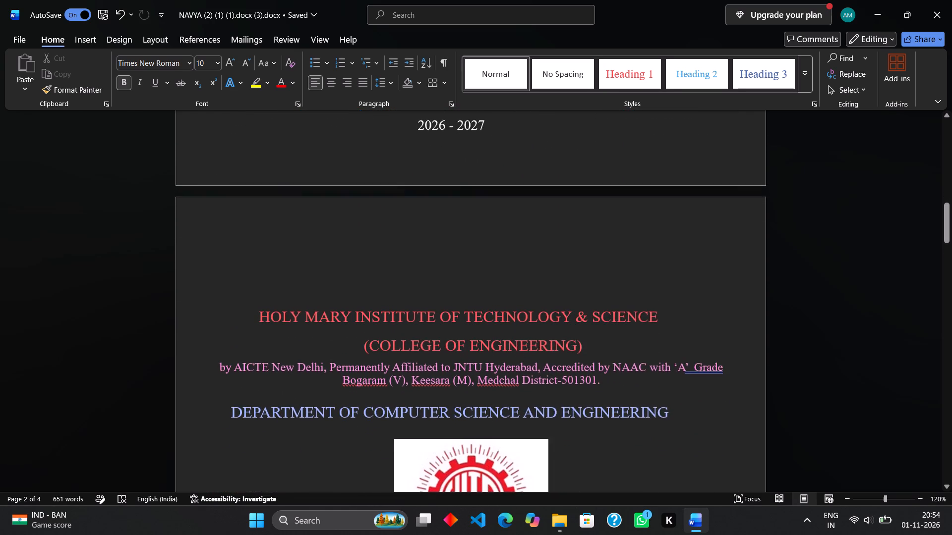
pyautogui.scroll(-2, 504, 216)
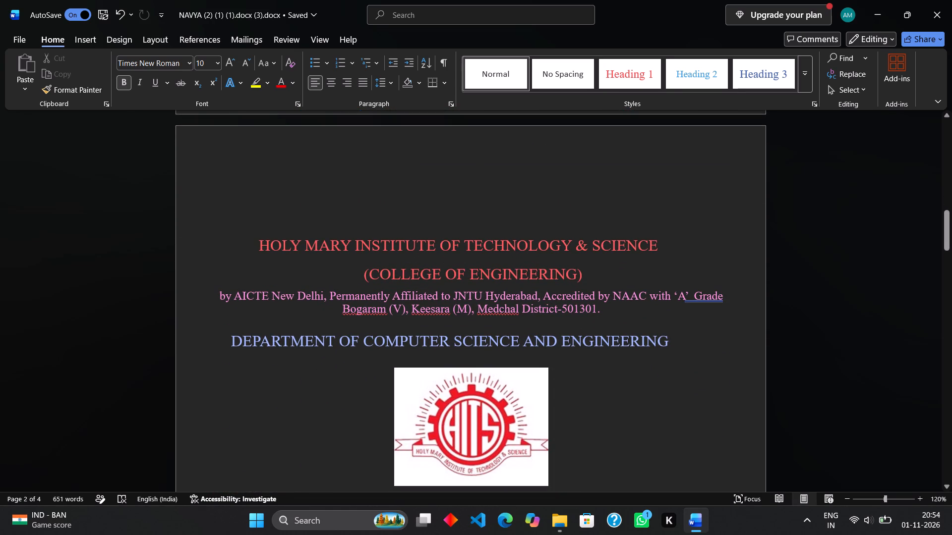
pyautogui.click(217, 294)
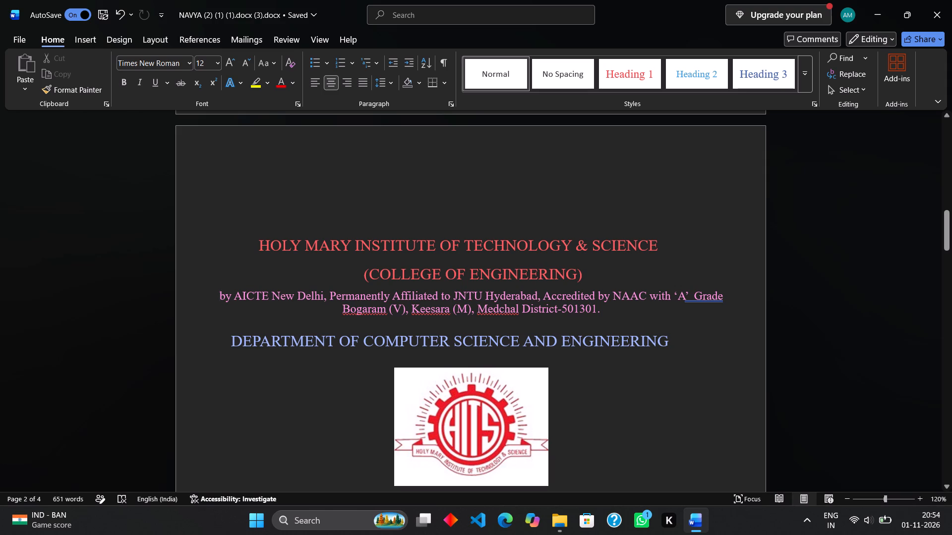
pyautogui.press('a')
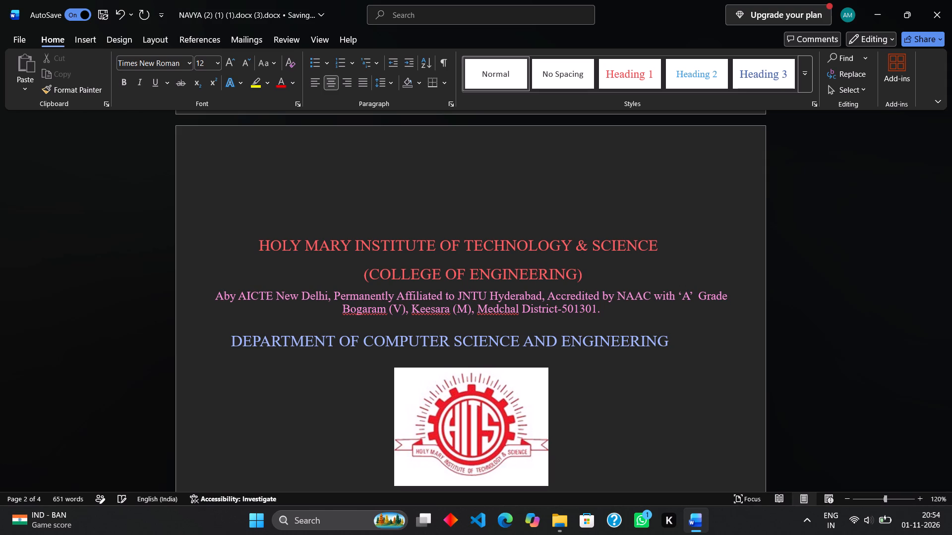
pyautogui.write('ppr')
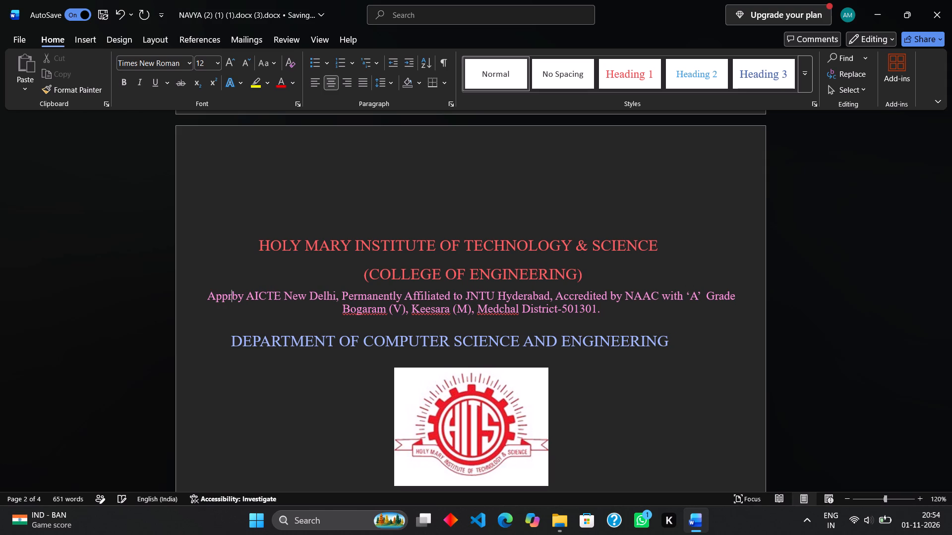
pyautogui.press('o')
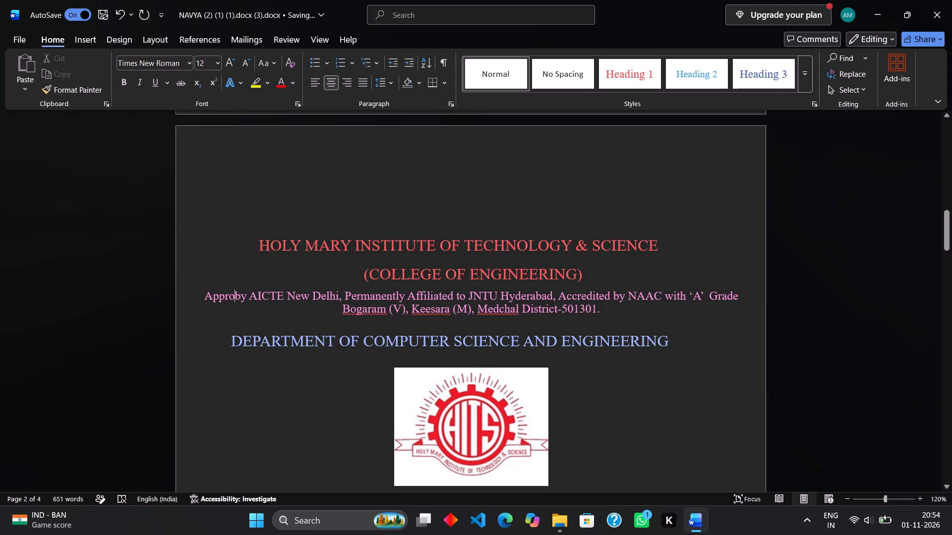
pyautogui.scroll(4, 351, 215)
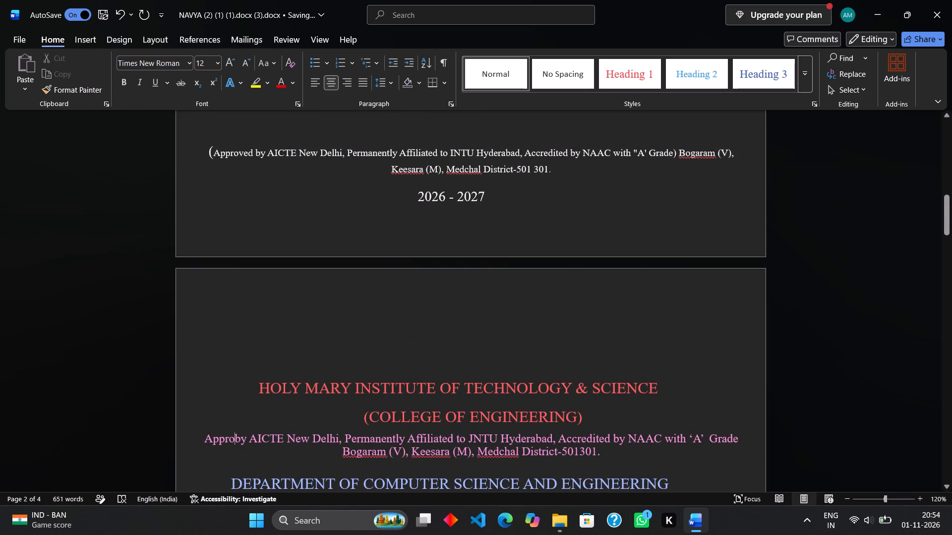
pyautogui.scroll(-2, 351, 215)
pyautogui.write('ved')
pyautogui.press('space')
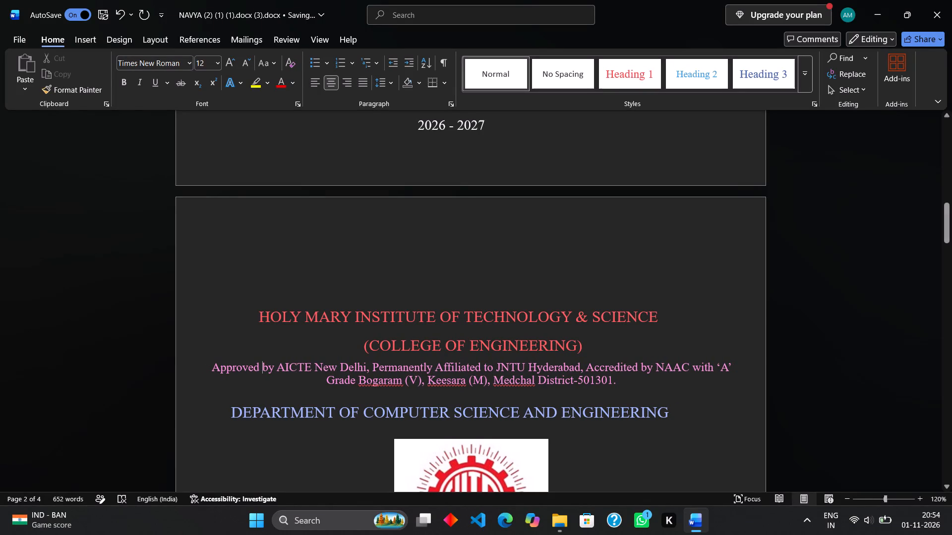
# Delete the word "Approved" and its trailing space before "by AICTE New Delhi" in the certificate page's accreditation line.
pyautogui.scroll(-1, 505, 297)
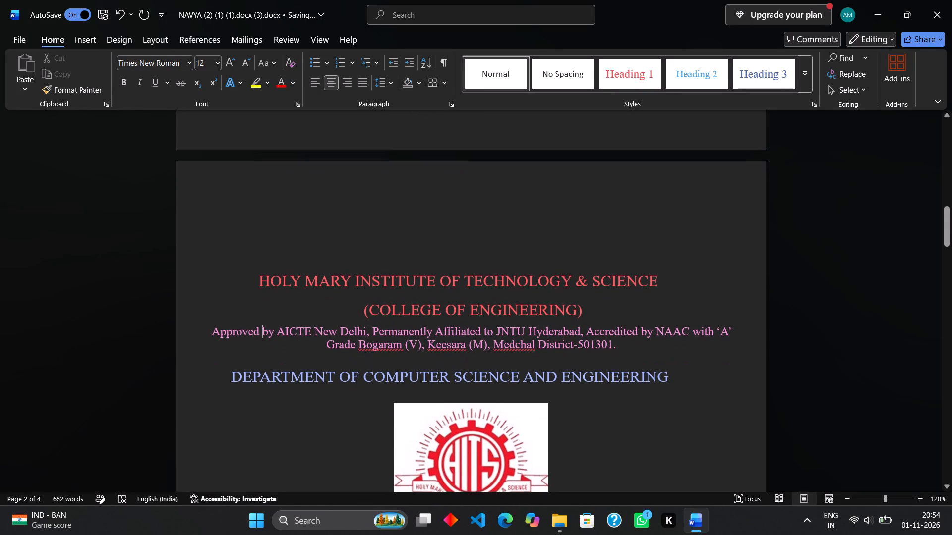
pyautogui.scroll(-1, 507, 293)
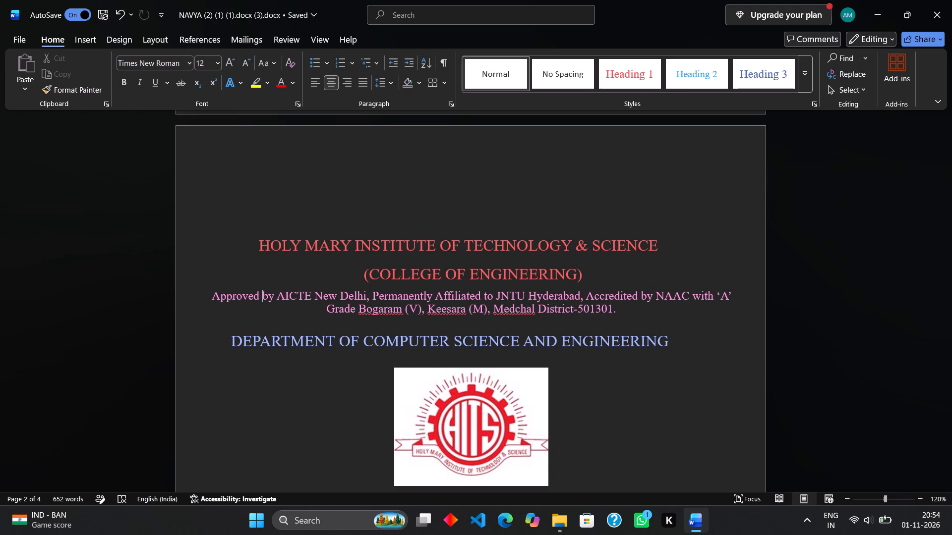
pyautogui.press('BackSpace')
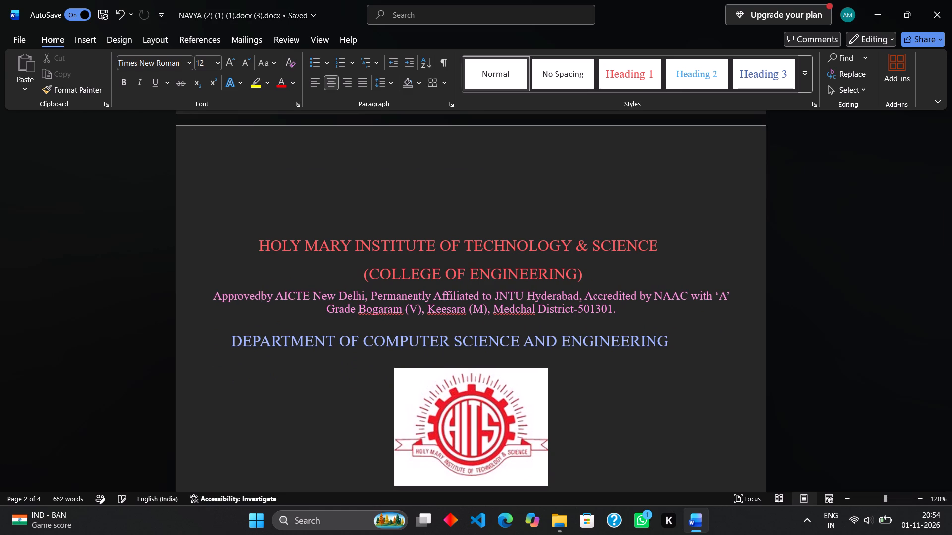
pyautogui.press('BackSpace')
pyautogui.press('BackSpace')
pyautogui.press('BackSpace')
pyautogui.press('BackSpace')
pyautogui.press('BackSpace')
pyautogui.press('BackSpace')
pyautogui.press('BackSpace')
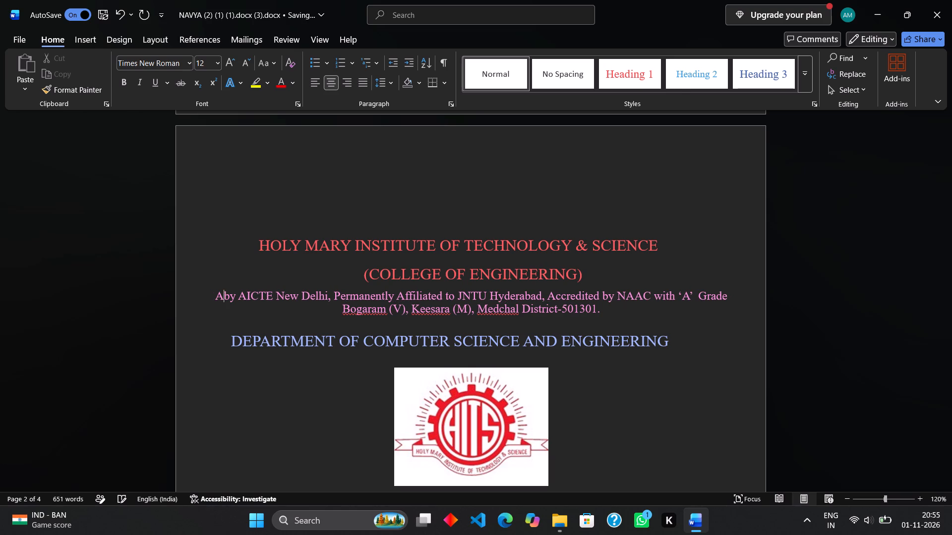
pyautogui.press('BackSpace')
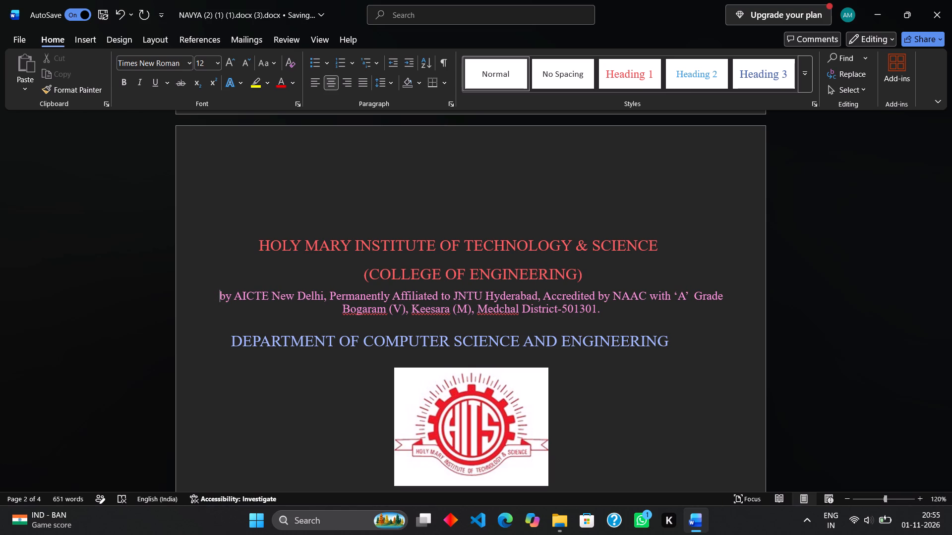
# Insert a blank line between the certificate paragraph and the INTERNAL GUIDE / HEAD OF THE DEPARTMENT heading line.
pyautogui.scroll(-6, 523, 263)
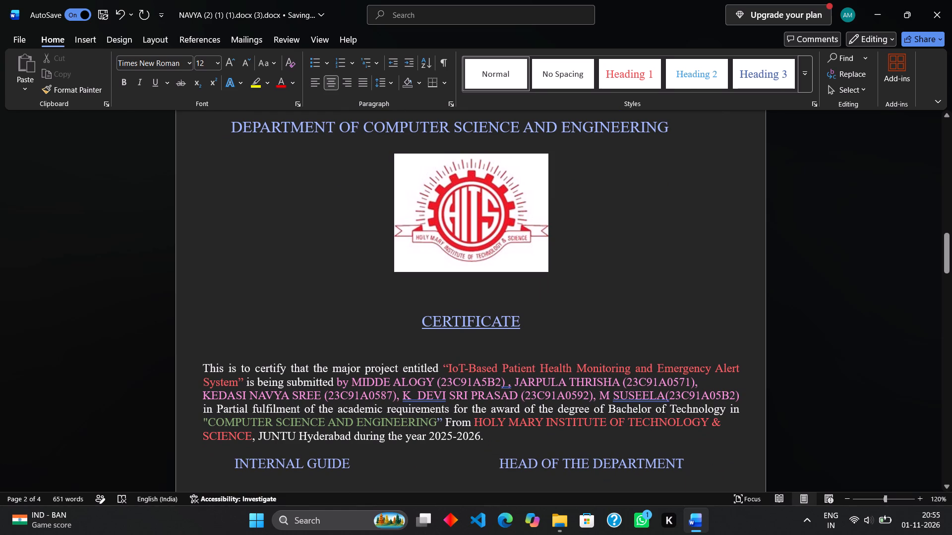
pyautogui.scroll(-4, 616, 329)
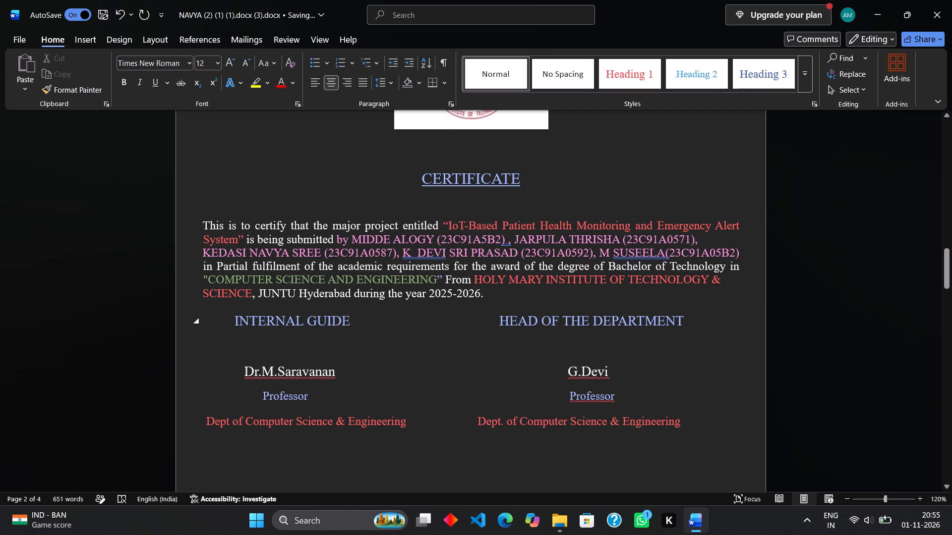
pyautogui.click(633, 360)
pyautogui.click(595, 361)
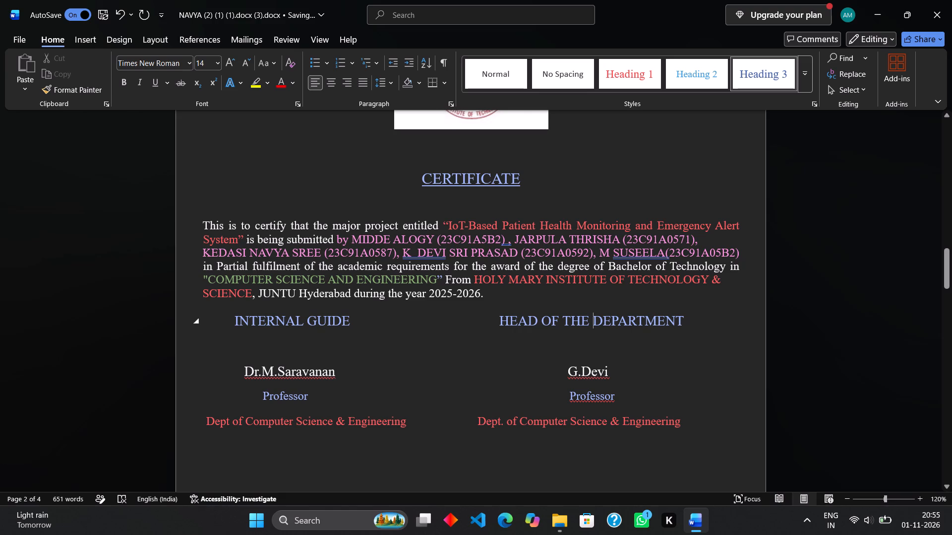
pyautogui.click(226, 319)
pyautogui.click(239, 377)
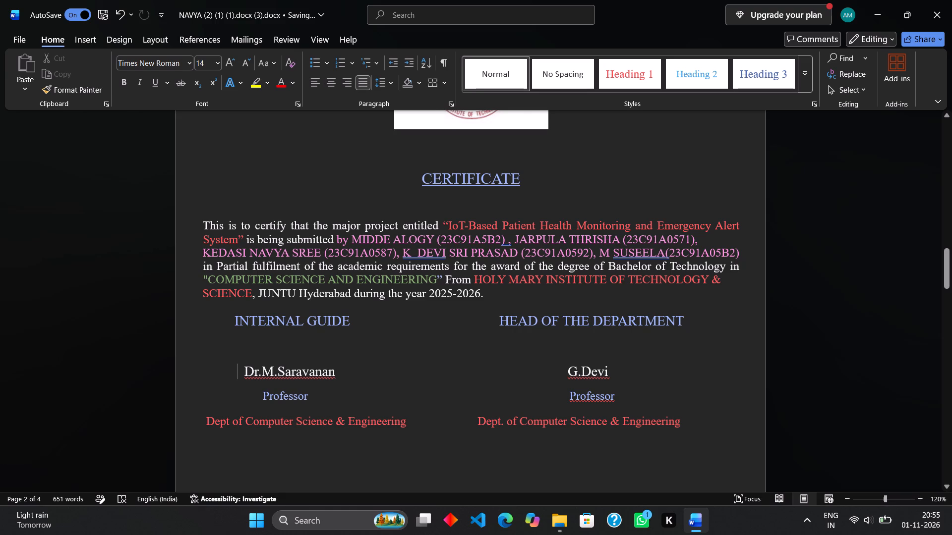
pyautogui.press('Up')
pyautogui.press('Down')
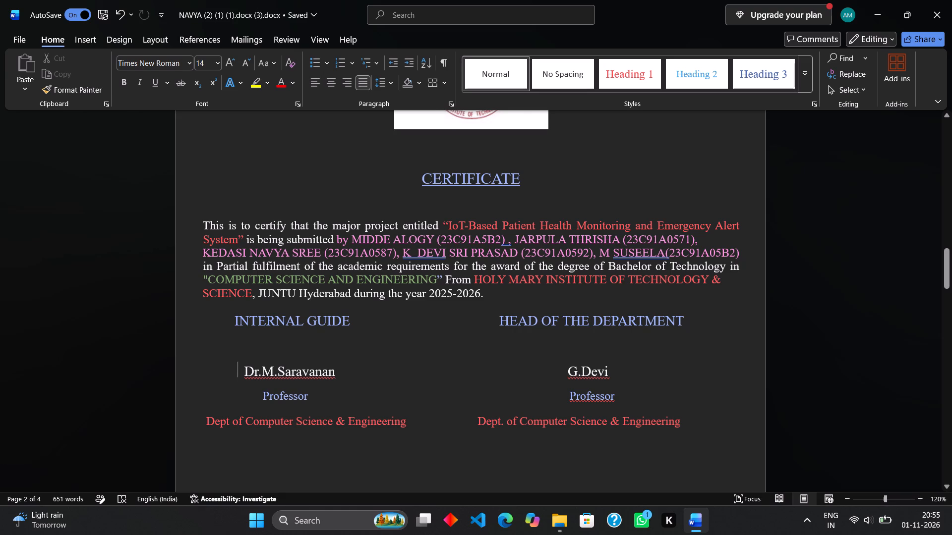
pyautogui.press('Left')
pyautogui.press('Left')
pyautogui.press('Left')
pyautogui.press('Left')
pyautogui.press('Left')
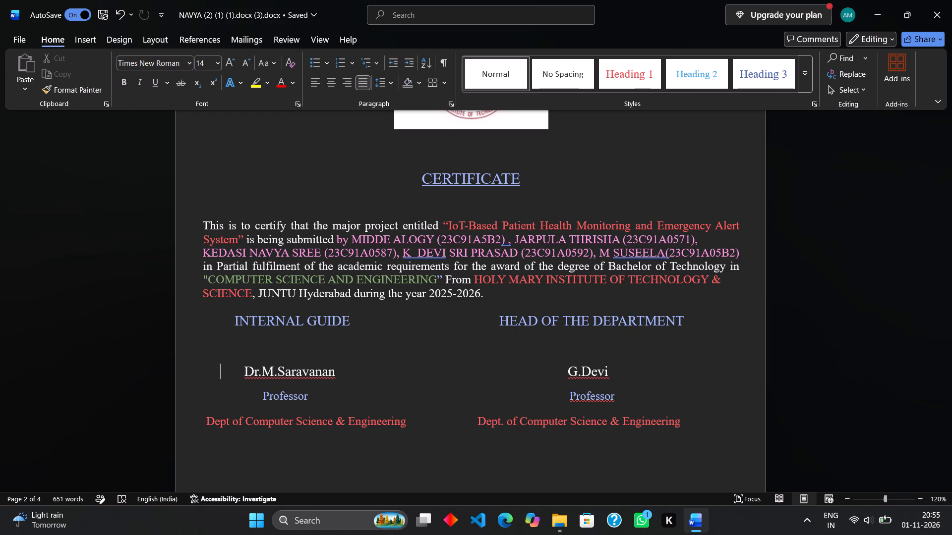
pyautogui.press('Left')
pyautogui.press('Left')
pyautogui.press('Left')
pyautogui.press('Left')
pyautogui.press('Left')
pyautogui.press('Left')
pyautogui.press('Left')
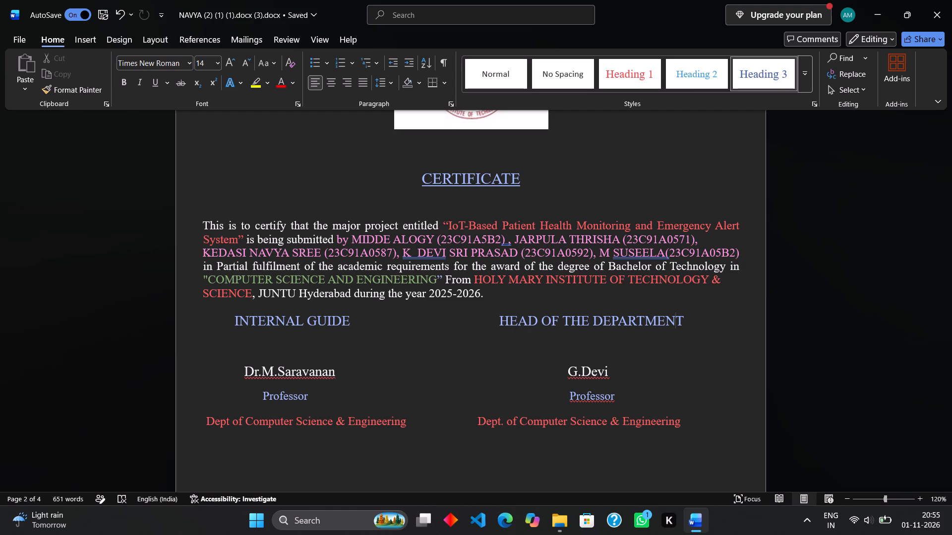
pyautogui.press('Right')
pyautogui.press('Right')
pyautogui.press('Left')
pyautogui.press('Left')
pyautogui.press('Left')
pyautogui.press('Left')
pyautogui.press('Left')
pyautogui.press('Left')
pyautogui.press('Left')
pyautogui.press('Left')
pyautogui.press('Left')
pyautogui.press('Left')
pyautogui.press('Left')
pyautogui.press('Left')
pyautogui.press('Left')
pyautogui.press('Left')
pyautogui.press('Left')
pyautogui.press('Left')
pyautogui.press('Left')
pyautogui.press('Left')
pyautogui.press('Left')
pyautogui.press('Left')
pyautogui.press('Left')
pyautogui.press('Left')
pyautogui.press('Left')
pyautogui.press('Left')
pyautogui.press('Left')
pyautogui.press('Left')
pyautogui.press('Left')
pyautogui.press('Left')
pyautogui.press('Left')
pyautogui.press('Left')
pyautogui.press('Left')
pyautogui.press('Left')
pyautogui.press('Left')
pyautogui.press('Left')
pyautogui.press('Left')
pyautogui.press('Left')
pyautogui.press('Left')
pyautogui.press('Left')
pyautogui.press('Left')
pyautogui.press('Left')
pyautogui.press('Left')
pyautogui.press('Left')
pyautogui.press('Left')
pyautogui.press('Left')
pyautogui.press('Left')
pyautogui.press('Left')
pyautogui.press('Left')
pyautogui.press('Left')
pyautogui.press('Left')
pyautogui.press('Left')
pyautogui.press('Left')
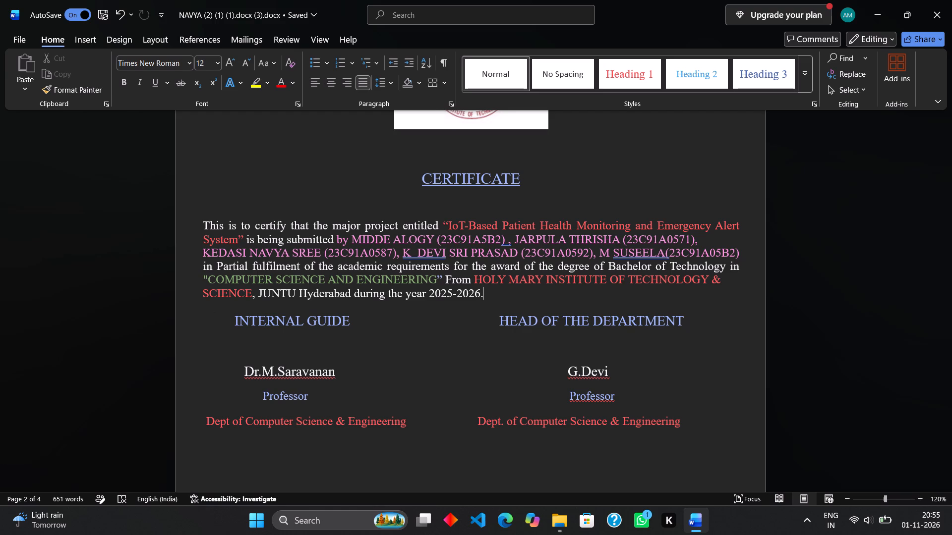
pyautogui.press('Right')
pyautogui.press('Return')
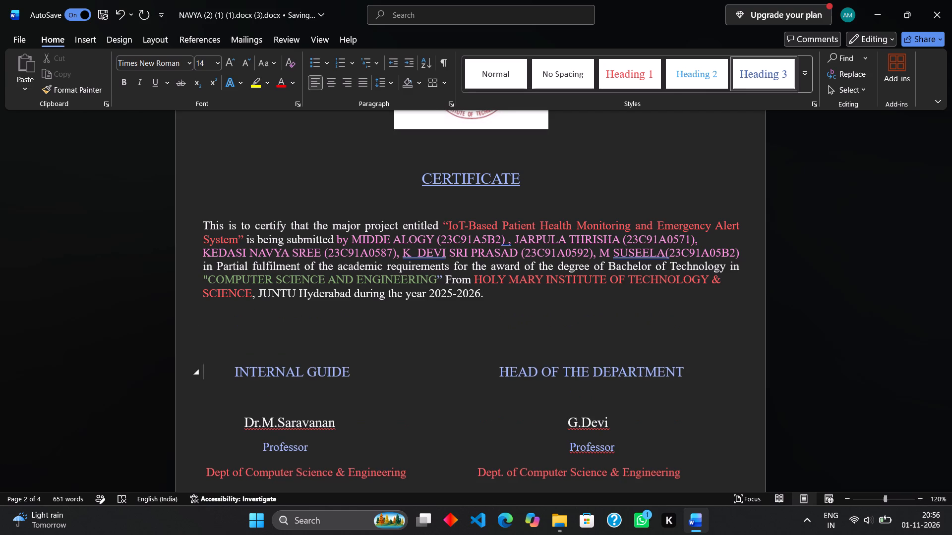
# Close the gap above the guide's and department head's names by joining their line to the INTERNAL GUIDE / HEAD OF THE DEPARTMENT heading paragraph.
pyautogui.scroll(-8, 438, 313)
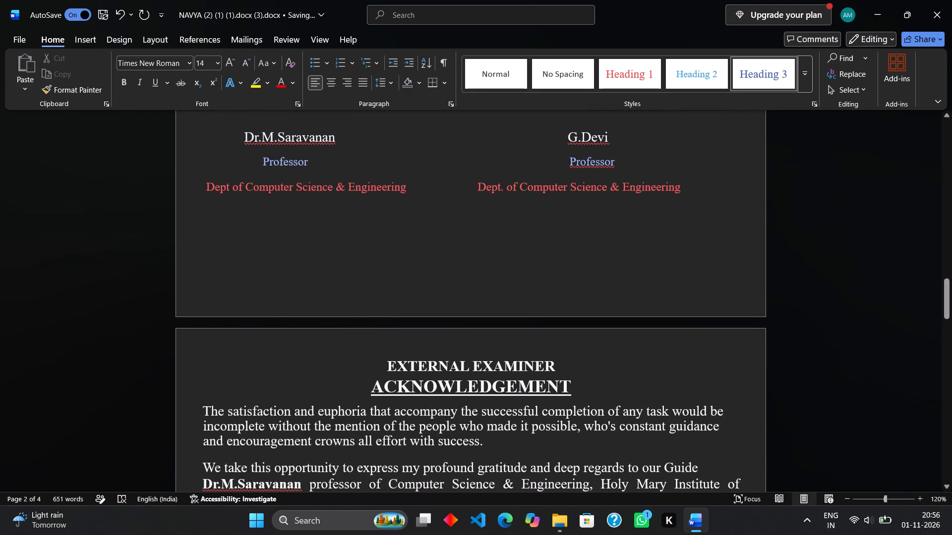
pyautogui.scroll(2, 330, 273)
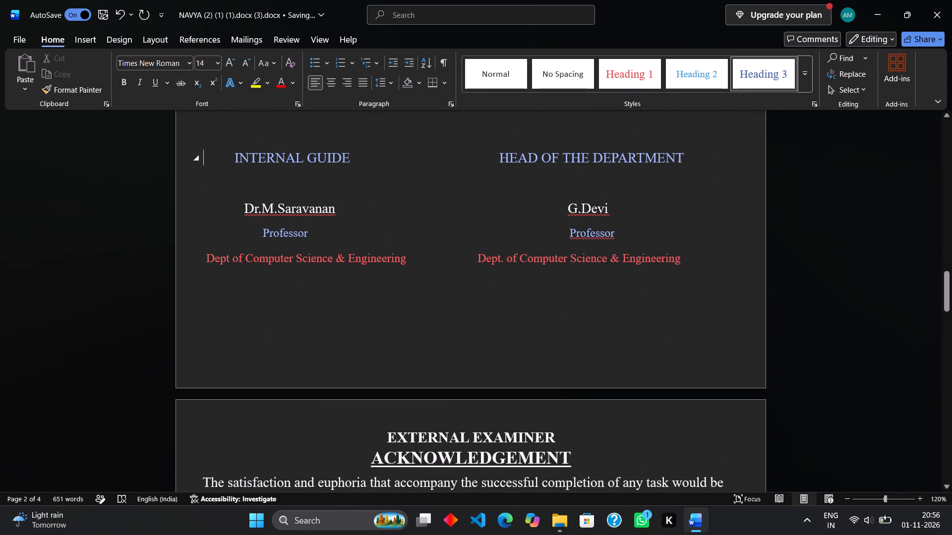
pyautogui.click(240, 200)
pyautogui.click(242, 210)
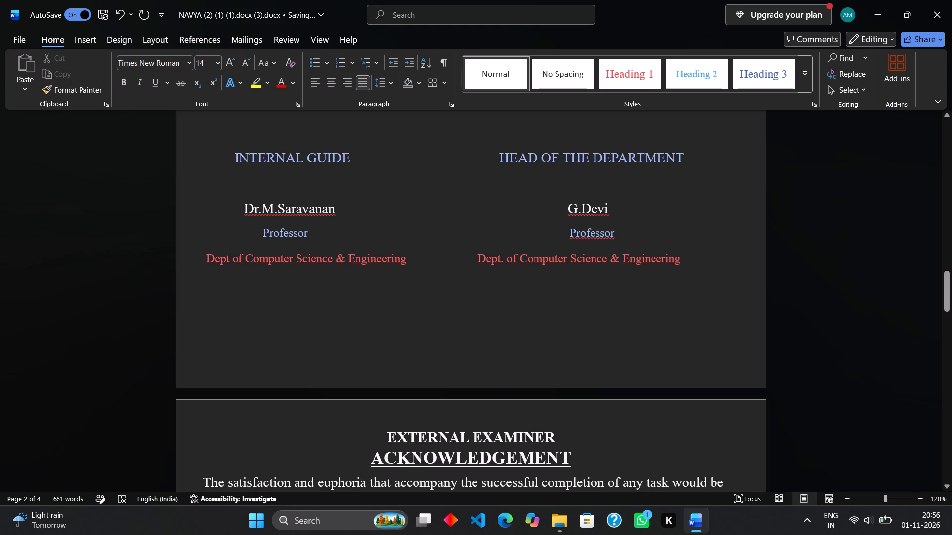
pyautogui.press('Left')
pyautogui.press('Left')
pyautogui.press('Left')
pyautogui.press('Left')
pyautogui.press('Left')
pyautogui.press('Left')
pyautogui.press('Left')
pyautogui.press('Left')
pyautogui.press('Left')
pyautogui.press('Left')
pyautogui.press('Left')
pyautogui.press('Left')
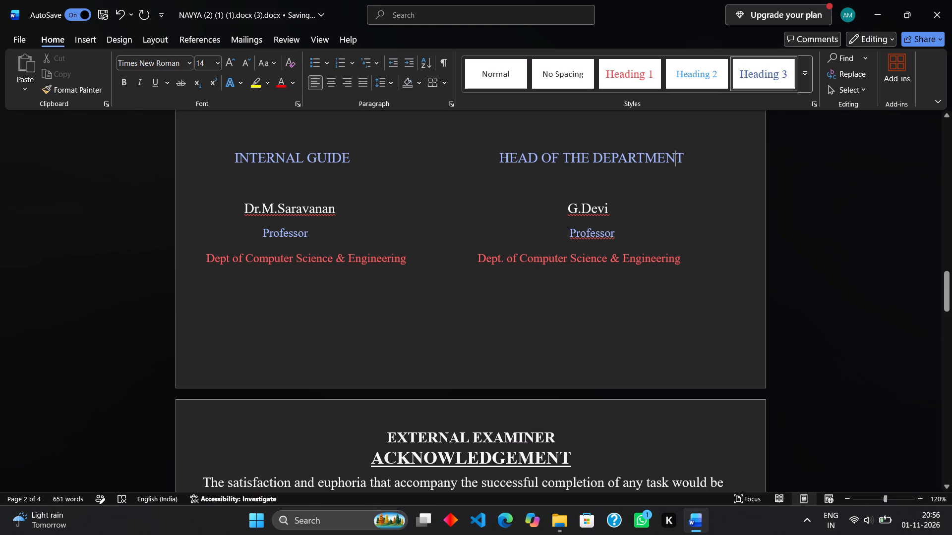
pyautogui.press('Right')
pyautogui.press('BackSpace')
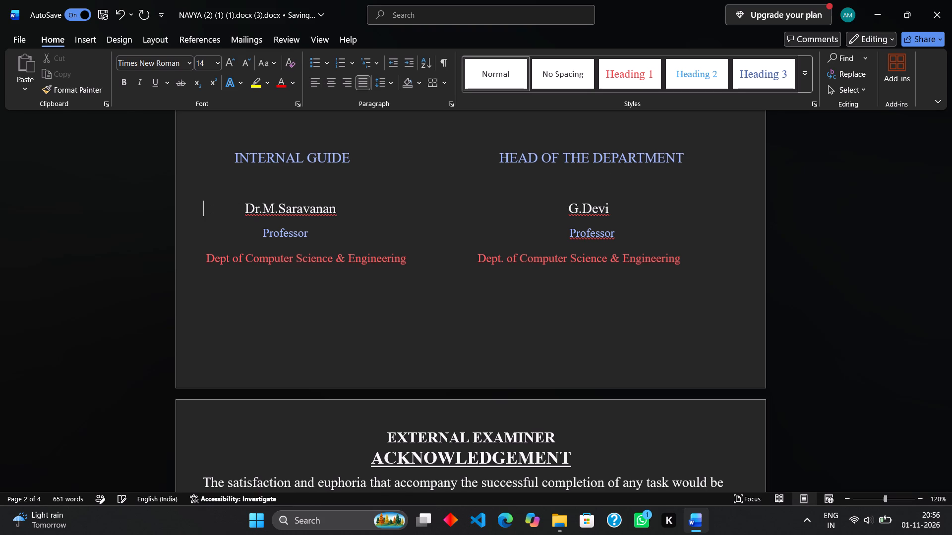
pyautogui.press('BackSpace')
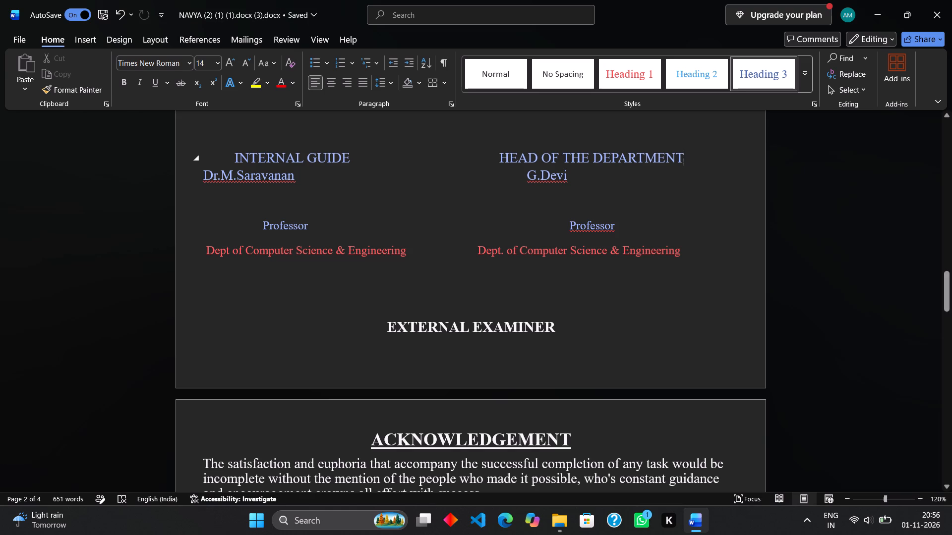
# Close the gap above the two "Professor" titles by joining their line to the guide's and department head's names.
pyautogui.click(203, 180)
pyautogui.click(260, 225)
pyautogui.press('Left')
pyautogui.press('Left')
pyautogui.press('Left')
pyautogui.press('Left')
pyautogui.press('Left')
pyautogui.press('Left')
pyautogui.press('Left')
pyautogui.press('Left')
pyautogui.press('Left')
pyautogui.press('Left')
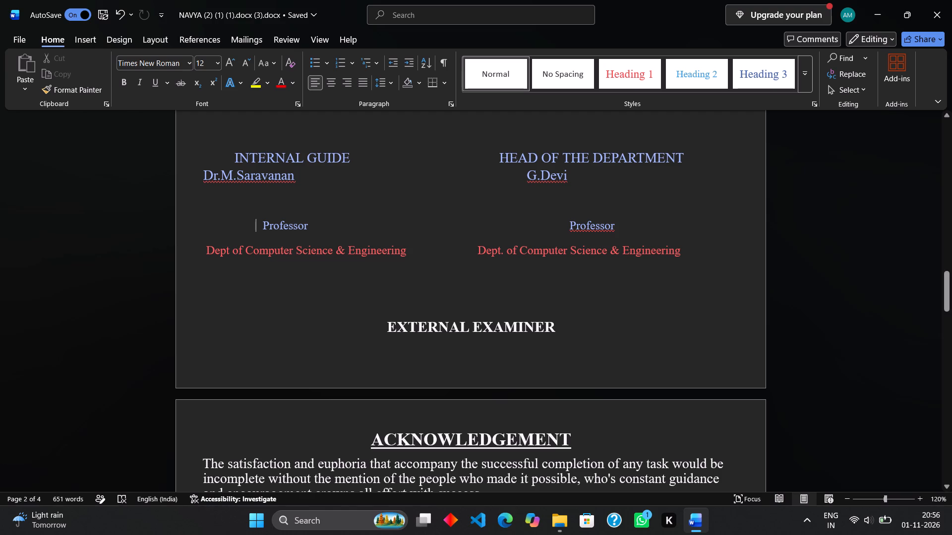
pyautogui.press('Left')
pyautogui.press('Left')
pyautogui.press('Left')
pyautogui.press('Left')
pyautogui.press('Left')
pyautogui.press('Left')
pyautogui.press('Left')
pyautogui.press('Left')
pyautogui.press('Left')
pyautogui.press('Left')
pyautogui.press('Right')
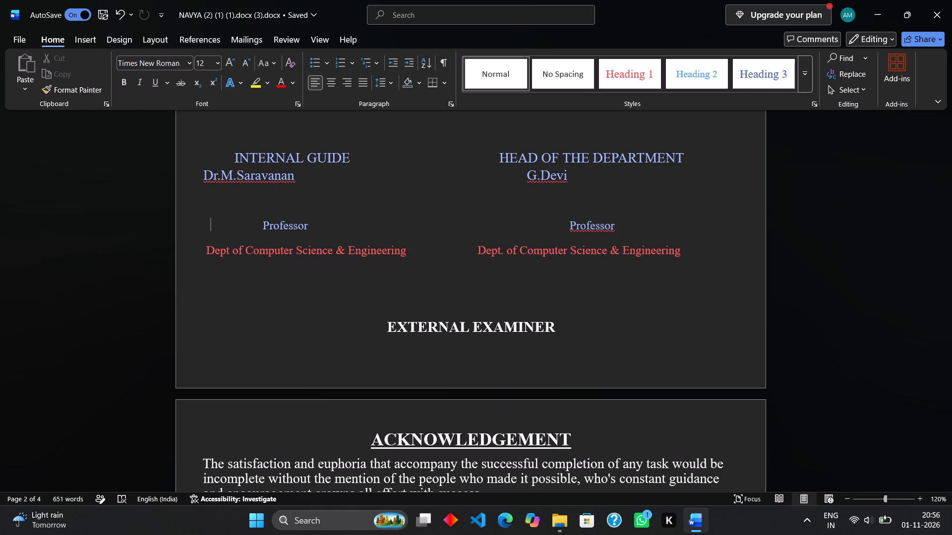
pyautogui.press('BackSpace')
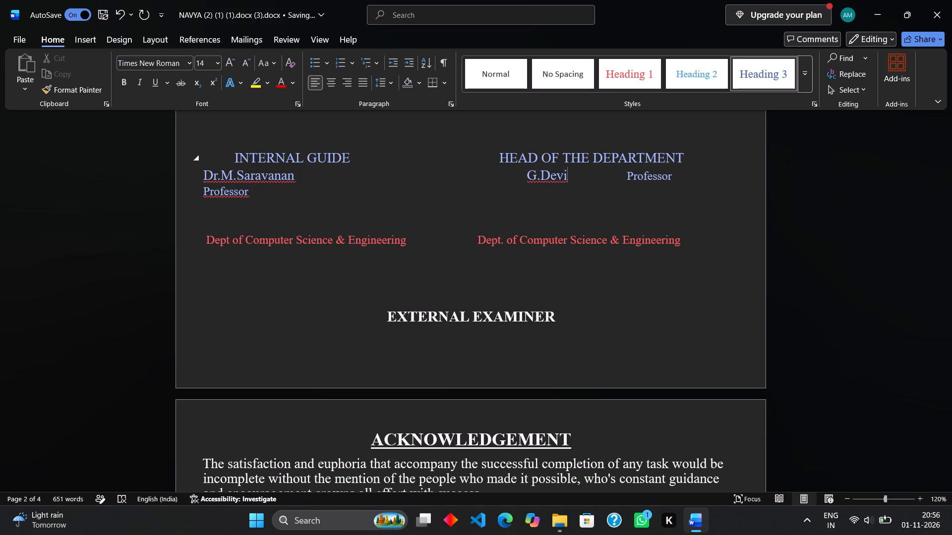
# Pad the space after the department head's name with spaces until both "Professor" titles sit on their own line below the names.
pyautogui.press('space')
pyautogui.press('space')
pyautogui.press('space')
pyautogui.press('space')
pyautogui.press('space')
pyautogui.press('space')
pyautogui.press('space')
pyautogui.press('space')
pyautogui.press('space')
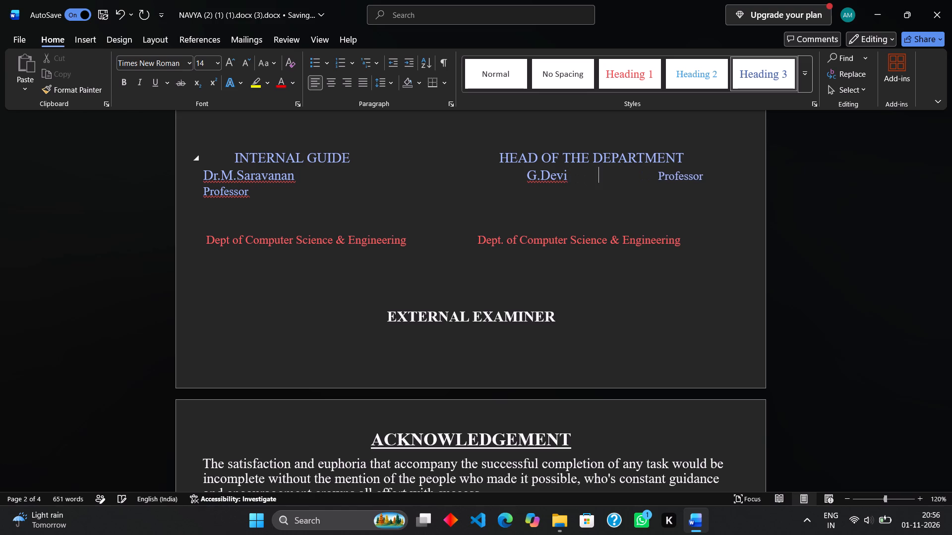
pyautogui.press('space')
pyautogui.press('space')
pyautogui.press('space')
pyautogui.press('space')
pyautogui.press('space')
pyautogui.press('space')
pyautogui.press('space')
pyautogui.press('space')
pyautogui.press('space')
pyautogui.press('space')
pyautogui.press('space')
pyautogui.press('space')
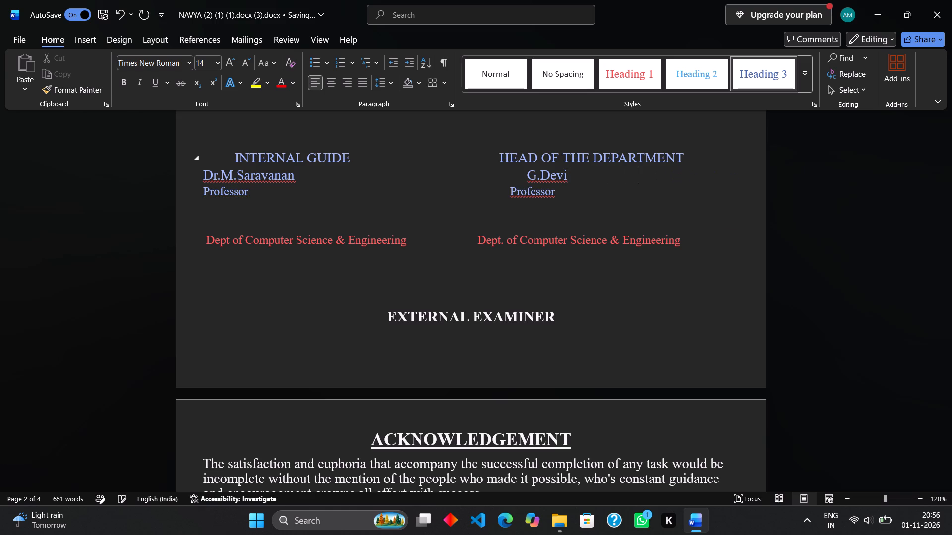
pyautogui.press('space')
# Close the gap above the two Computer Science & Engineering department entries by joining their line to the "Professor" line.
pyautogui.press('Down')
pyautogui.press('Down')
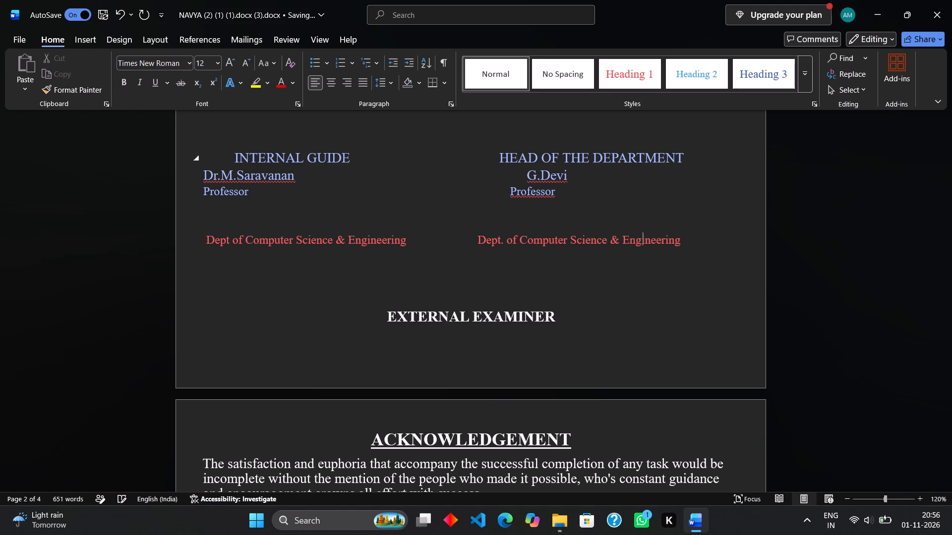
pyautogui.press('Up')
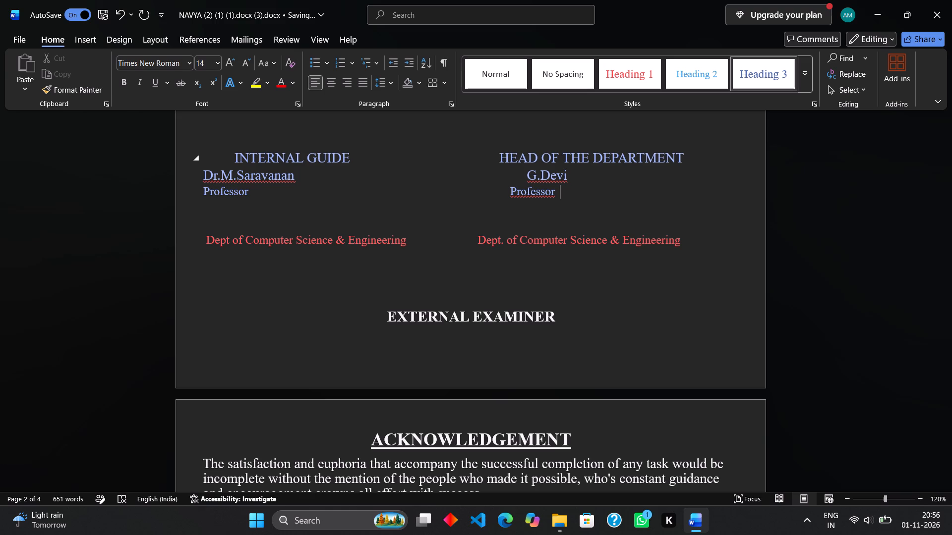
pyautogui.press('Left')
pyautogui.press('Left')
pyautogui.press('Down')
pyautogui.press('Left')
pyautogui.press('Left')
pyautogui.press('Left')
pyautogui.press('Left')
pyautogui.press('Left')
pyautogui.press('Left')
pyautogui.press('Left')
pyautogui.press('Left')
pyautogui.press('Left')
pyautogui.press('Left')
pyautogui.press('Left')
pyautogui.press('Left')
pyautogui.press('Left')
pyautogui.press('Left')
pyautogui.press('Left')
pyautogui.press('Left')
pyautogui.press('Left')
pyautogui.press('Left')
pyautogui.press('Left')
pyautogui.press('Left')
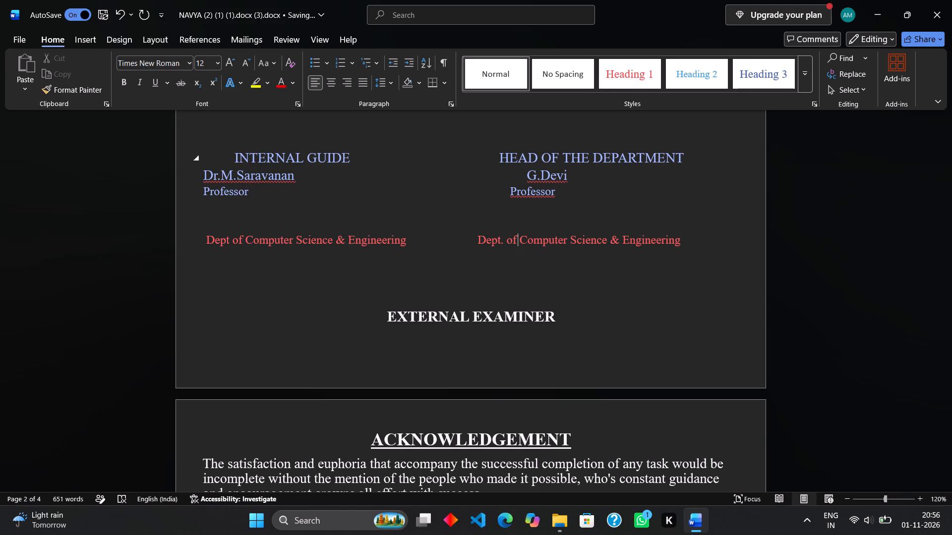
pyautogui.press('Left')
pyautogui.press('Left')
pyautogui.press('Left')
pyautogui.press('Left')
pyautogui.press('Left')
pyautogui.press('Left')
pyautogui.press('Left')
pyautogui.press('Left')
pyautogui.press('Left')
pyautogui.press('Left')
pyautogui.press('Left')
pyautogui.press('Left')
pyautogui.press('BackSpace')
pyautogui.press('BackSpace')
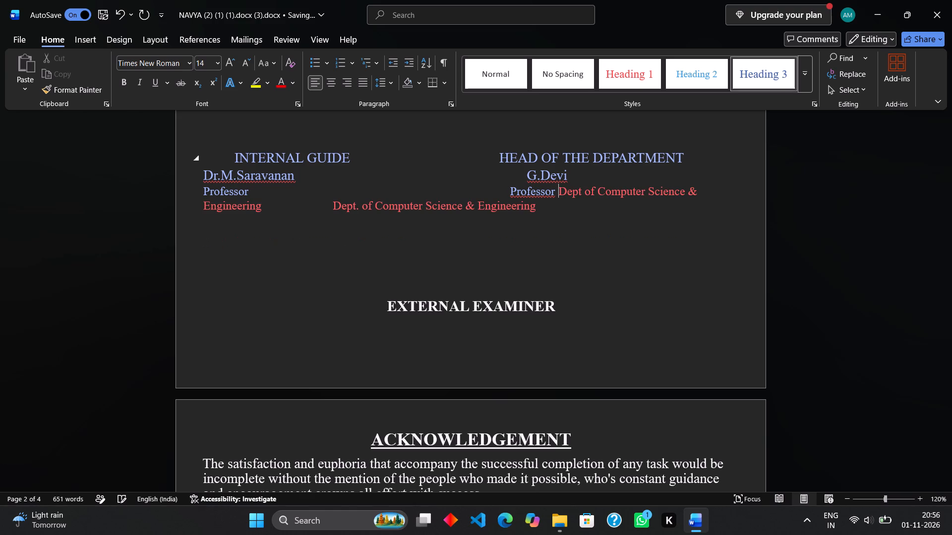
# Pad with spaces after the second "Professor" until both department entries sit on their own line directly beneath the titles.
pyautogui.press('space')
pyautogui.press('space')
pyautogui.press('space')
pyautogui.press('space')
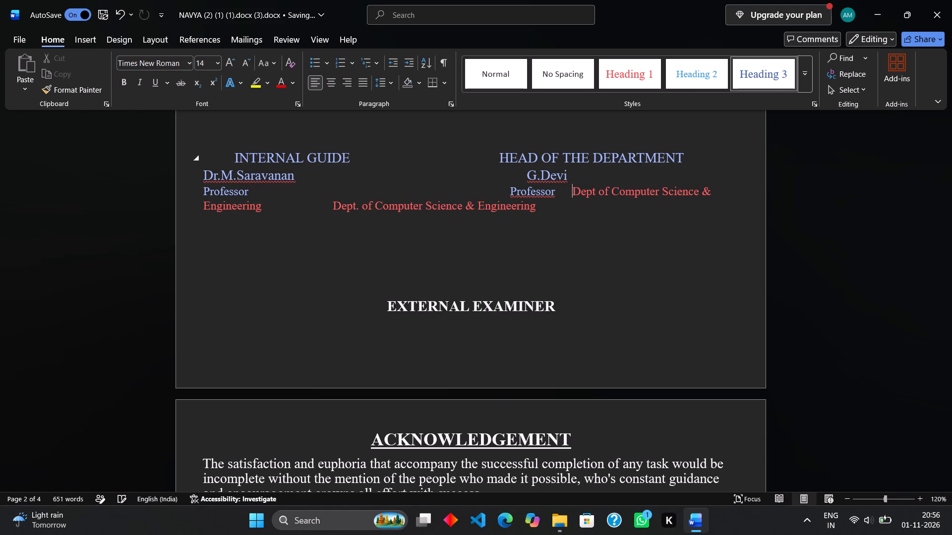
pyautogui.press('space')
pyautogui.press('space')
pyautogui.press('space')
pyautogui.press('space')
pyautogui.press('space')
pyautogui.press('space')
pyautogui.press('space')
pyautogui.press('space')
pyautogui.press('space')
pyautogui.press('space')
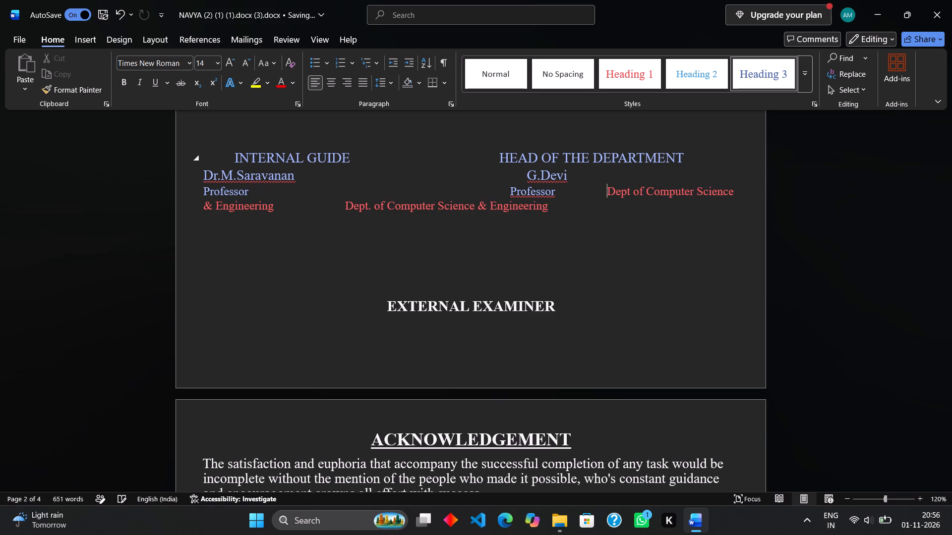
pyautogui.press('space')
pyautogui.press('space')
pyautogui.press('space')
pyautogui.press('space')
pyautogui.press('space')
pyautogui.press('space')
pyautogui.press('space')
pyautogui.press('space')
pyautogui.press('space')
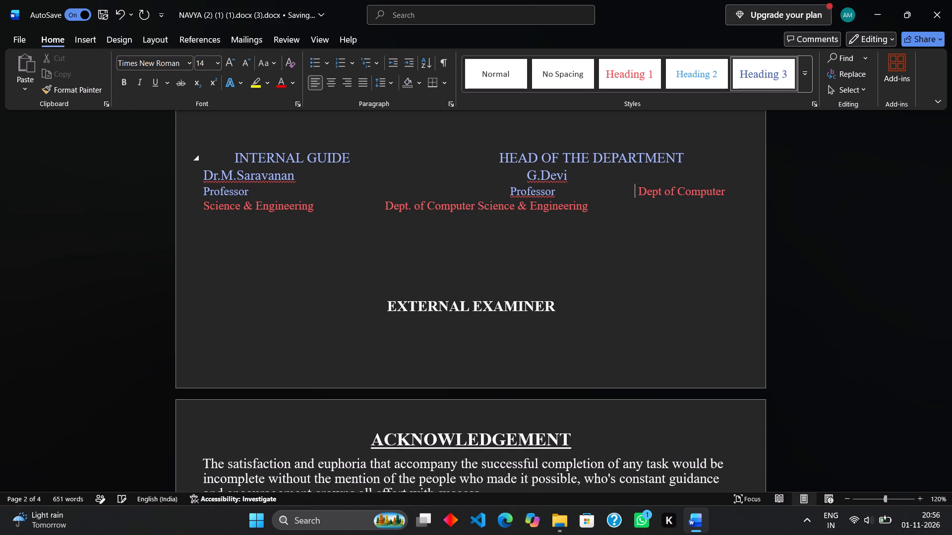
pyautogui.press('space')
pyautogui.press('space')
pyautogui.press('space')
pyautogui.press('space')
pyautogui.press('space')
pyautogui.press('space')
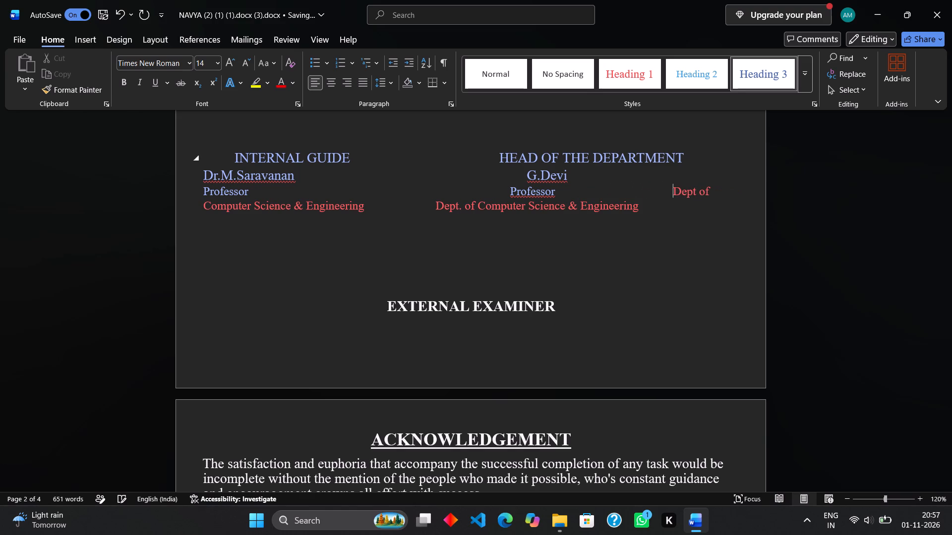
pyautogui.press('space')
pyautogui.press('space')
pyautogui.press('space')
pyautogui.press('space')
pyautogui.press('space')
pyautogui.press('space')
pyautogui.press('space')
pyautogui.press('space')
pyautogui.press('space')
pyautogui.press('space')
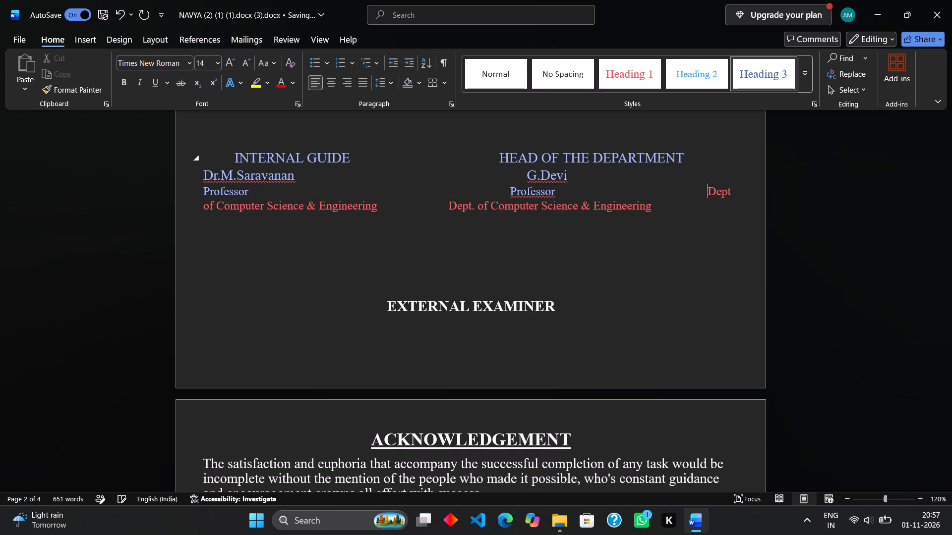
pyautogui.press('space')
pyautogui.press('space')
pyautogui.press('space')
pyautogui.press('space')
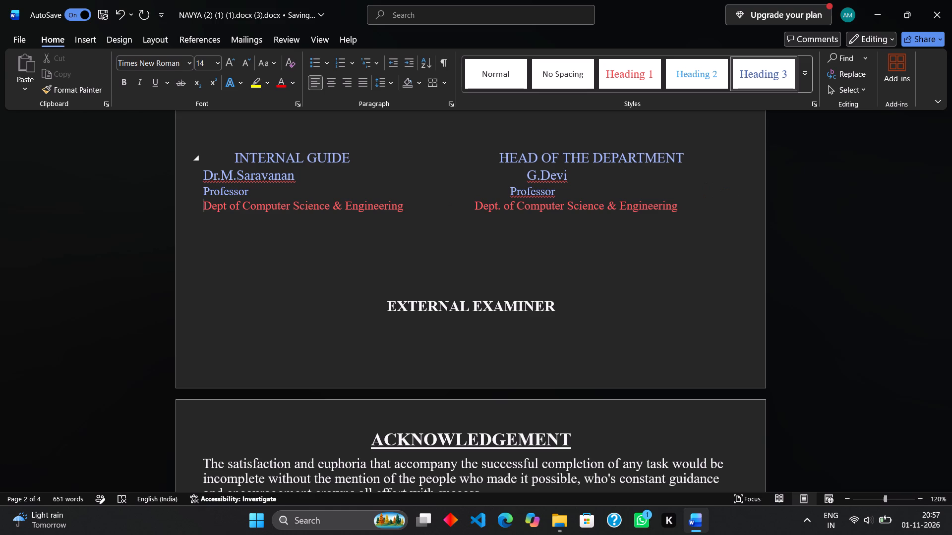
pyautogui.press('space')
pyautogui.press('space')
pyautogui.press('space')
pyautogui.press('space')
pyautogui.press('space')
pyautogui.press('space')
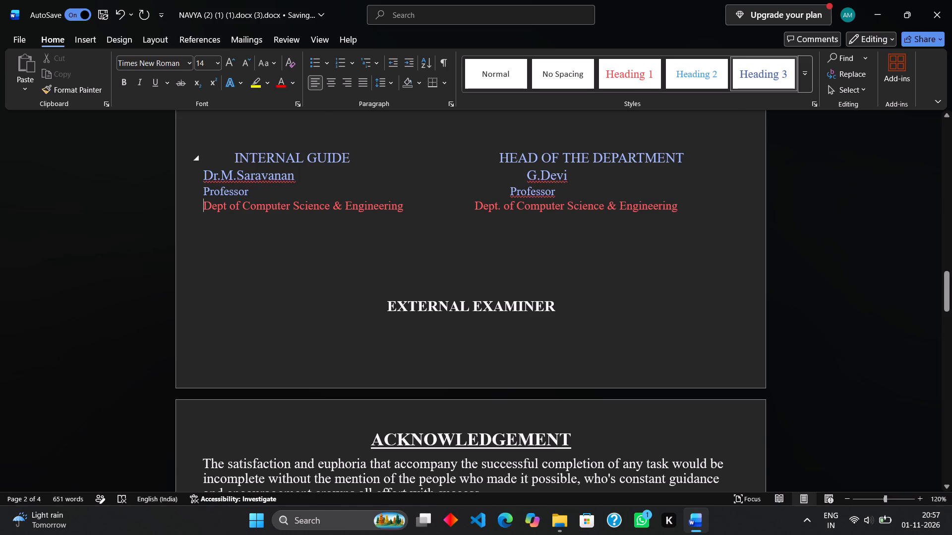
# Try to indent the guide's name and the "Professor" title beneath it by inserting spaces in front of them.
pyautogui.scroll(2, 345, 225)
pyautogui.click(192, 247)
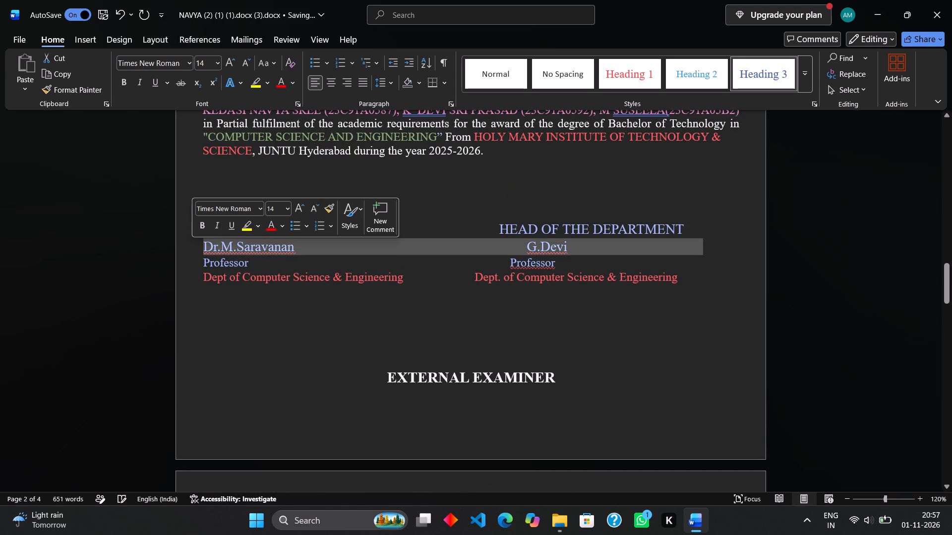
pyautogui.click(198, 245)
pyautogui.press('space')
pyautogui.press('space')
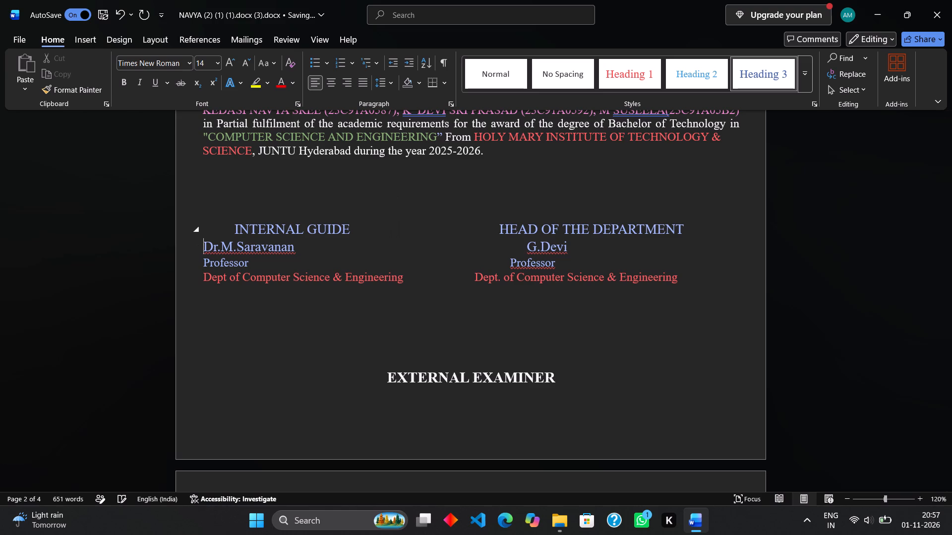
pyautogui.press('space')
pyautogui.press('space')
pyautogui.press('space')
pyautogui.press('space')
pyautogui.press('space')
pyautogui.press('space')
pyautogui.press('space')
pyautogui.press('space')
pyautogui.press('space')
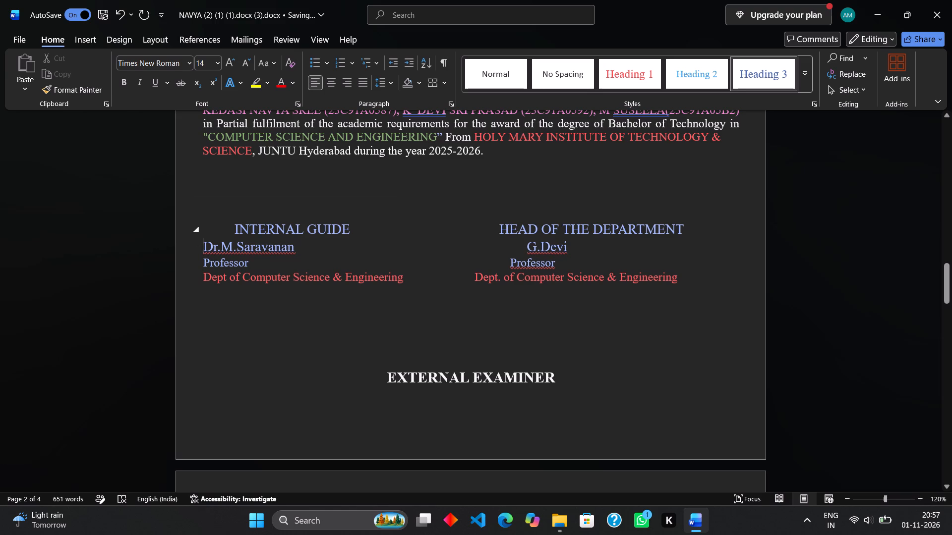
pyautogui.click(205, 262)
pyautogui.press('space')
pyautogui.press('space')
# Shift the department head's name further along its line by inserting three spaces before it.
pyautogui.click(506, 251)
pyautogui.press('space')
pyautogui.press('space')
pyautogui.press('space')
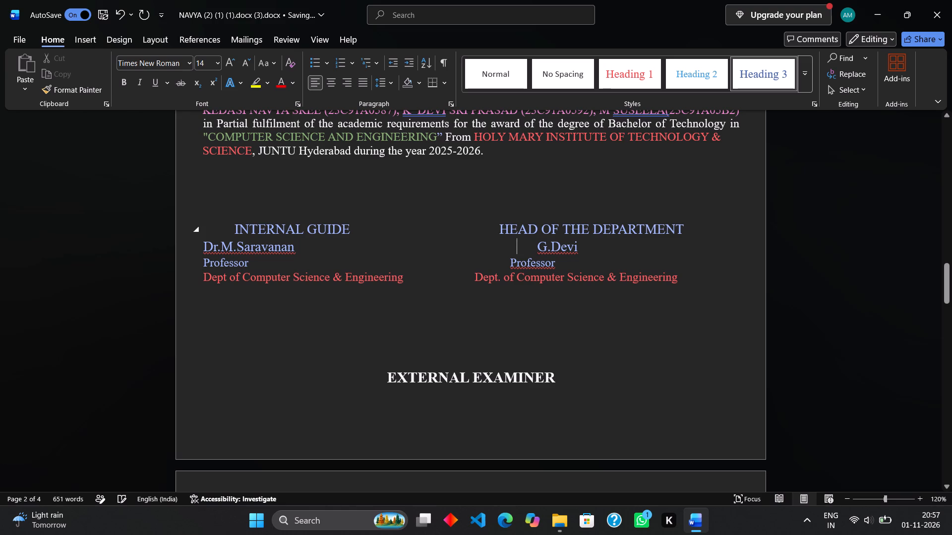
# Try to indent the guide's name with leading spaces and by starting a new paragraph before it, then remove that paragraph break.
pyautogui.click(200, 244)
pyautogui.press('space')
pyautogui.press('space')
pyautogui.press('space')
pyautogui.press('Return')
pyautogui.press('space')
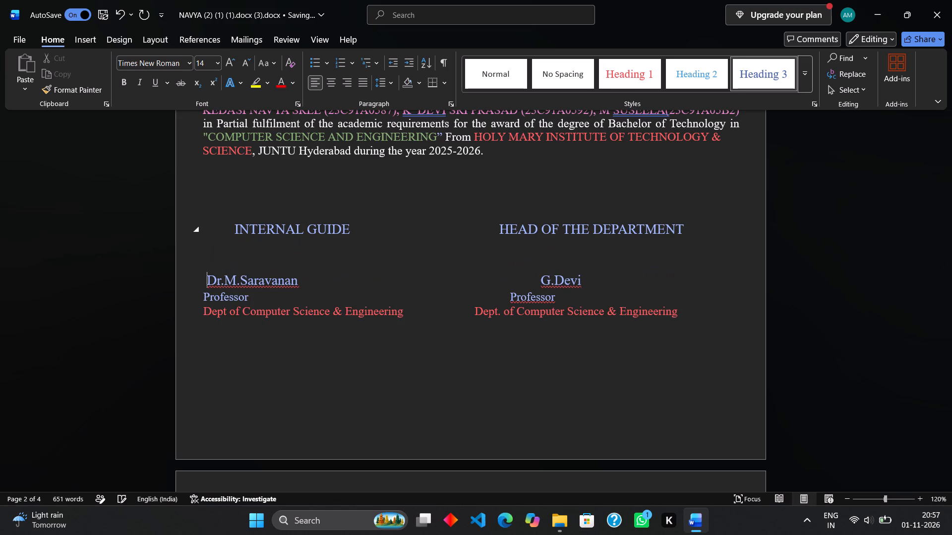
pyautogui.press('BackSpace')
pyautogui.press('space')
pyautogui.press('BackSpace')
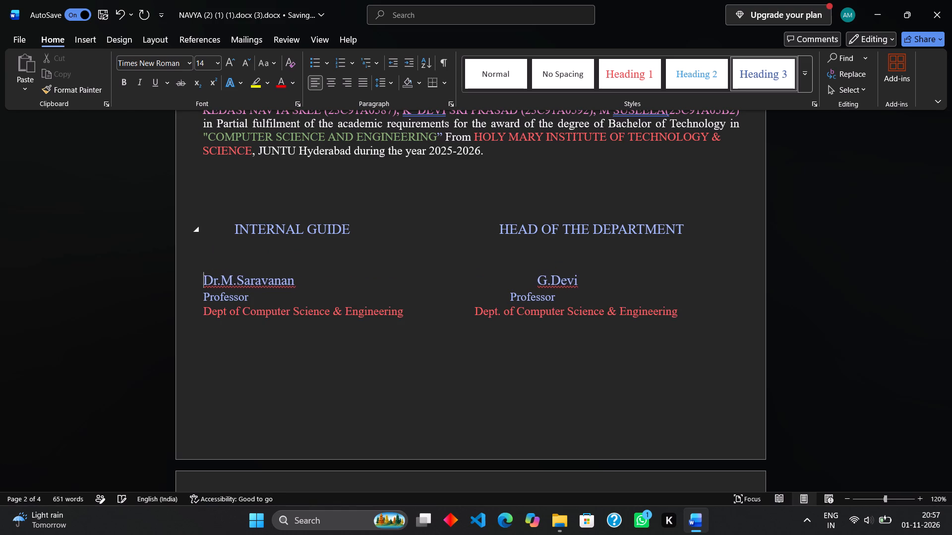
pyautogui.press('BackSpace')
# Try to indent the guide's name beneath INTERNAL GUIDE by inserting nine spaces in front of it.
pyautogui.press('space')
pyautogui.press('space')
pyautogui.press('space')
pyautogui.press('space')
pyautogui.press('space')
pyautogui.press('space')
pyautogui.press('space')
pyautogui.press('space')
pyautogui.press('space')
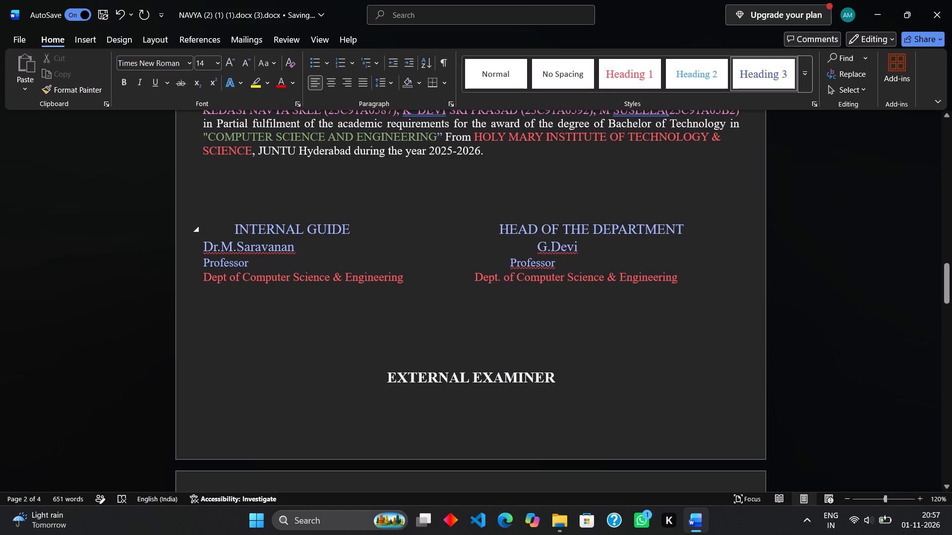
# Try to indent the guide's "Professor" title and the department entry beneath it by inserting spaces in front of each.
pyautogui.click(206, 262)
pyautogui.press('space')
pyautogui.press('space')
pyautogui.press('space')
pyautogui.press('space')
pyautogui.press('space')
pyautogui.press('space')
pyautogui.press('space')
pyautogui.press('space')
pyautogui.press('space')
pyautogui.click(202, 276)
pyautogui.press('space')
pyautogui.press('space')
pyautogui.press('space')
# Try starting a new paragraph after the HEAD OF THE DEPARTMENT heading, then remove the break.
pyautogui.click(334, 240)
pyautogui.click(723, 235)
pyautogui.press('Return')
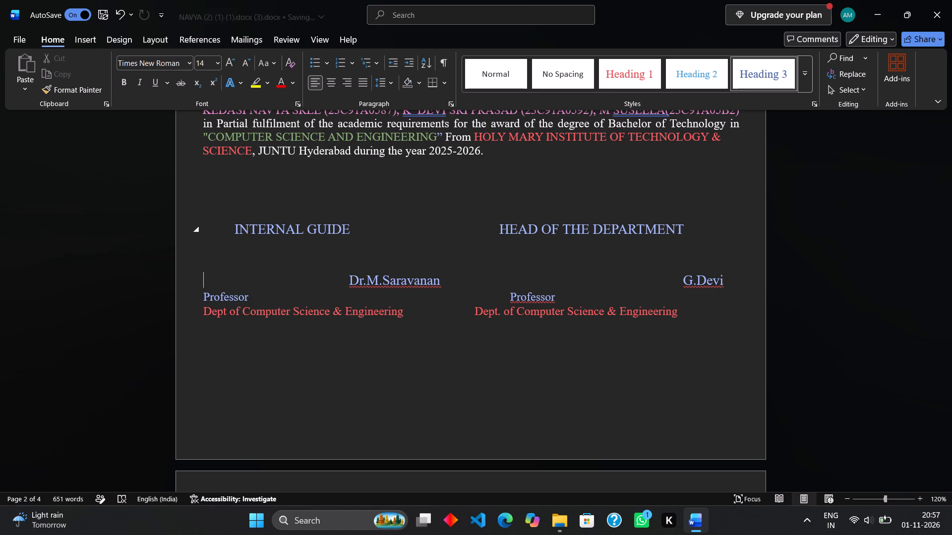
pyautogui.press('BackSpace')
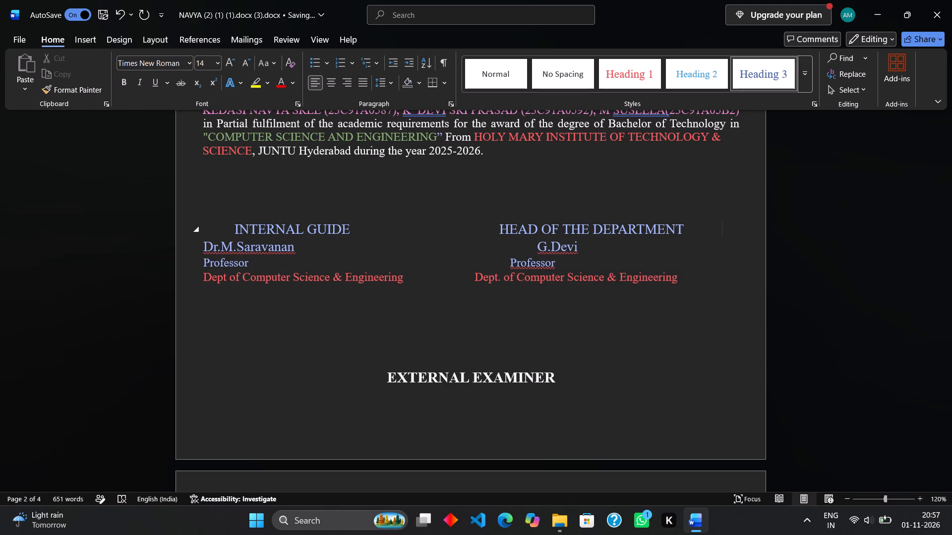
# Try again to indent the guide's name by inserting twenty spaces in front of it.
pyautogui.click(208, 247)
pyautogui.press('space')
pyautogui.press('space')
pyautogui.press('space')
pyautogui.press('space')
pyautogui.press('space')
pyautogui.press('space')
pyautogui.press('space')
pyautogui.press('space')
pyautogui.press('space')
pyautogui.press('space')
pyautogui.press('space')
pyautogui.press('space')
pyautogui.press('space')
pyautogui.press('space')
pyautogui.press('space')
pyautogui.press('space')
pyautogui.press('space')
pyautogui.press('space')
pyautogui.press('space')
pyautogui.press('space')
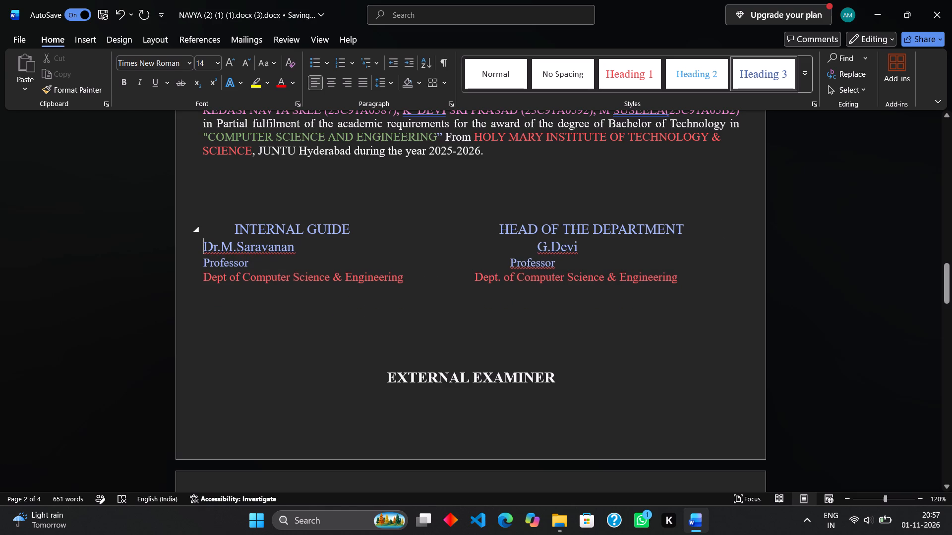
# Copy the names, titles and departments beneath the two signature headings and delete them from the page.
pyautogui.moveTo(207, 246); pyautogui.dragTo(242, 256)
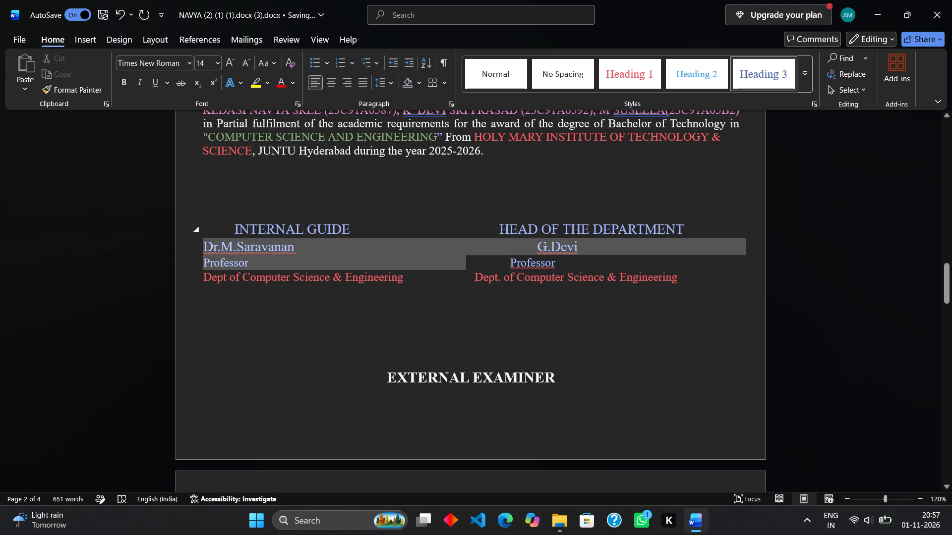
pyautogui.moveTo(242, 256); pyautogui.dragTo(687, 277)
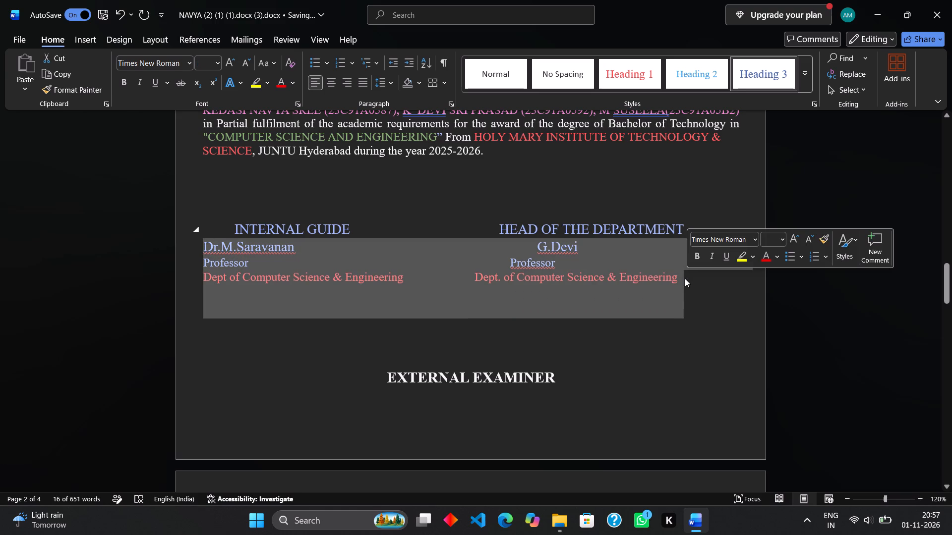
pyautogui.hotkey('ctrl', 'c')
pyautogui.press('BackSpace')
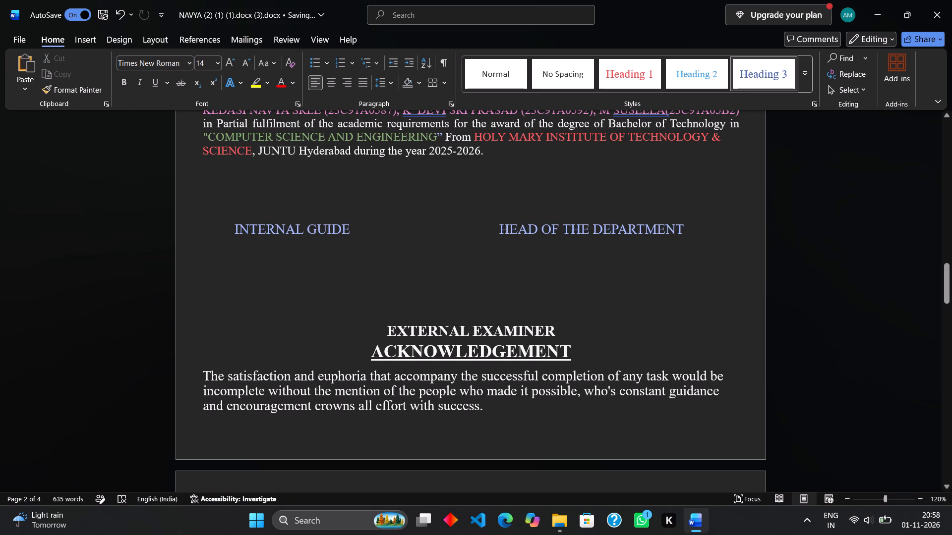
# Start a new paragraph after EXTERNAL EXAMINER so that ACKNOWLEDGEMENT moves onto the following page.
pyautogui.click(562, 336)
pyautogui.press('Return')
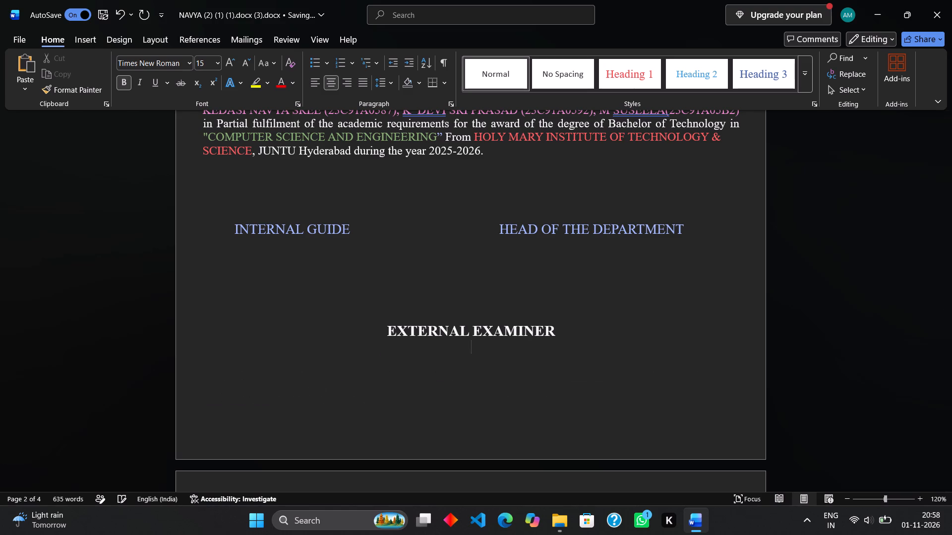
# Add blank paragraphs beneath the INTERNAL GUIDE and HEAD OF THE DEPARTMENT headings.
pyautogui.click(268, 248)
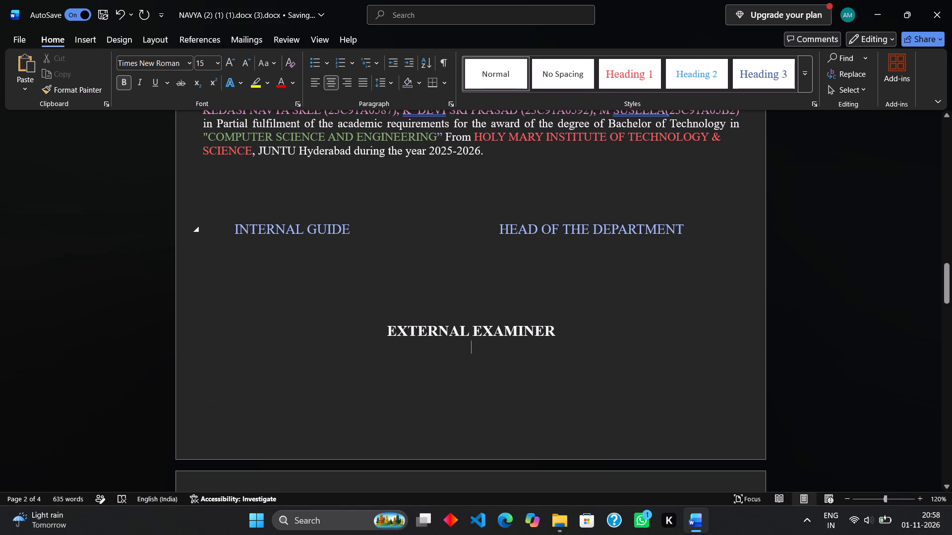
pyautogui.click(692, 226)
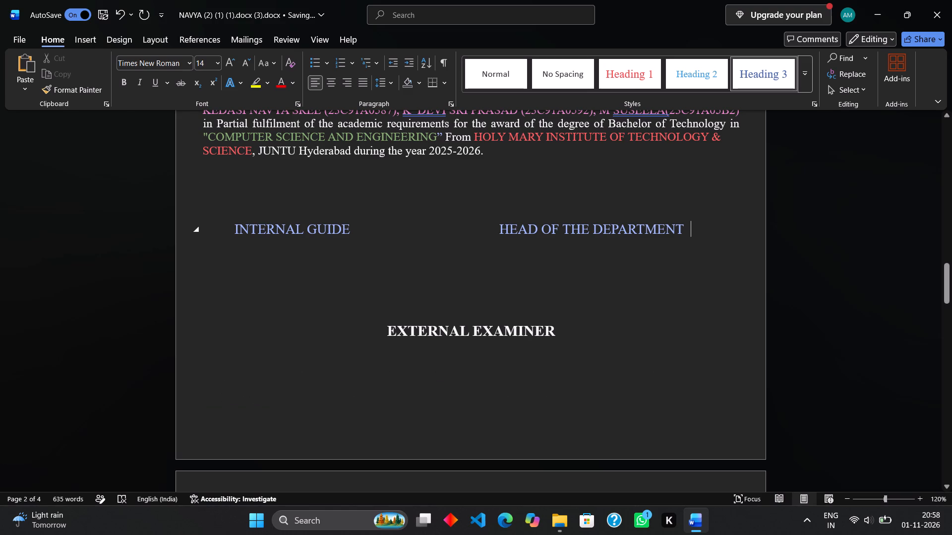
pyautogui.press('Return')
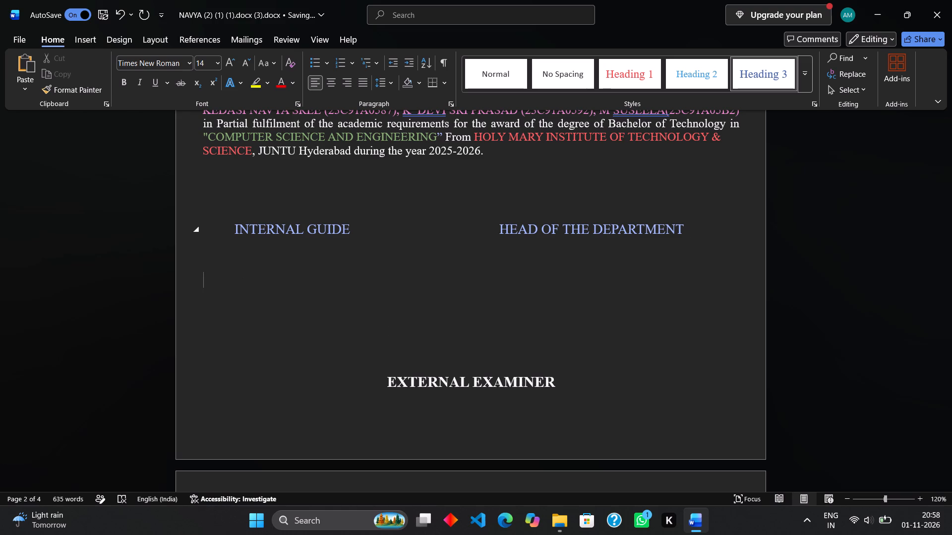
pyautogui.press('Left')
pyautogui.press('Return')
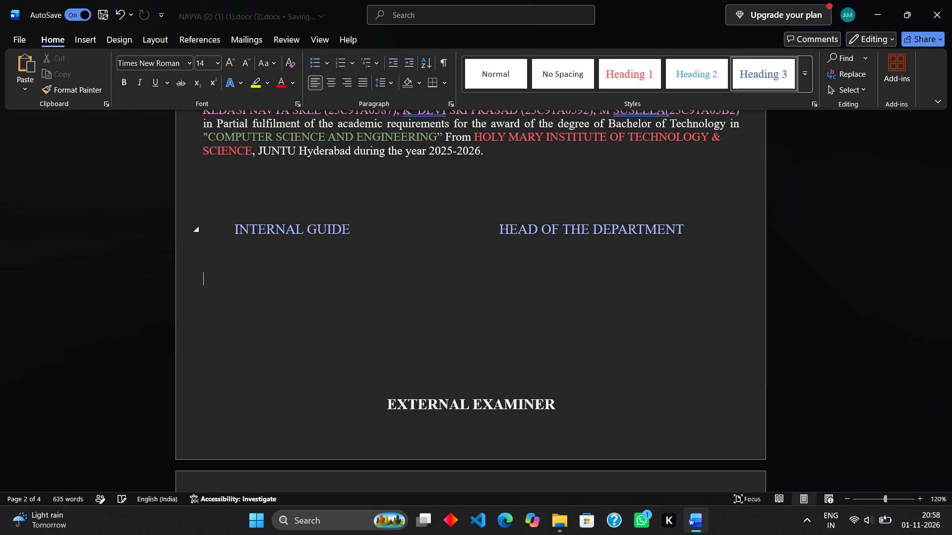
pyautogui.press('BackSpace')
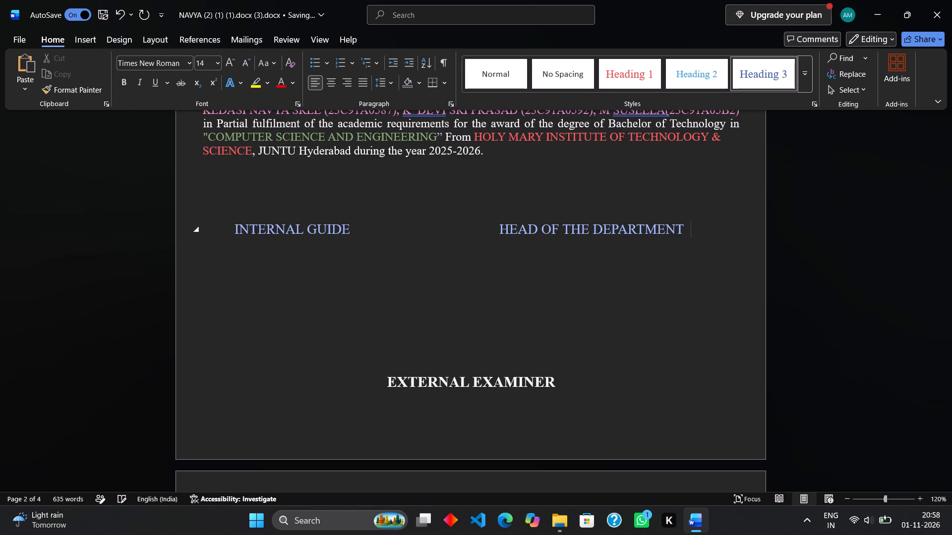
pyautogui.press('Return')
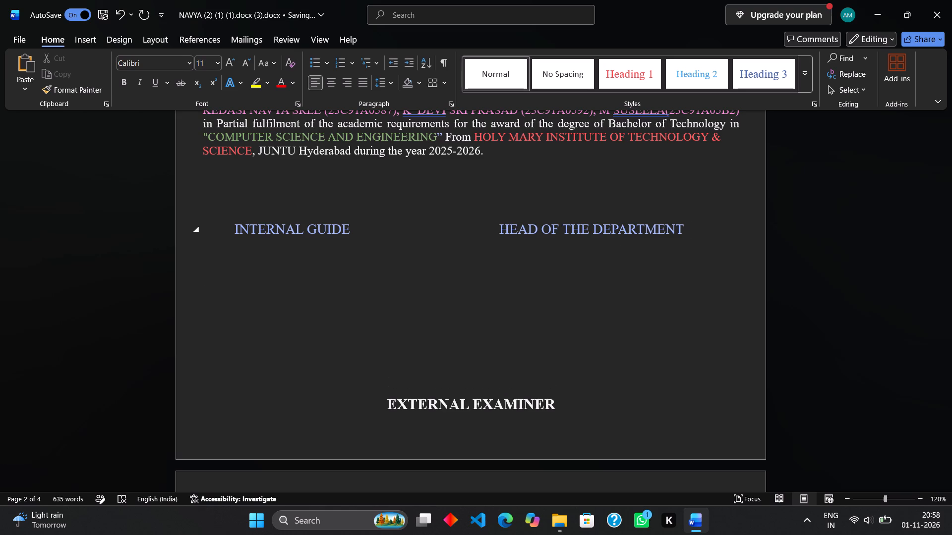
pyautogui.write('in')
pyautogui.press('BackSpace')
pyautogui.press('BackSpace')
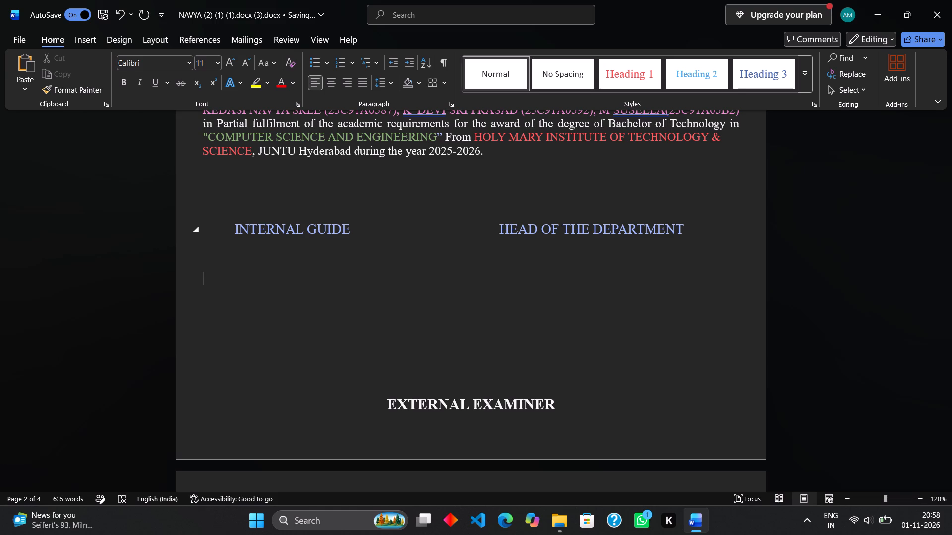
# Look through the acknowledgement page down to the student list and back to the certificate page's signature headings.
pyautogui.scroll(-10, 728, 193)
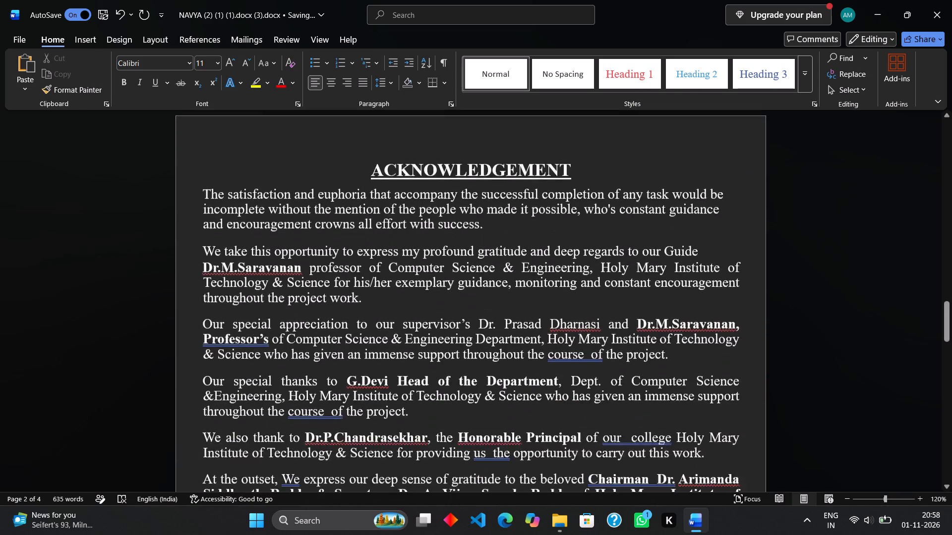
pyautogui.scroll(-12, 721, 228)
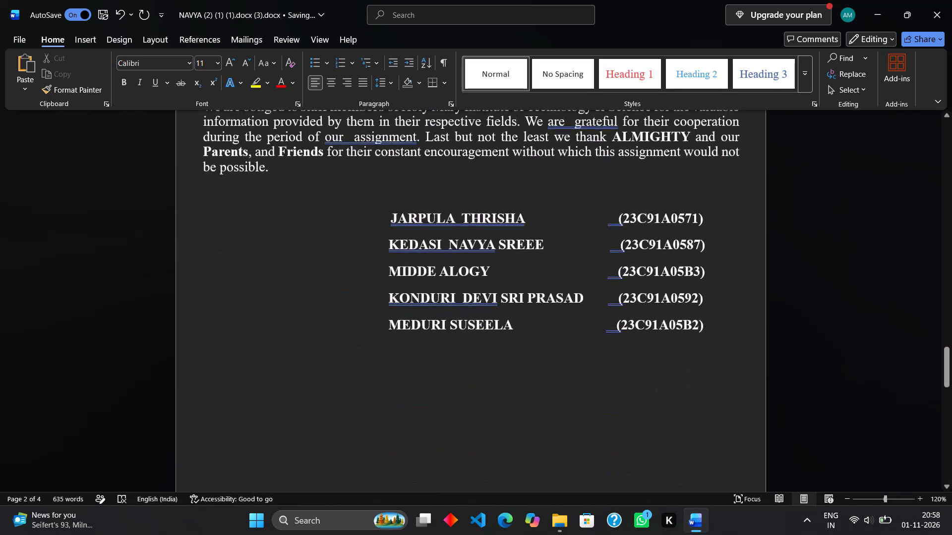
pyautogui.scroll(7, 711, 244)
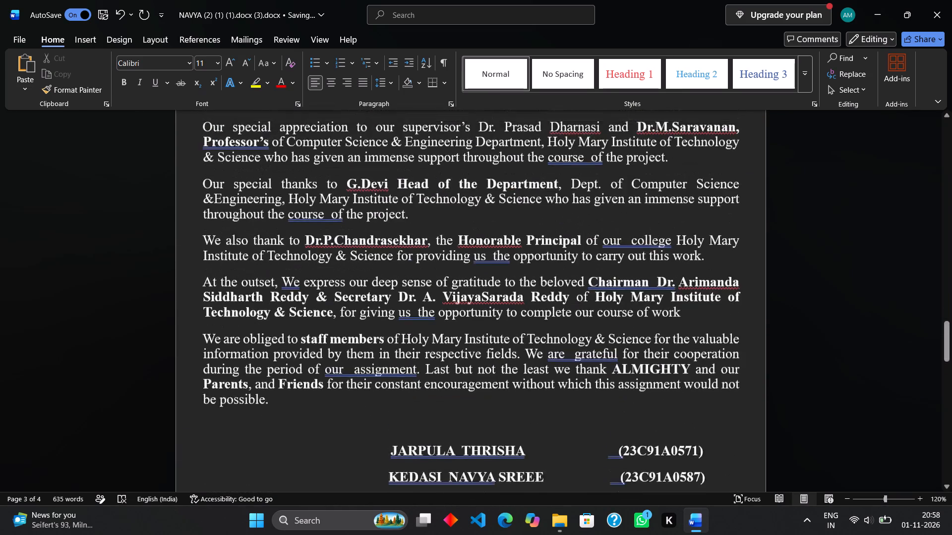
pyautogui.scroll(16, 705, 274)
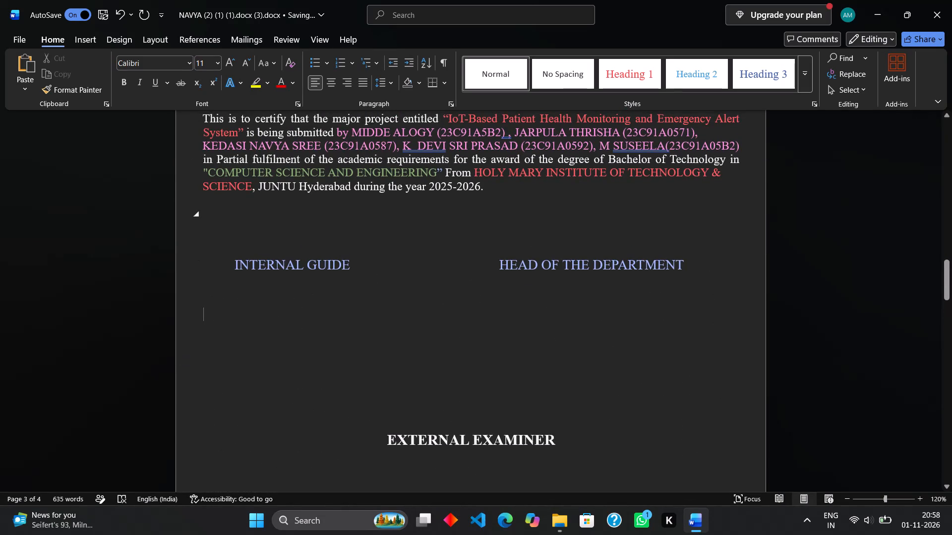
# Paste the copied names, titles and departments into a new paragraph beneath the signature headings.
pyautogui.click(700, 271)
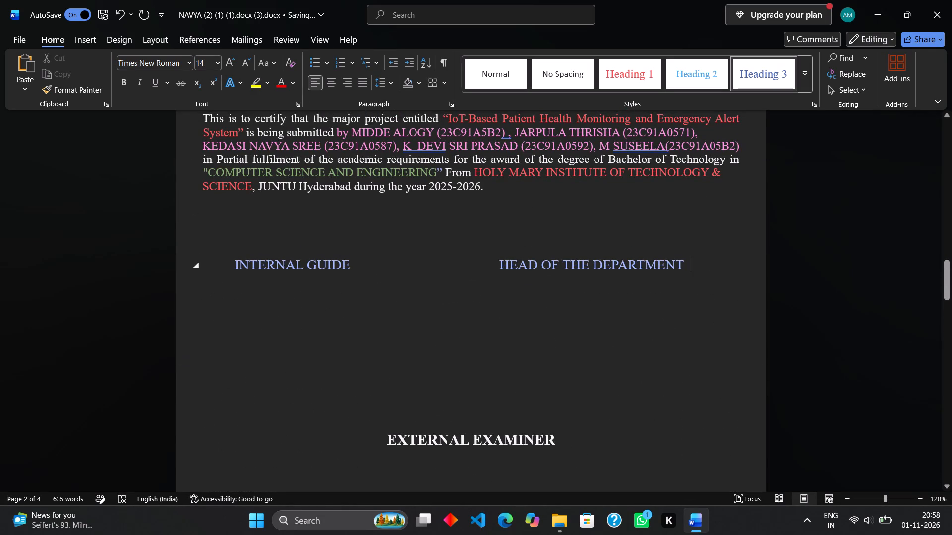
pyautogui.press('Return')
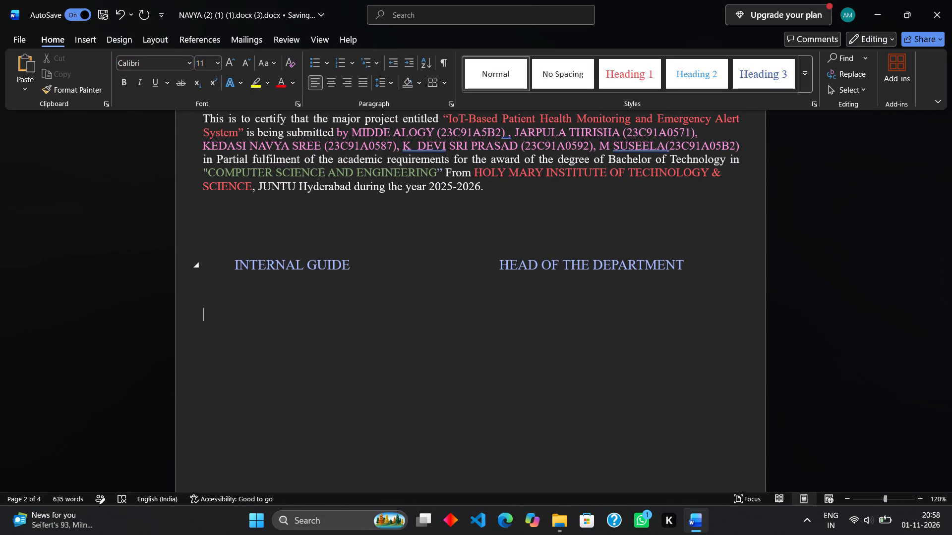
pyautogui.hotkey('ctrl', 'v')
# Delete backwards from EXTERNAL EXAMINER until it returns to the certificate page, directly after "Dept. of Computer Science".
pyautogui.scroll(-5, 671, 309)
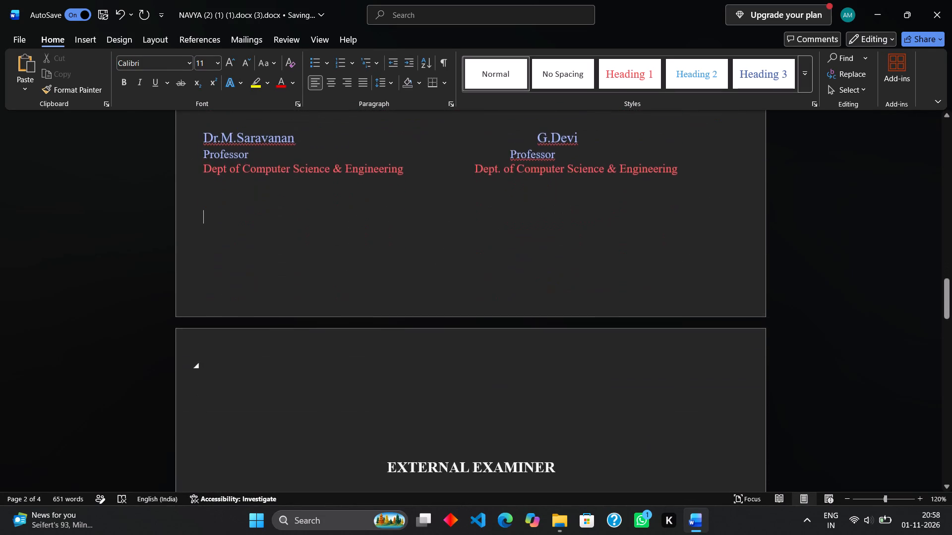
pyautogui.scroll(-5, 614, 374)
pyautogui.click(373, 292)
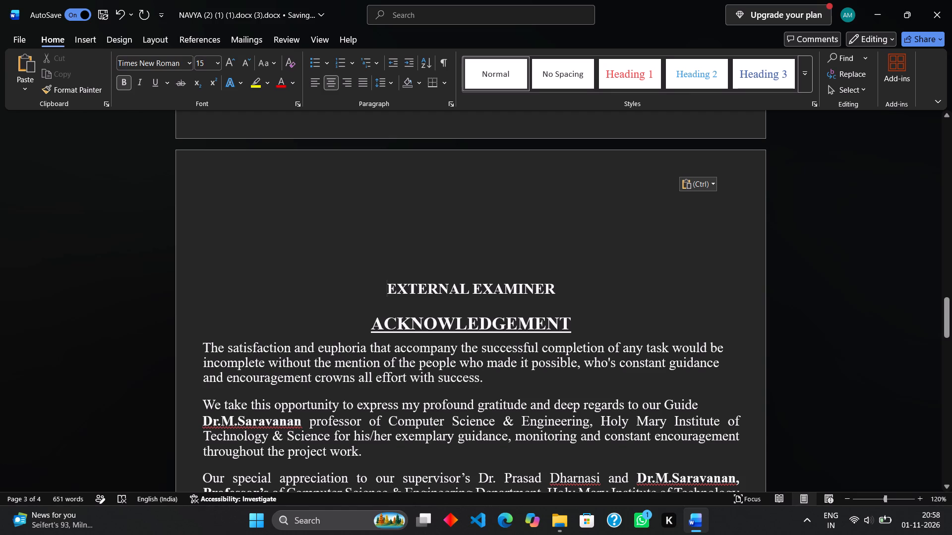
pyautogui.press('BackSpace')
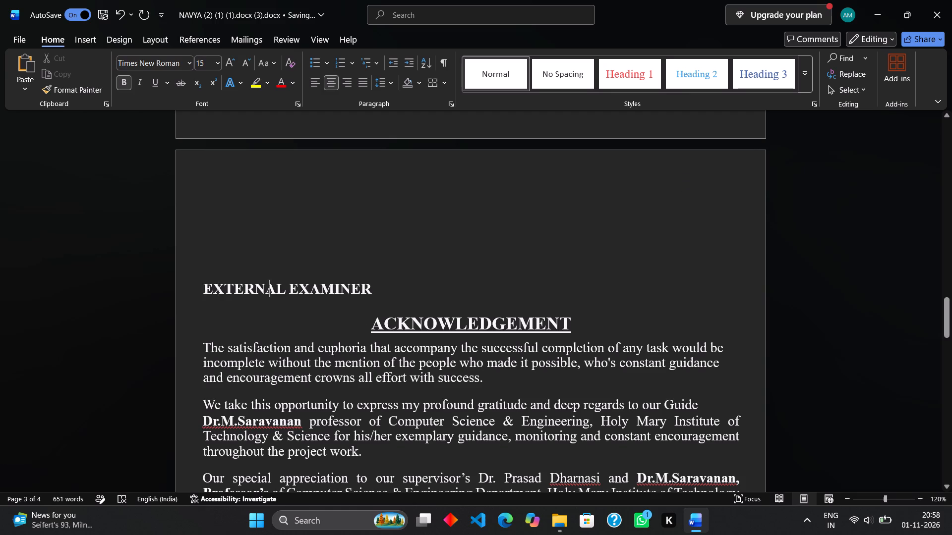
pyautogui.press('BackSpace')
pyautogui.press('BackSpace')
pyautogui.press('BackSpace')
pyautogui.press('BackSpace')
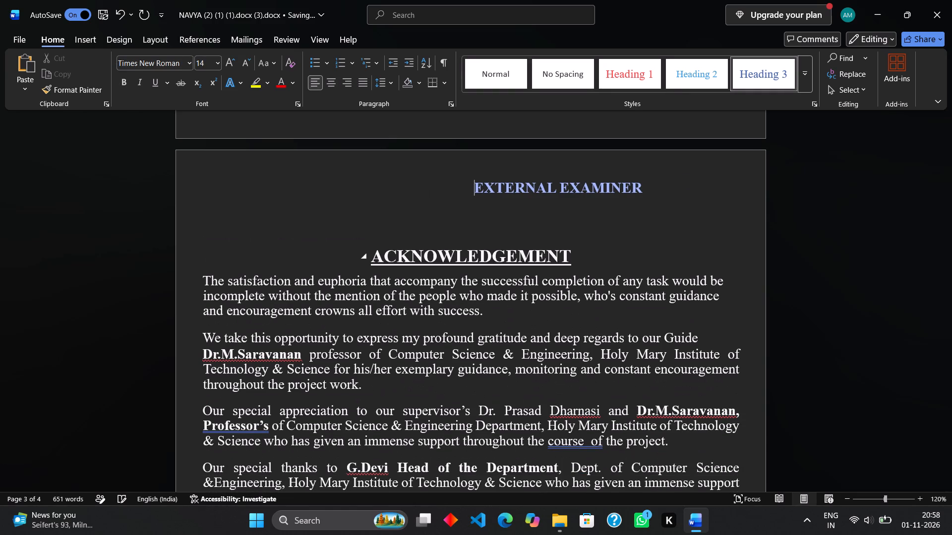
pyautogui.press('BackSpace')
pyautogui.press('BackSpace')
pyautogui.press('BackSpace')
pyautogui.press('BackSpace')
pyautogui.press('BackSpace')
pyautogui.press('BackSpace')
pyautogui.press('BackSpace')
pyautogui.press('BackSpace')
pyautogui.press('BackSpace')
pyautogui.press('BackSpace')
pyautogui.press('BackSpace')
pyautogui.press('BackSpace')
pyautogui.press('BackSpace')
pyautogui.press('BackSpace')
pyautogui.press('BackSpace')
pyautogui.press('BackSpace')
pyautogui.press('BackSpace')
pyautogui.press('BackSpace')
pyautogui.press('BackSpace')
pyautogui.press('BackSpace')
pyautogui.press('BackSpace')
pyautogui.press('BackSpace')
pyautogui.press('BackSpace')
pyautogui.press('BackSpace')
pyautogui.press('BackSpace')
pyautogui.press('BackSpace')
pyautogui.press('BackSpace')
pyautogui.press('BackSpace')
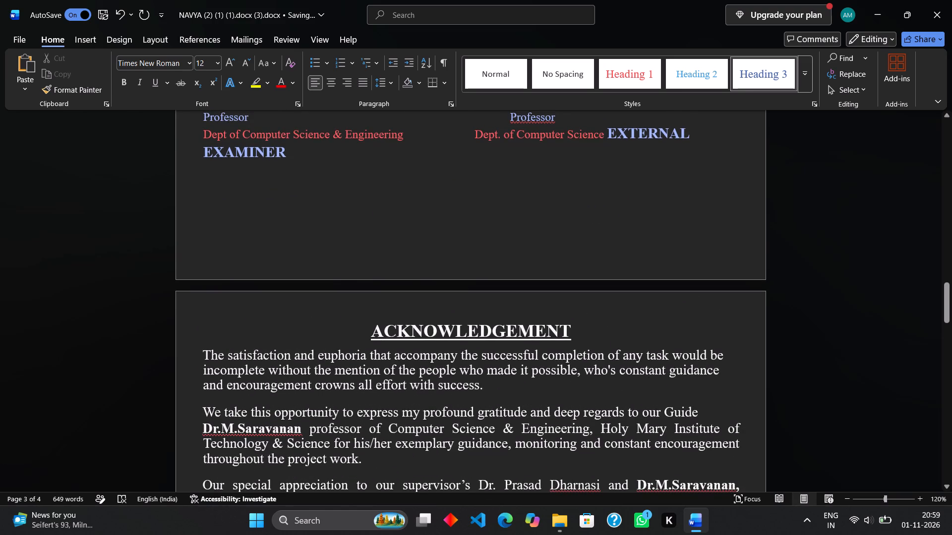
# Insert spaces before EXTERNAL EXAMINER until the whole heading sits on its own line beneath the department entries.
pyautogui.press('space')
pyautogui.press('space')
pyautogui.press('space')
pyautogui.press('space')
pyautogui.press('space')
pyautogui.press('space')
pyautogui.press('space')
pyautogui.press('space')
pyautogui.press('space')
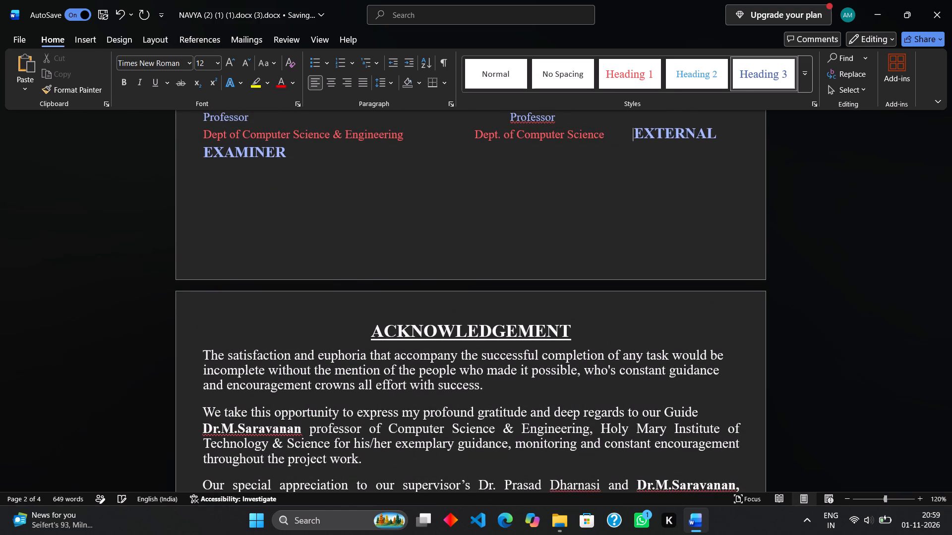
pyautogui.press('space')
pyautogui.press('space')
pyautogui.press('space')
pyautogui.press('space')
pyautogui.press('space')
pyautogui.press('space')
pyautogui.press('space')
pyautogui.press('space')
pyautogui.press('space')
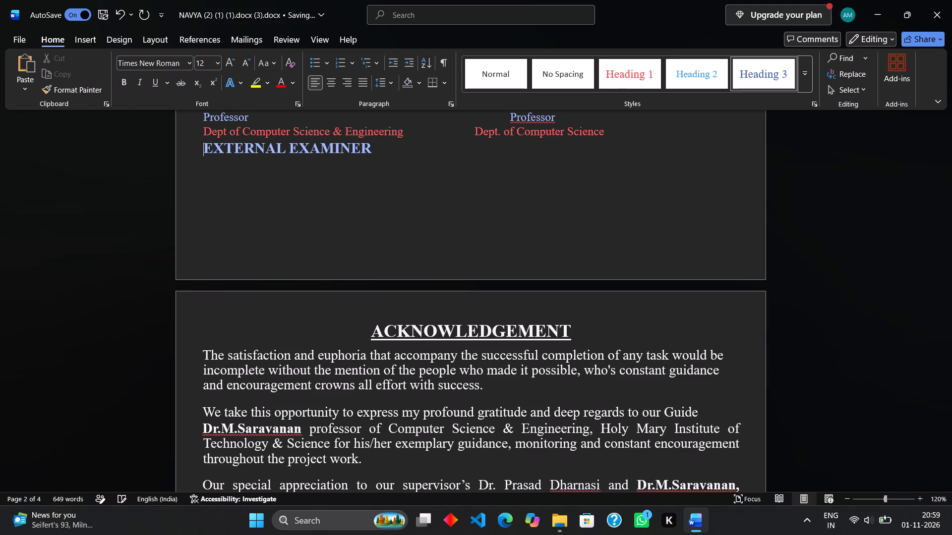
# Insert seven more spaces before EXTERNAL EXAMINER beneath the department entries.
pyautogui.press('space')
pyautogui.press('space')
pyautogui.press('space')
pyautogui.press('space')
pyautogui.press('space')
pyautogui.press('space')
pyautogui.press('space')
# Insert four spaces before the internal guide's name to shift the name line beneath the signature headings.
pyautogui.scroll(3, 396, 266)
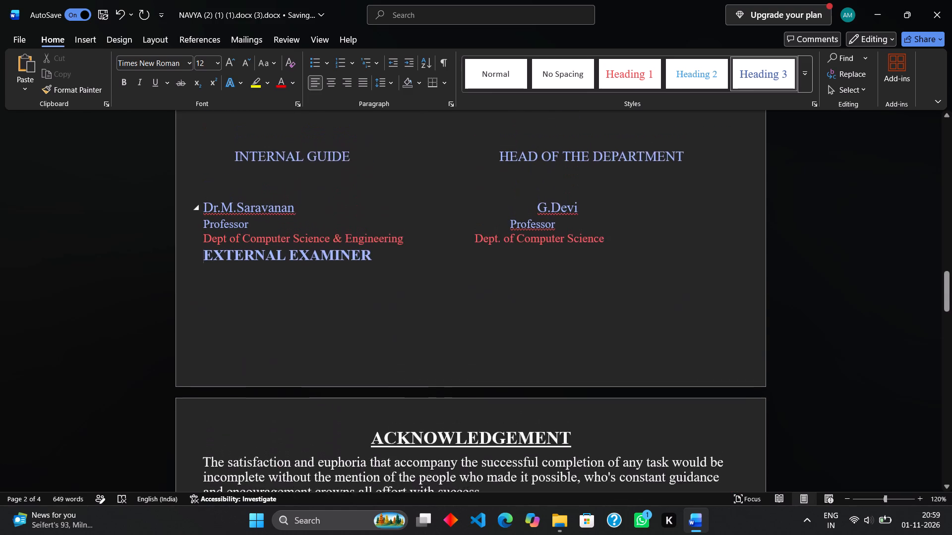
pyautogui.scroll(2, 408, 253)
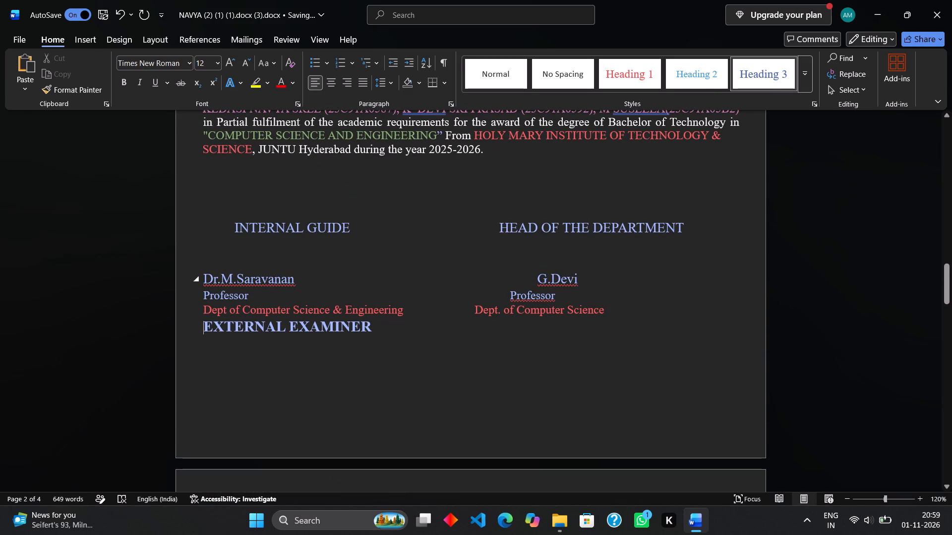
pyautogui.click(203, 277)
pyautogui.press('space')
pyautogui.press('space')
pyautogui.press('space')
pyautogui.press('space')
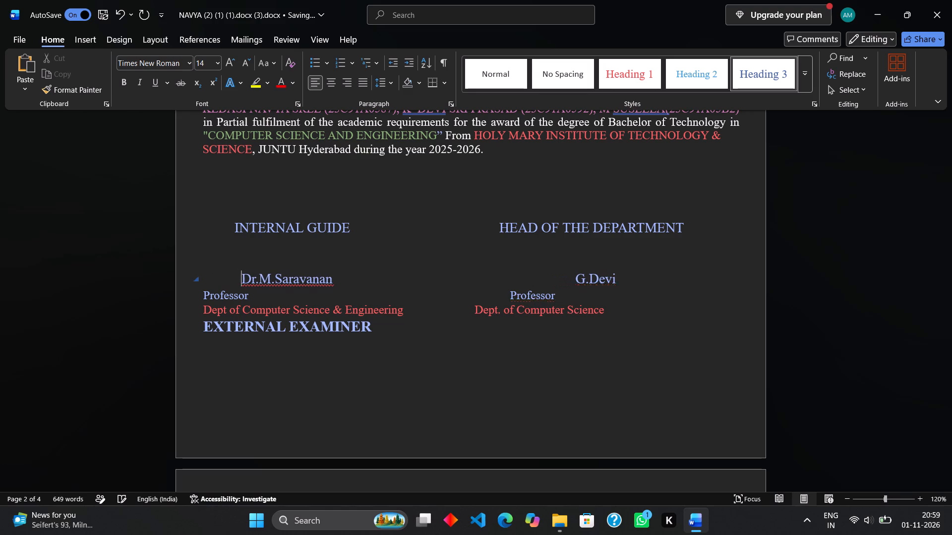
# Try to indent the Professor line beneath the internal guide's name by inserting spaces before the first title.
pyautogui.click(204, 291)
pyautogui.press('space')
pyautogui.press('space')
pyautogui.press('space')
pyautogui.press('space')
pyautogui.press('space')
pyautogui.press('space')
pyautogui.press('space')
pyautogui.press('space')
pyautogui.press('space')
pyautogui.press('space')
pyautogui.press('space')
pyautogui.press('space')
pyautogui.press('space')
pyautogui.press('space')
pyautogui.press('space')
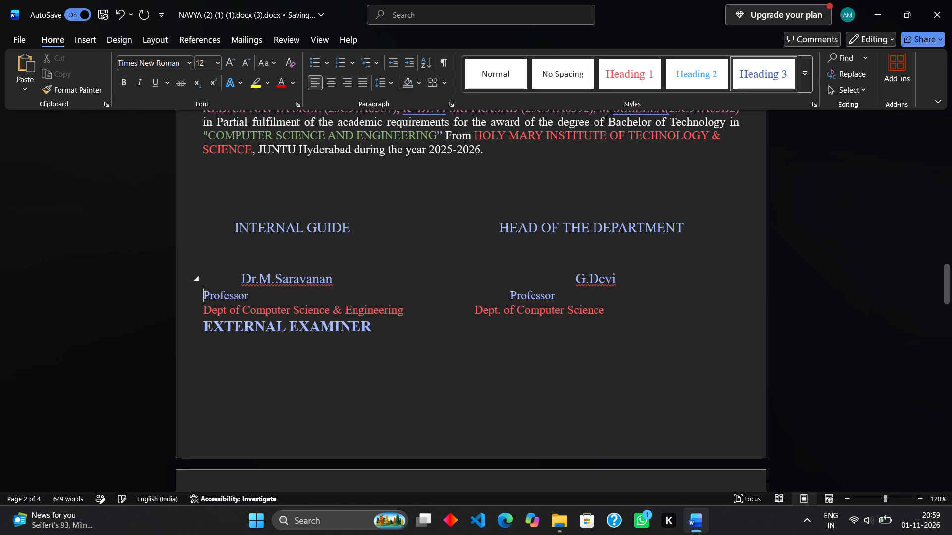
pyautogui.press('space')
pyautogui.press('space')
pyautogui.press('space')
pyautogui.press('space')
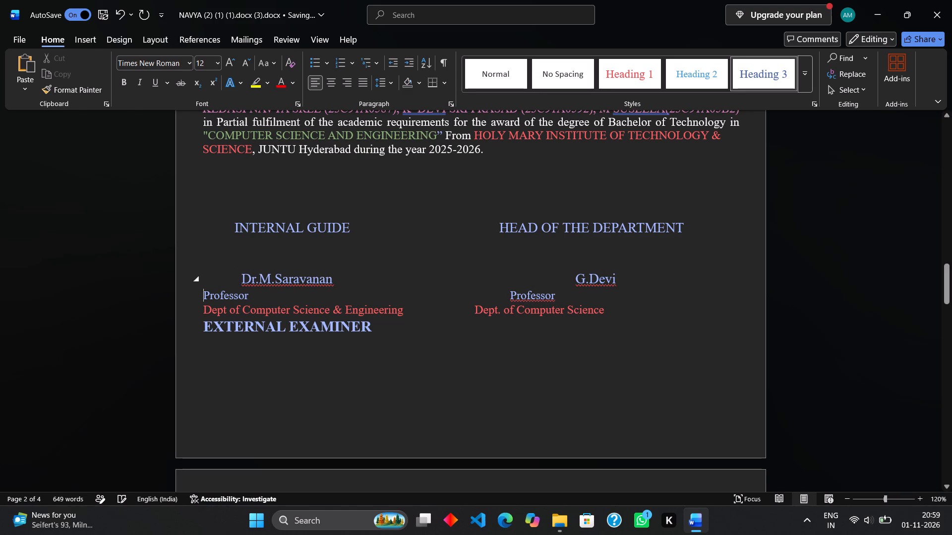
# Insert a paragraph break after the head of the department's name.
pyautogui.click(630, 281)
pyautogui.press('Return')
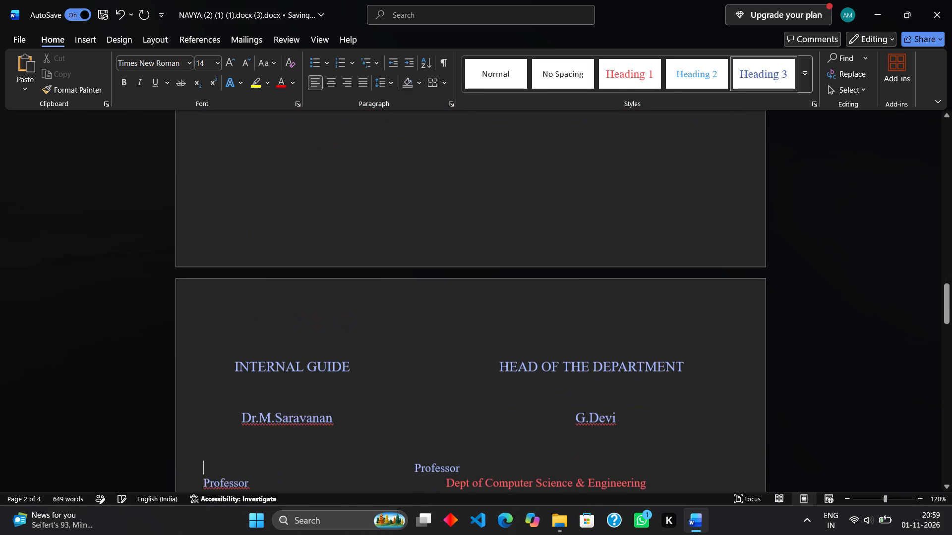
# Undo the recent signature-block edits until EXTERNAL EXAMINER is back on its own line above ACKNOWLEDGEMENT.
pyautogui.scroll(-4, 605, 294)
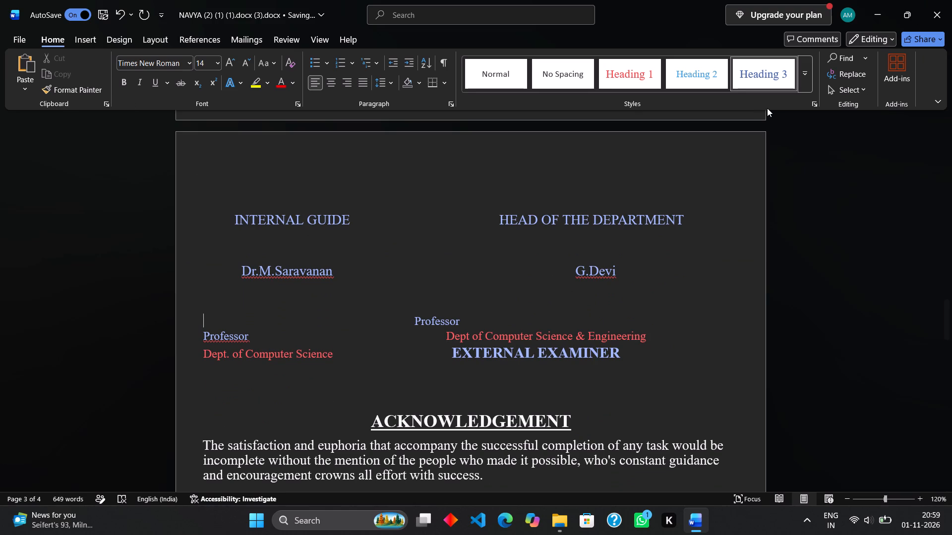
pyautogui.click(122, 12)
pyautogui.tripleClick(122, 12)
pyautogui.tripleClick(119, 13)
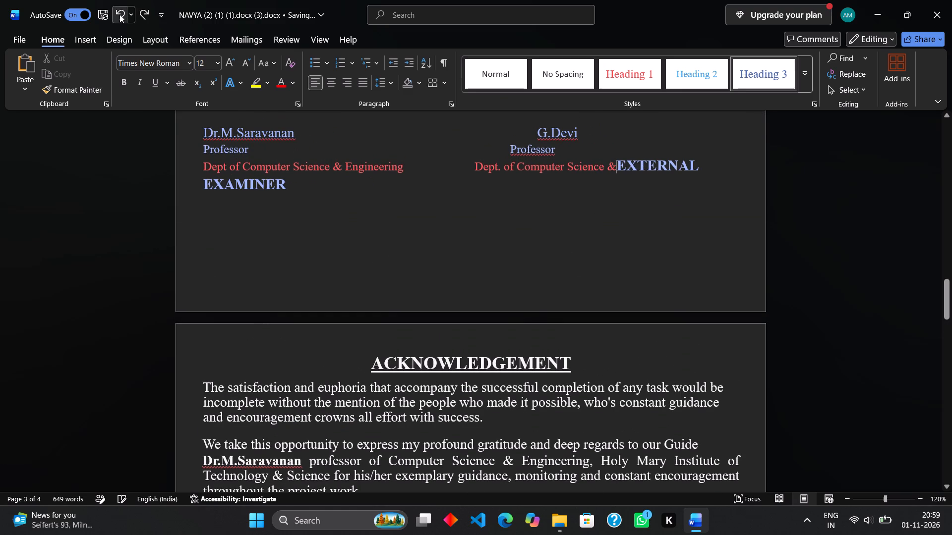
pyautogui.tripleClick(119, 15)
pyautogui.tripleClick(119, 15)
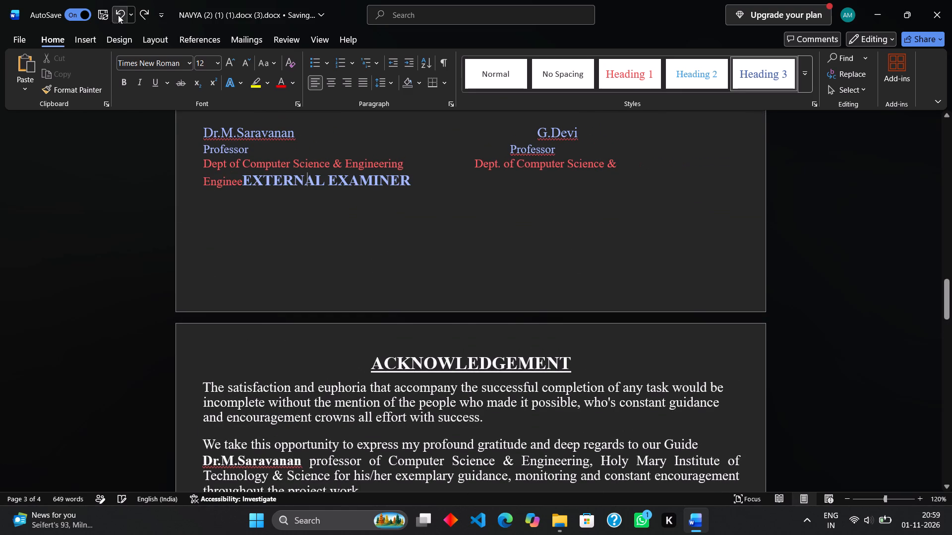
pyautogui.tripleClick(118, 15)
pyautogui.tripleClick(118, 15)
pyautogui.tripleClick(118, 15)
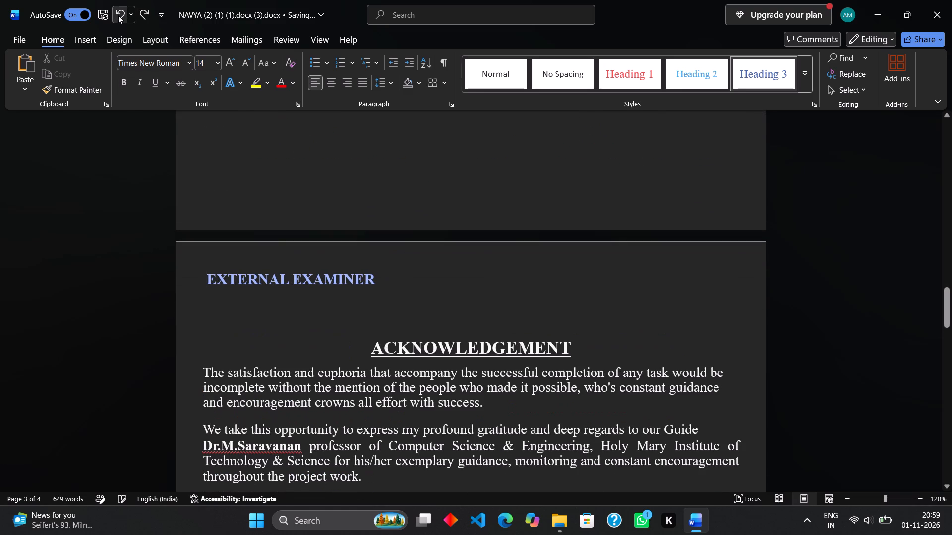
# Undo further, through the spacing changes before EXTERNAL EXAMINER, until it is white and centred above ACKNOWLEDGEMENT.
pyautogui.tripleClick(118, 15)
pyautogui.tripleClick(118, 15)
pyautogui.tripleClick(118, 15)
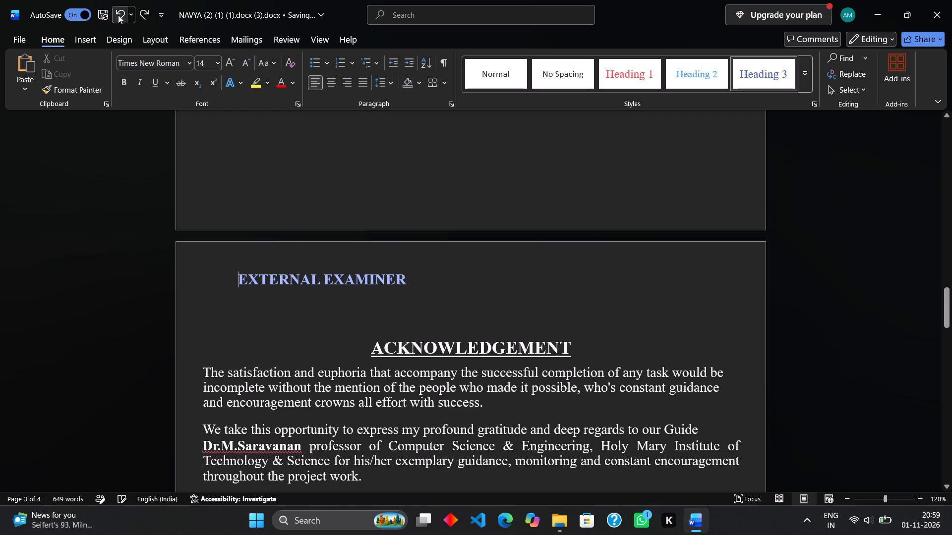
pyautogui.doubleClick(118, 15)
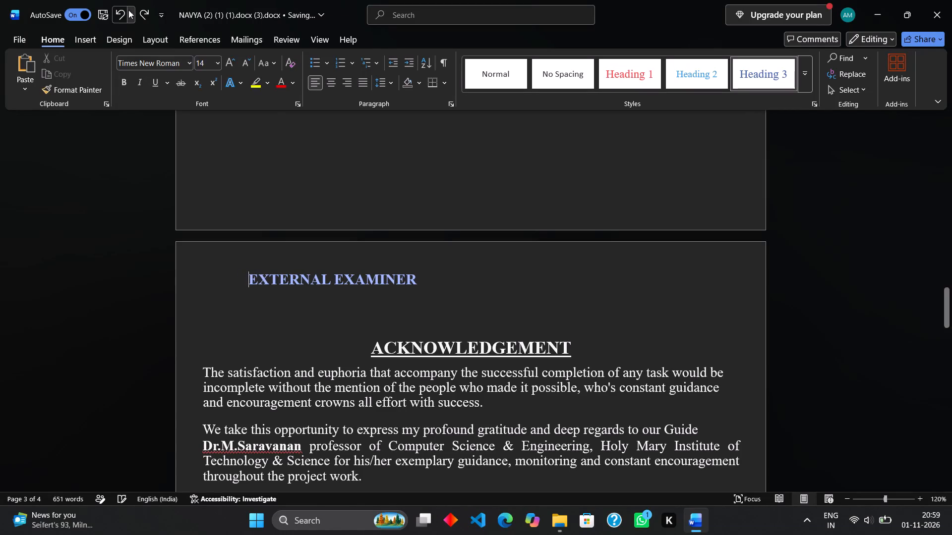
pyautogui.click(128, 11)
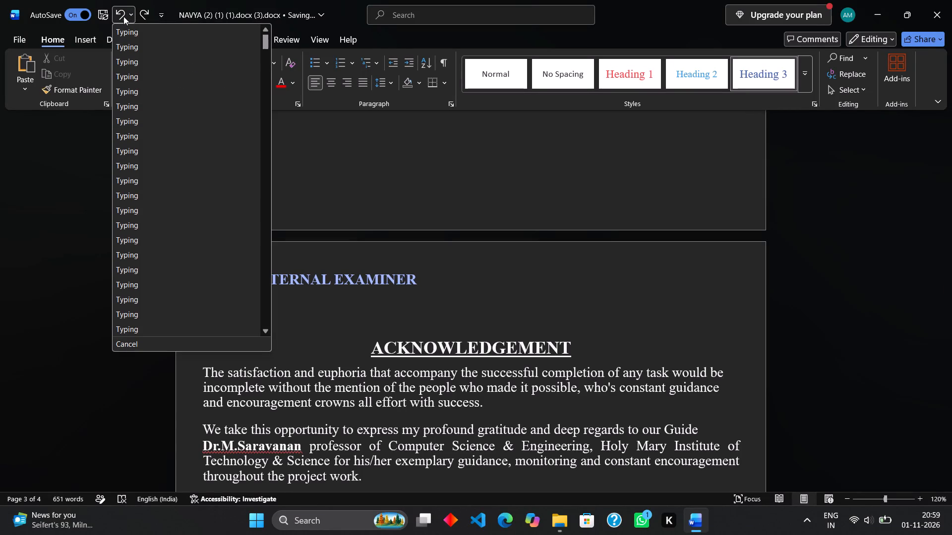
pyautogui.scroll(-14, 147, 49)
pyautogui.tripleClick(118, 13)
pyautogui.tripleClick(118, 13)
pyautogui.tripleClick(118, 13)
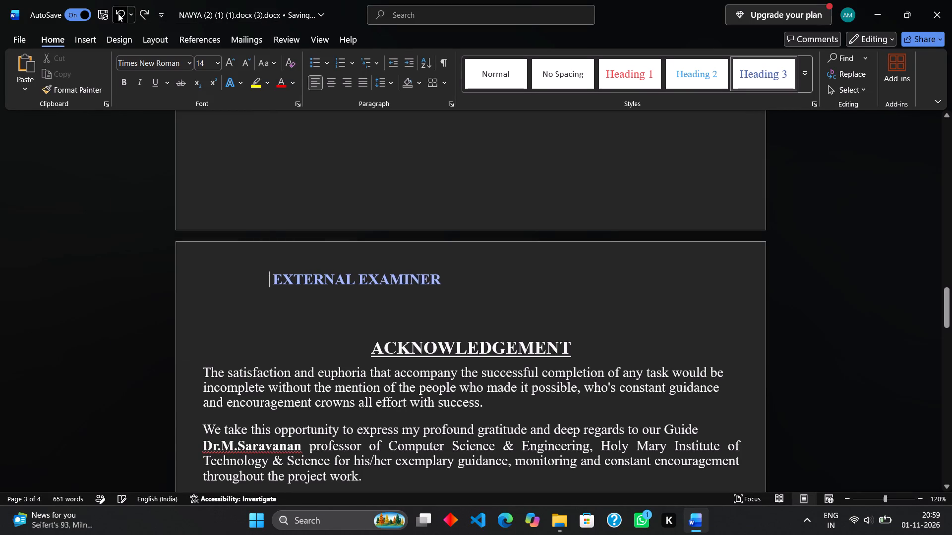
pyautogui.tripleClick(118, 13)
pyautogui.tripleClick(118, 12)
pyautogui.click(118, 12)
pyautogui.tripleClick(118, 16)
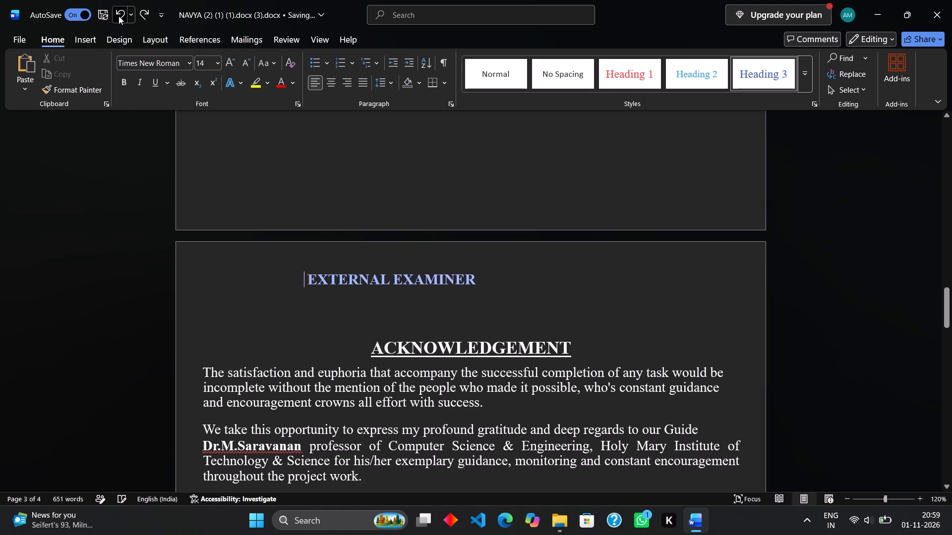
pyautogui.tripleClick(119, 16)
pyautogui.click(119, 16)
pyautogui.tripleClick(119, 15)
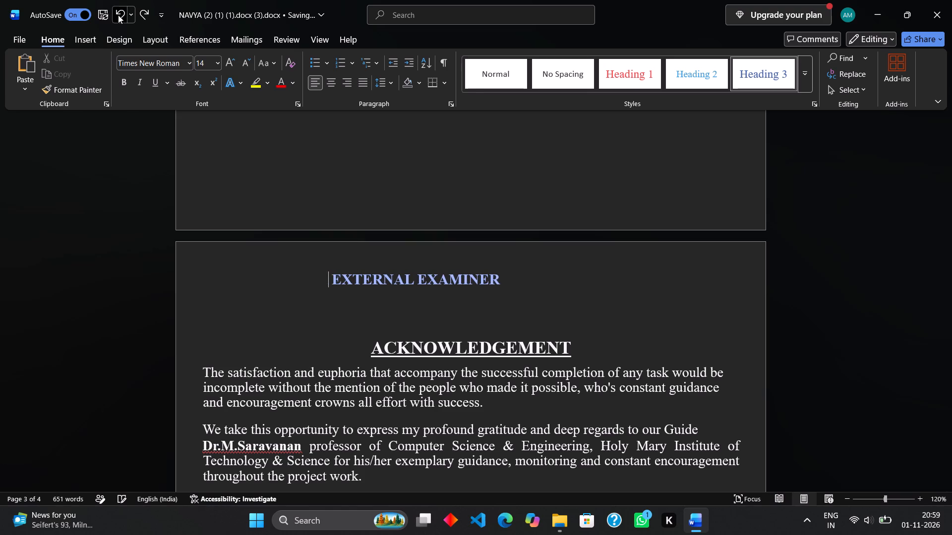
pyautogui.tripleClick(118, 15)
pyautogui.click(118, 14)
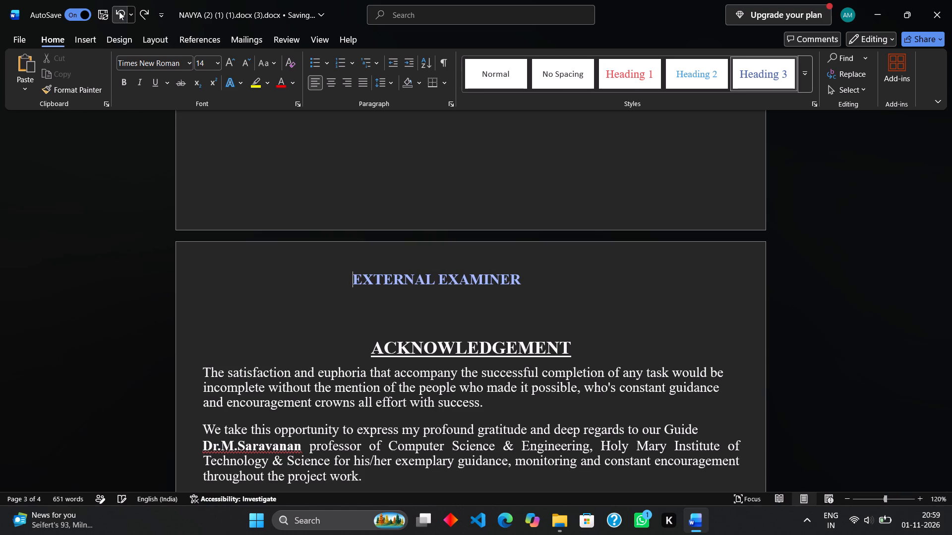
pyautogui.tripleClick(120, 10)
pyautogui.tripleClick(120, 10)
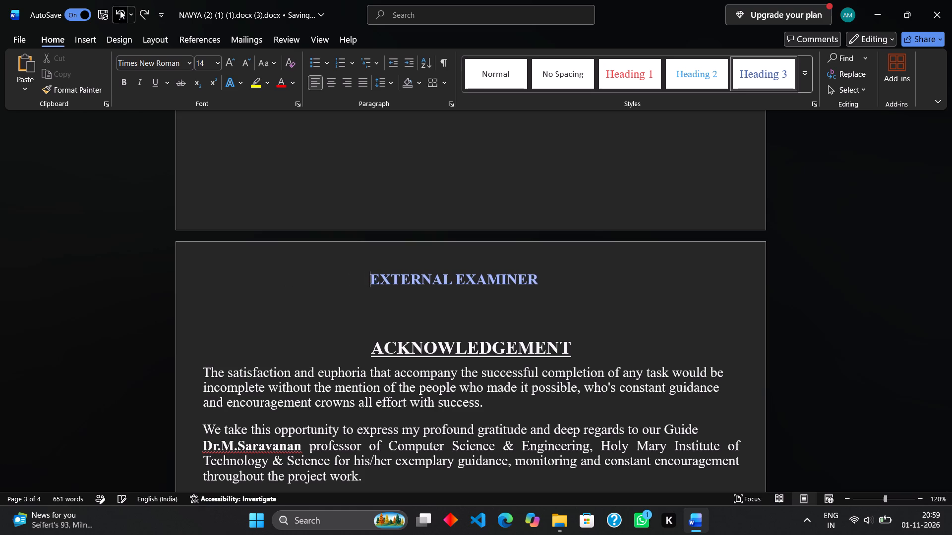
pyautogui.tripleClick(120, 10)
pyautogui.doubleClick(120, 10)
pyautogui.doubleClick(120, 7)
pyautogui.doubleClick(120, 4)
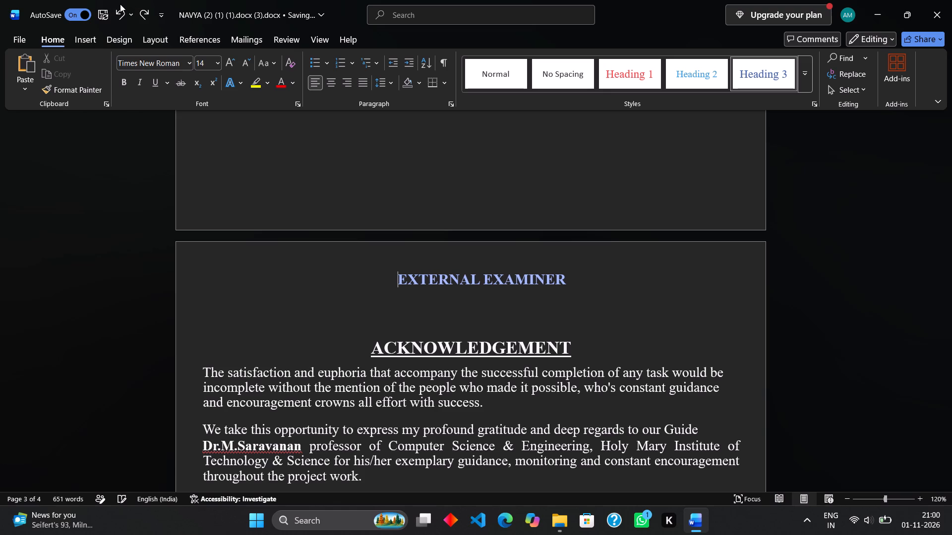
pyautogui.tripleClick(122, 0)
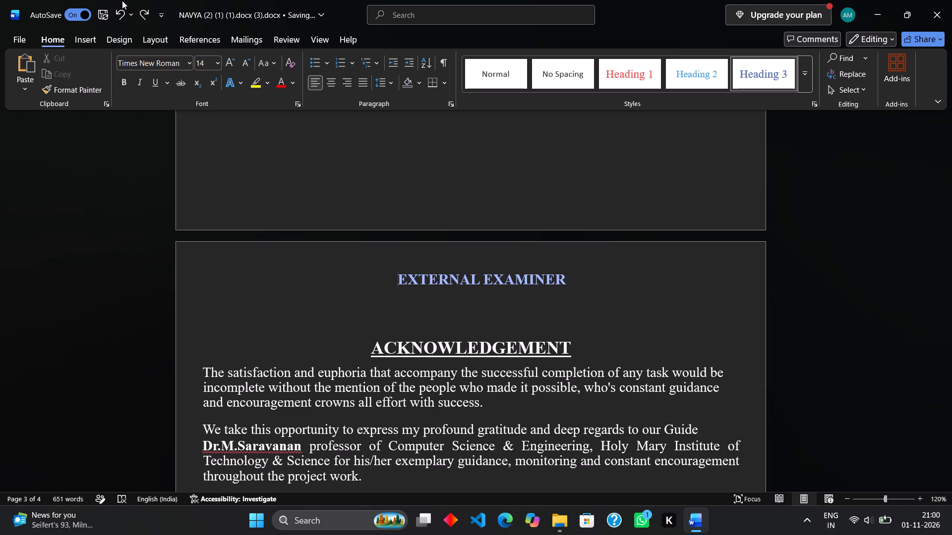
pyautogui.tripleClick(121, 4)
pyautogui.click(120, 7)
pyautogui.tripleClick(116, 17)
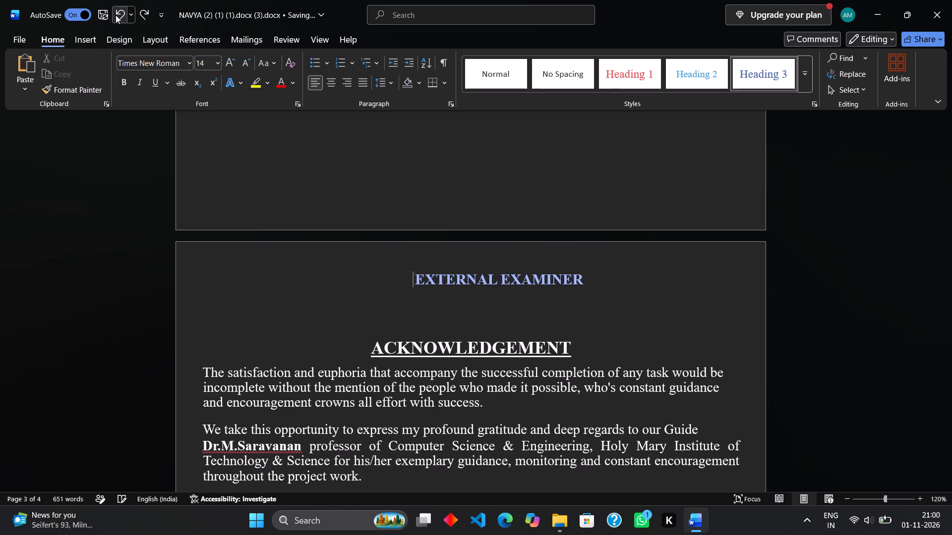
pyautogui.doubleClick(116, 11)
pyautogui.tripleClick(116, 10)
pyautogui.tripleClick(117, 10)
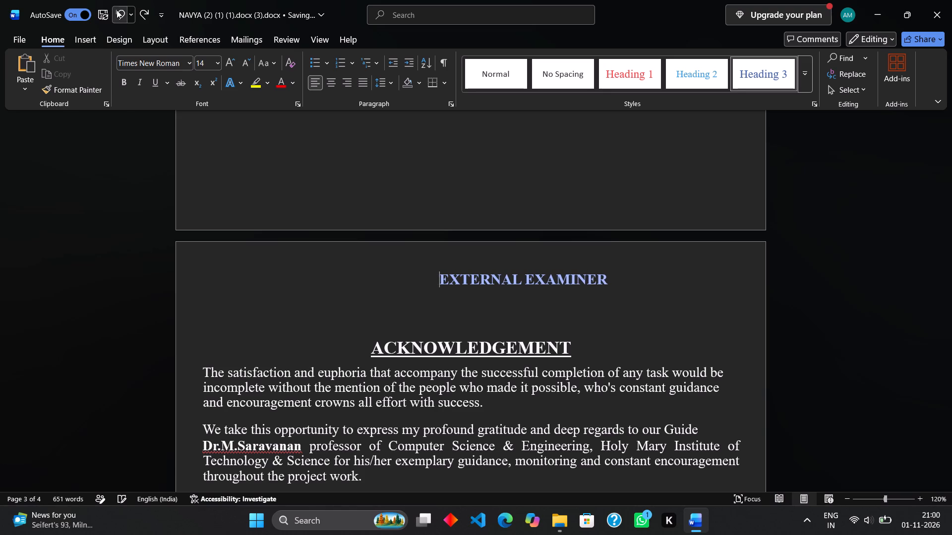
pyautogui.tripleClick(117, 10)
pyautogui.tripleClick(118, 9)
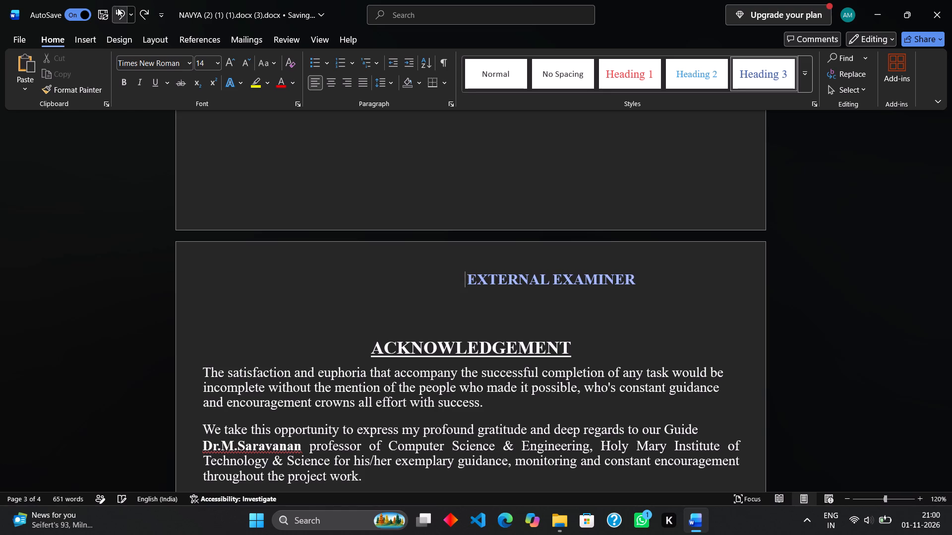
pyautogui.tripleClick(118, 8)
pyautogui.tripleClick(119, 11)
pyautogui.doubleClick(119, 12)
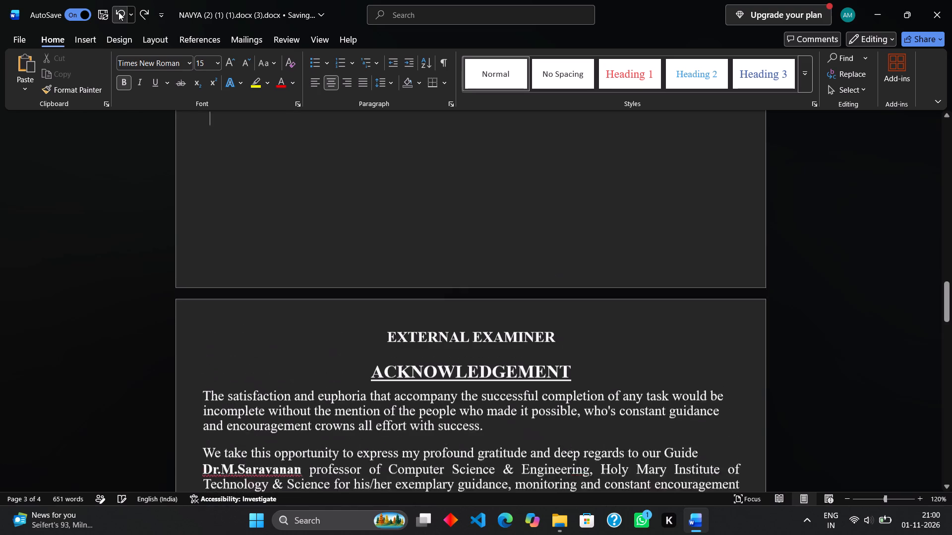
# Keep undoing until names, titles and departments are spaced beneath the certificate's signature headings, with EXTERNAL EXAMINER centred below on the same page.
pyautogui.scroll(4, 283, 236)
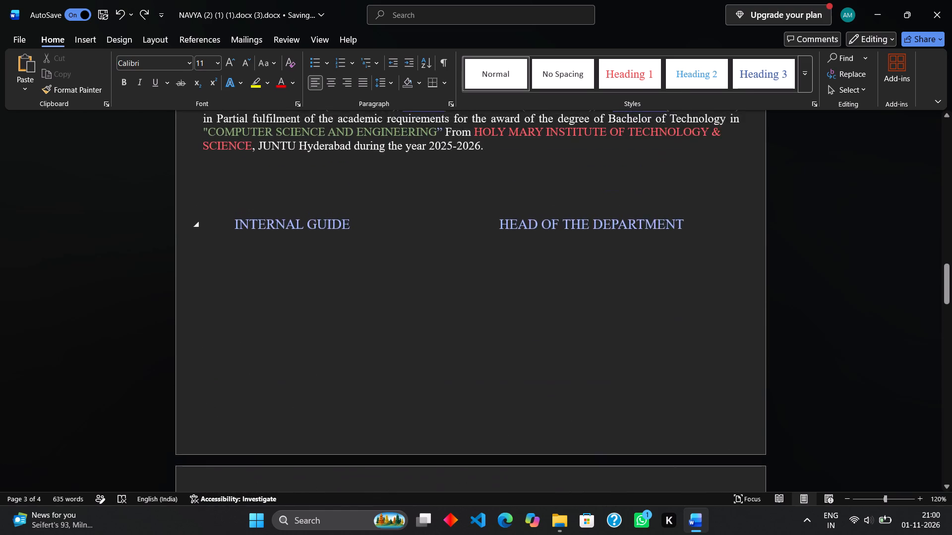
pyautogui.scroll(2, 288, 240)
pyautogui.tripleClick(122, 15)
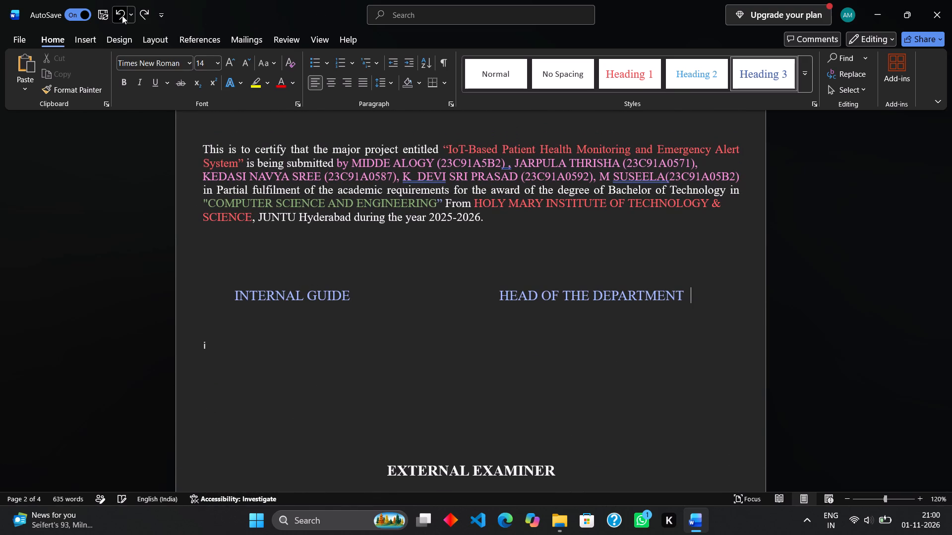
pyautogui.click(122, 15)
pyautogui.scroll(1, 122, 15)
pyautogui.tripleClick(122, 15)
pyautogui.tripleClick(122, 15)
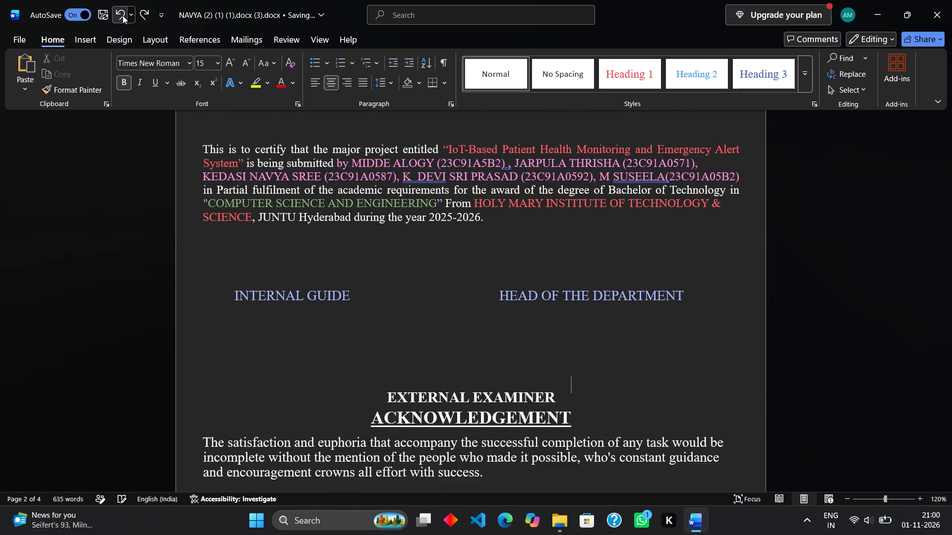
pyautogui.click(122, 15)
pyautogui.click(122, 15)
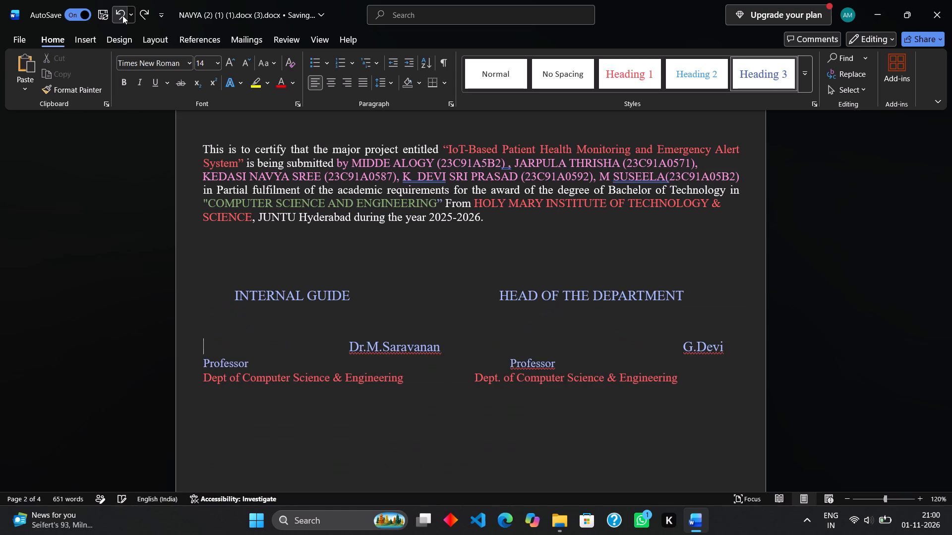
pyautogui.click(122, 15)
pyautogui.click(122, 15)
pyautogui.click(122, 15)
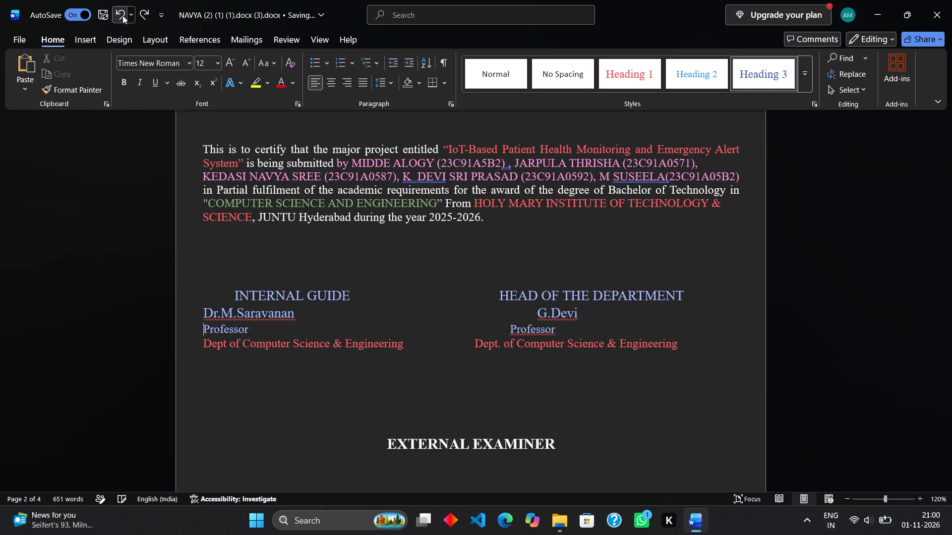
pyautogui.tripleClick(122, 15)
pyautogui.tripleClick(122, 15)
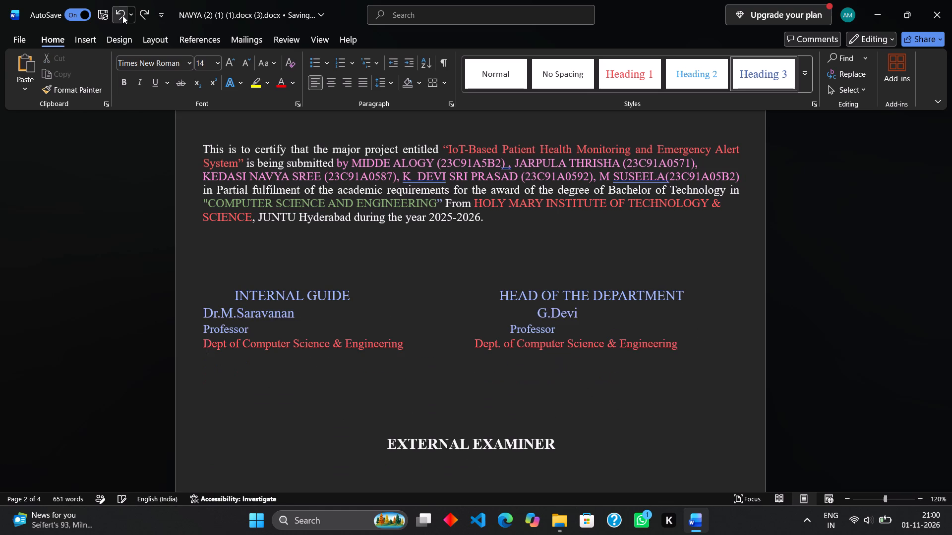
pyautogui.tripleClick(122, 15)
pyautogui.tripleClick(122, 15)
pyautogui.tripleClick(122, 15)
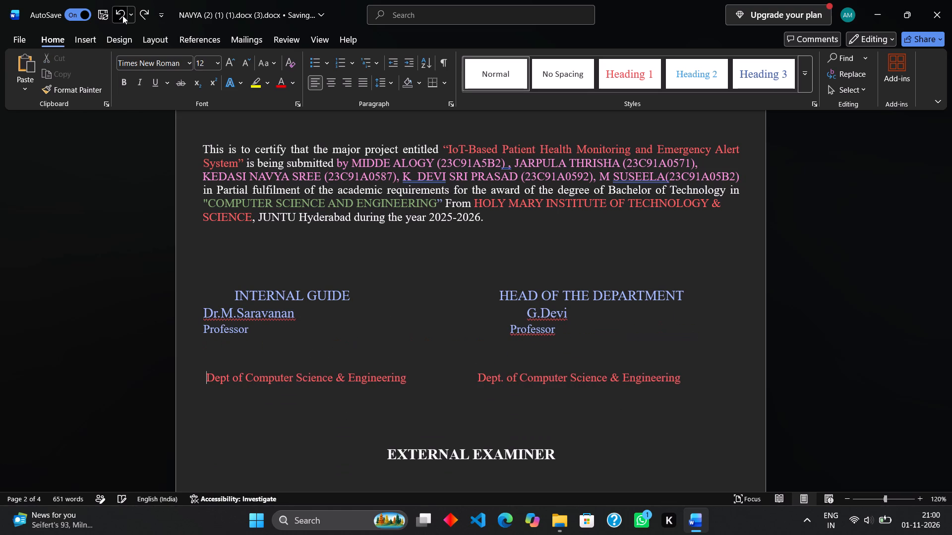
pyautogui.doubleClick(122, 15)
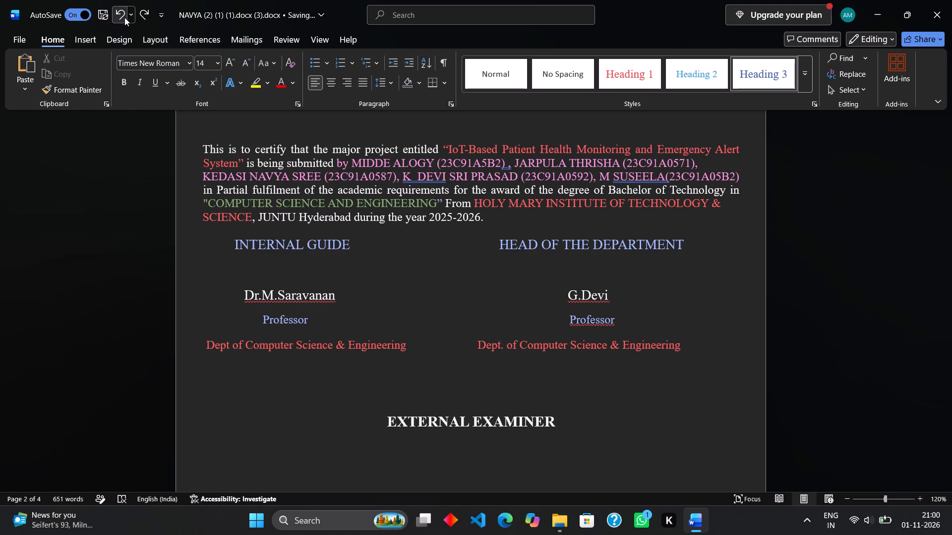
pyautogui.scroll(-1, 647, 270)
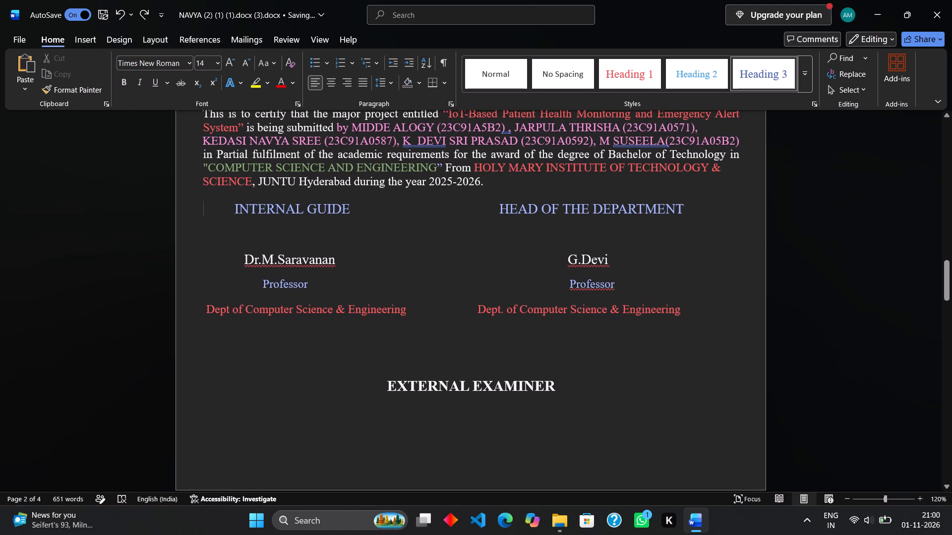
# Review the cover page and the certificate page down to the EXTERNAL EXAMINER line.
pyautogui.scroll(14, 489, 232)
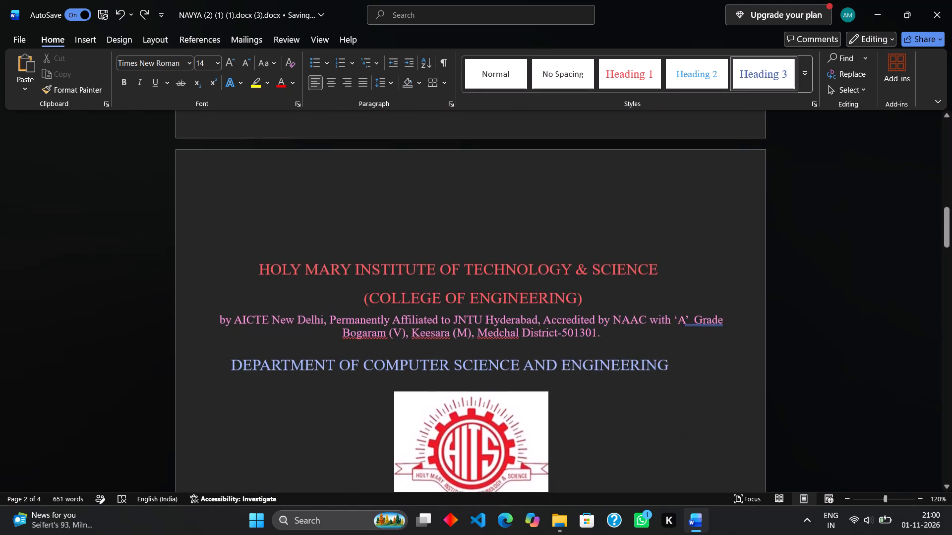
pyautogui.scroll(20, 488, 231)
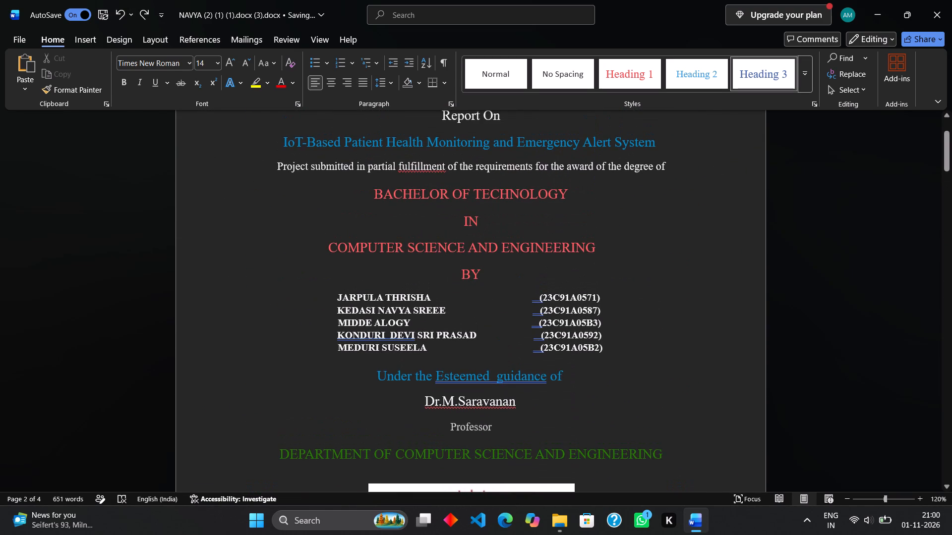
pyautogui.scroll(-5, 487, 229)
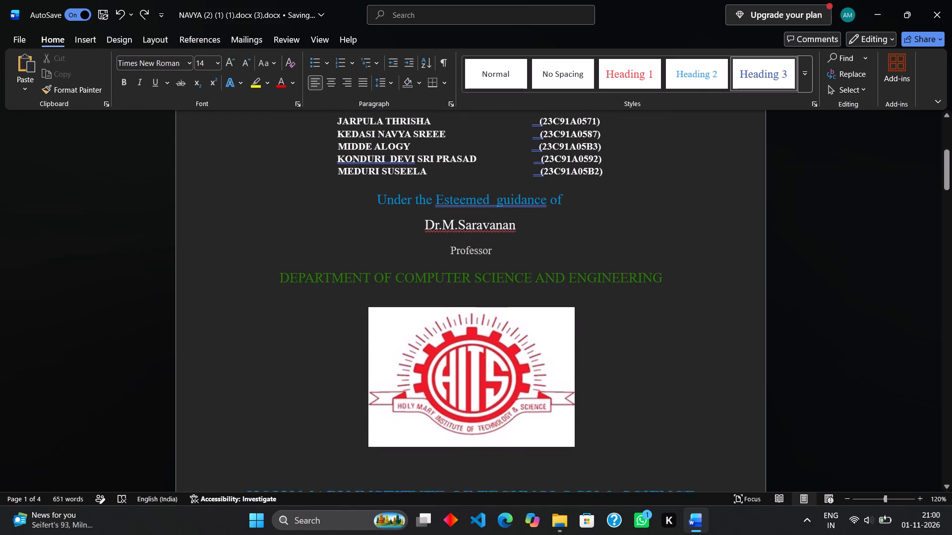
pyautogui.scroll(-14, 488, 229)
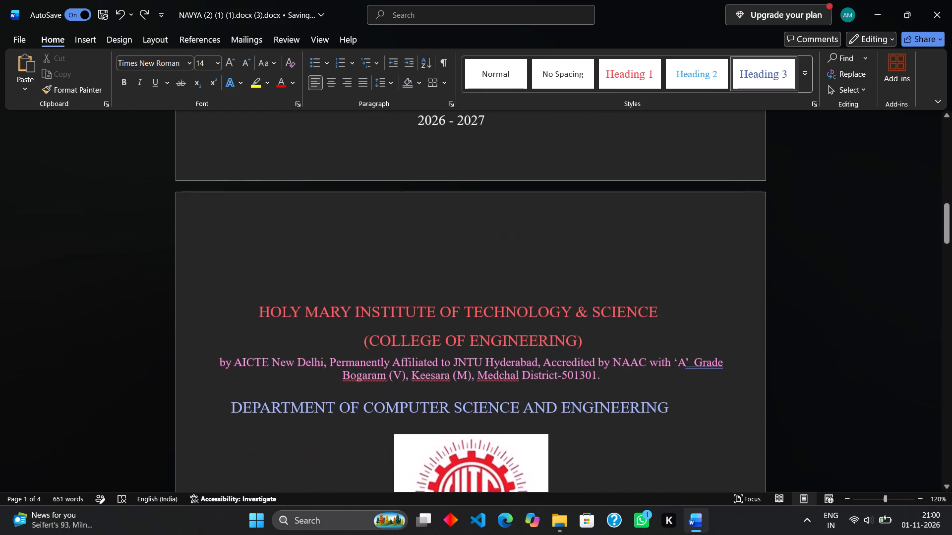
pyautogui.scroll(-14, 489, 229)
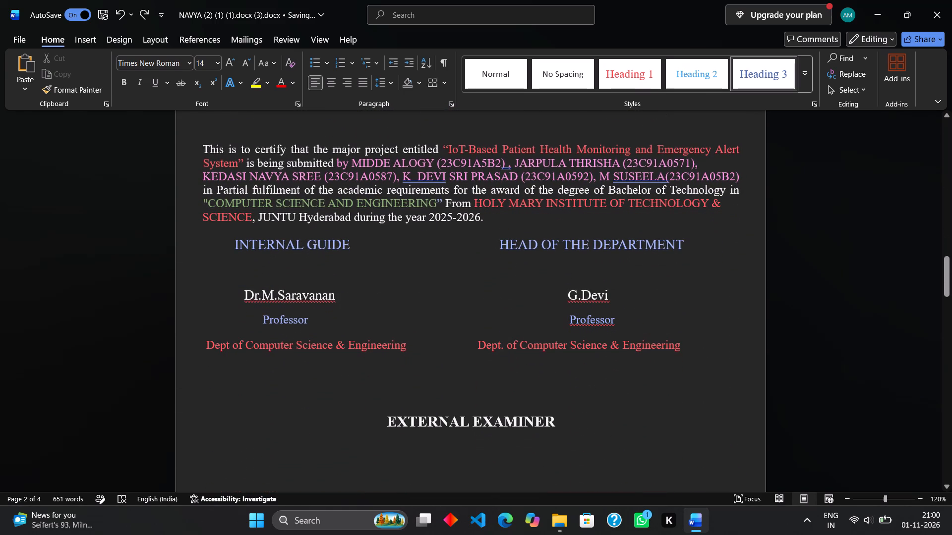
pyautogui.scroll(-1, 484, 227)
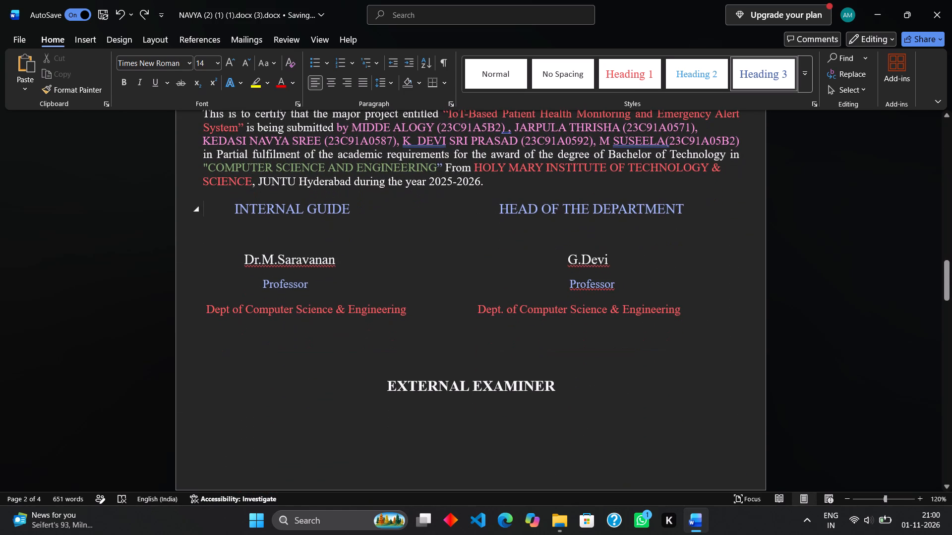
# Shift the department line under HEAD OF THE DEPARTMENT to the right by inserting four spaces before it.
pyautogui.click(480, 304)
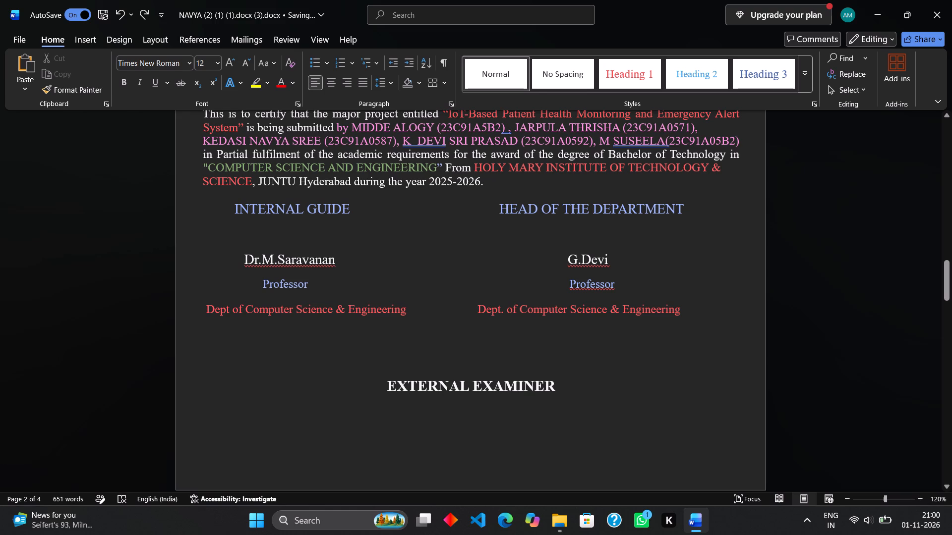
pyautogui.press('space')
pyautogui.press('space')
pyautogui.press('space')
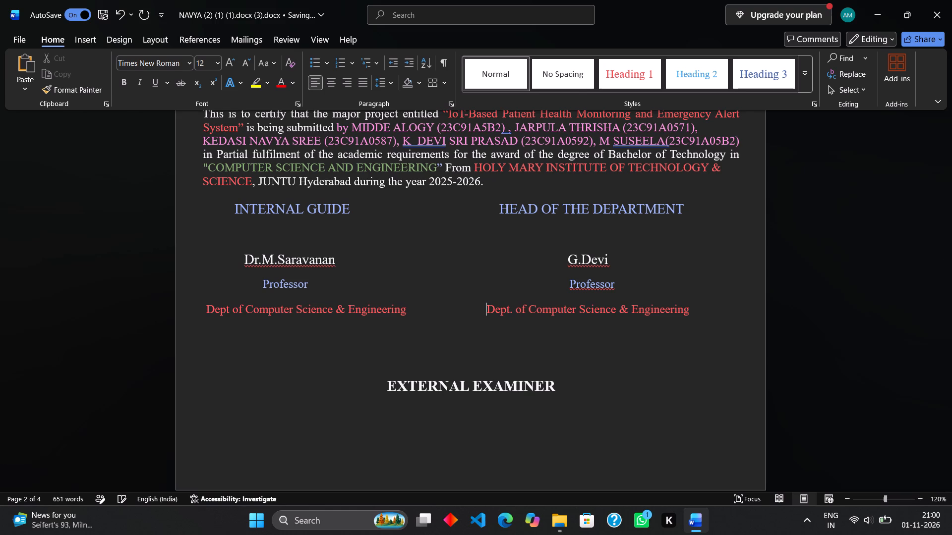
pyautogui.press('space')
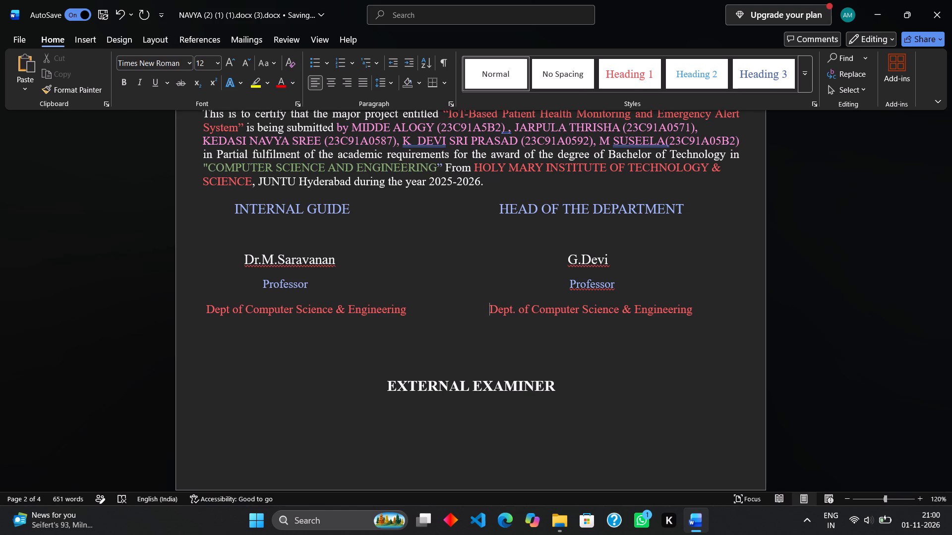
# Check the layout of the ACKNOWLEDGEMENT and DECLARATION pages.
pyautogui.scroll(-12, 477, 308)
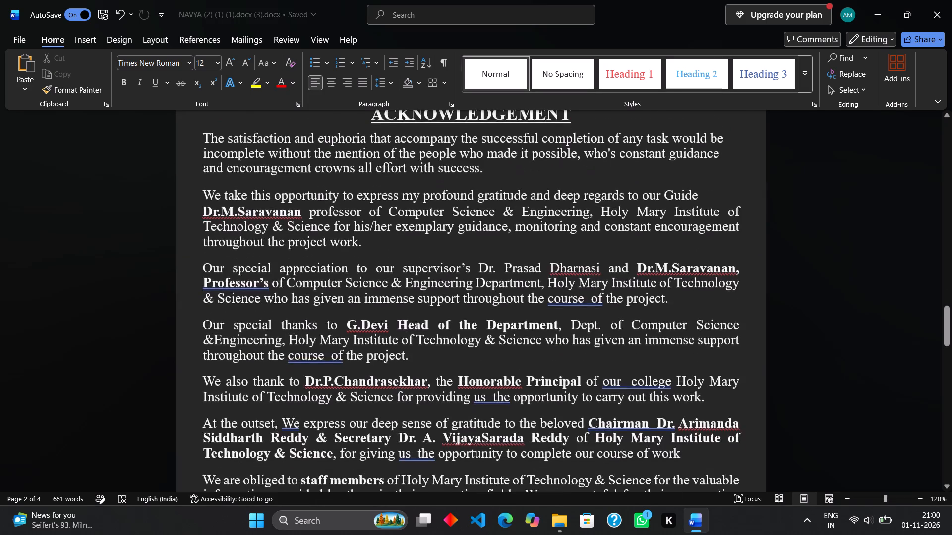
pyautogui.scroll(-17, 480, 303)
pyautogui.scroll(-4, 481, 298)
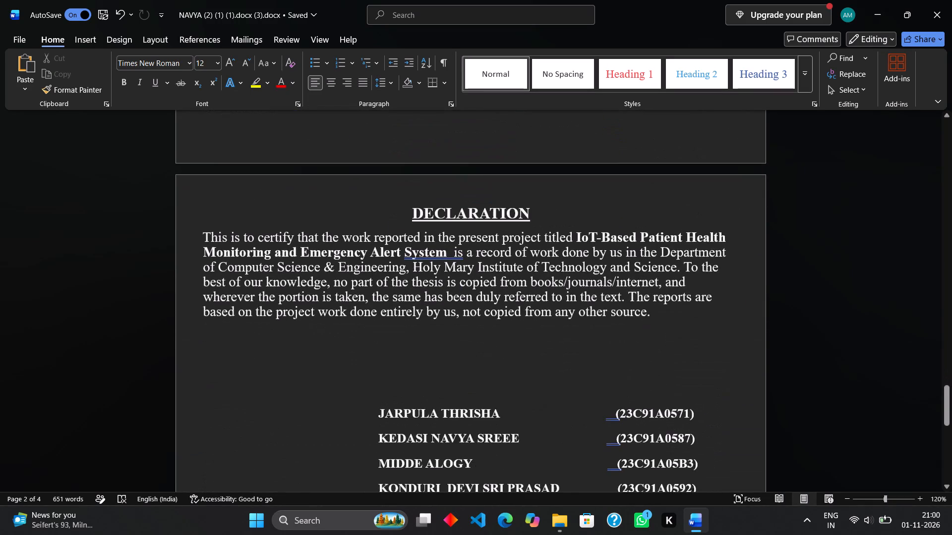
# Set the document's sharing permission to Can view and copy its share link.
pyautogui.click(932, 32)
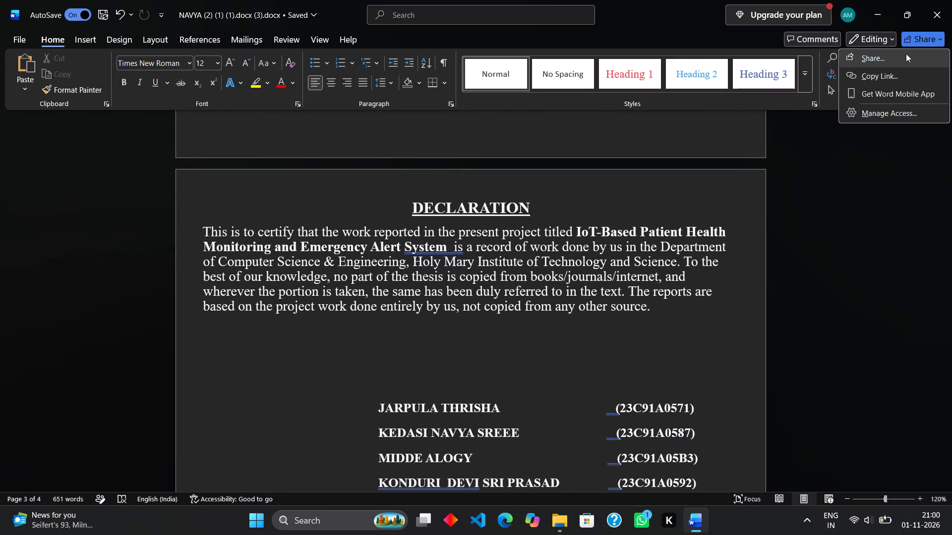
pyautogui.click(876, 57)
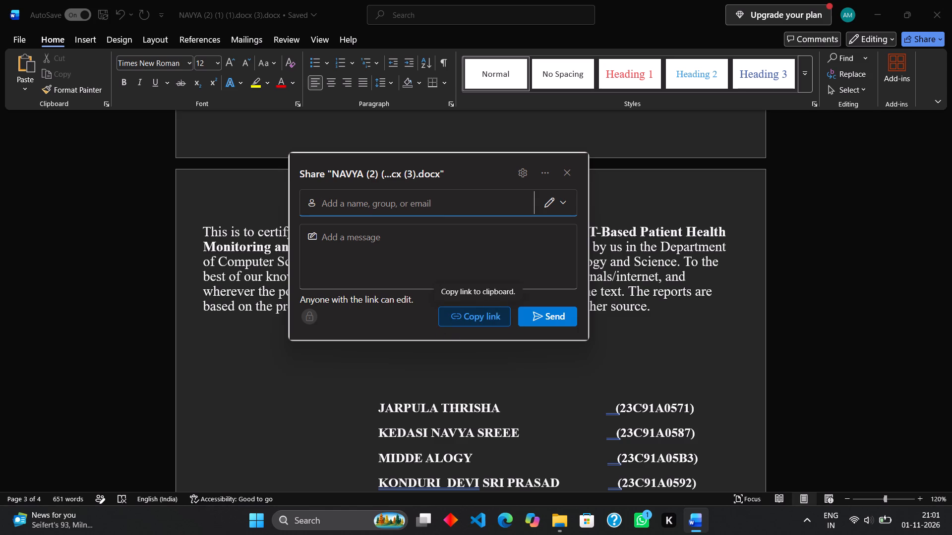
pyautogui.click(554, 206)
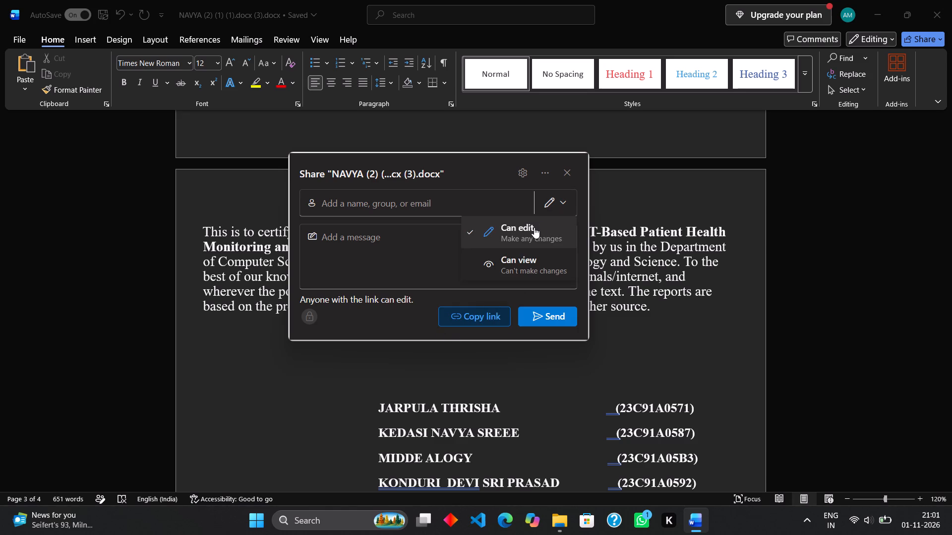
pyautogui.click(527, 258)
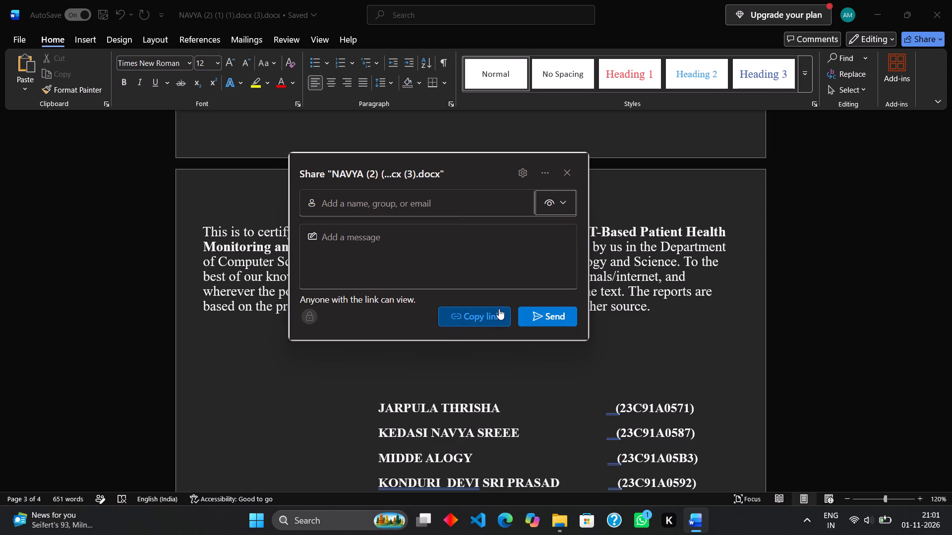
pyautogui.click(494, 312)
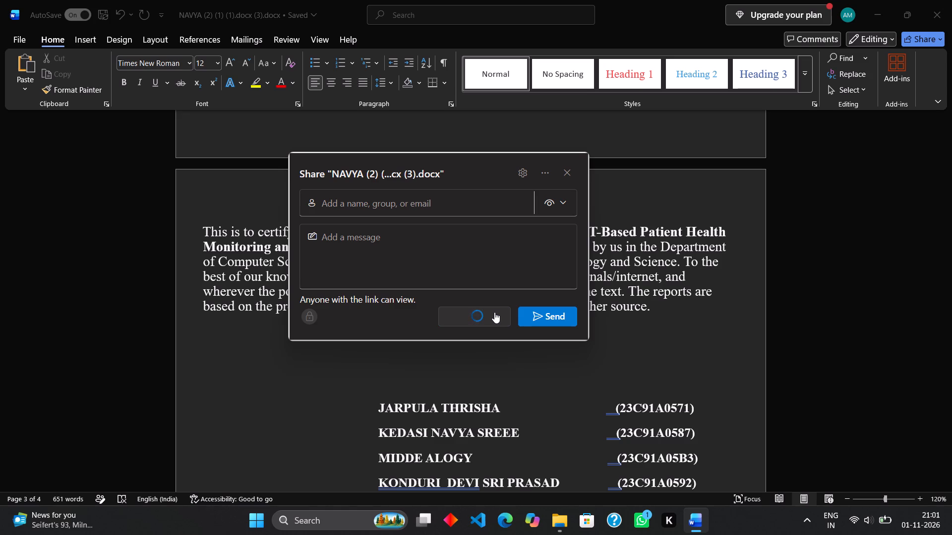
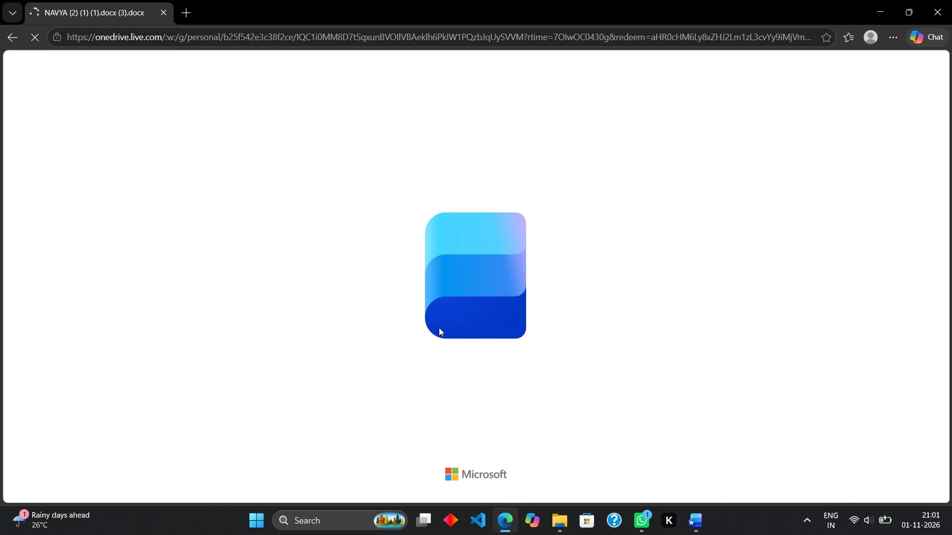
# Review the shared online copy of the document in the browser, from the cover page through the DECLARATION page.
pyautogui.scroll(-1, 429, 304)
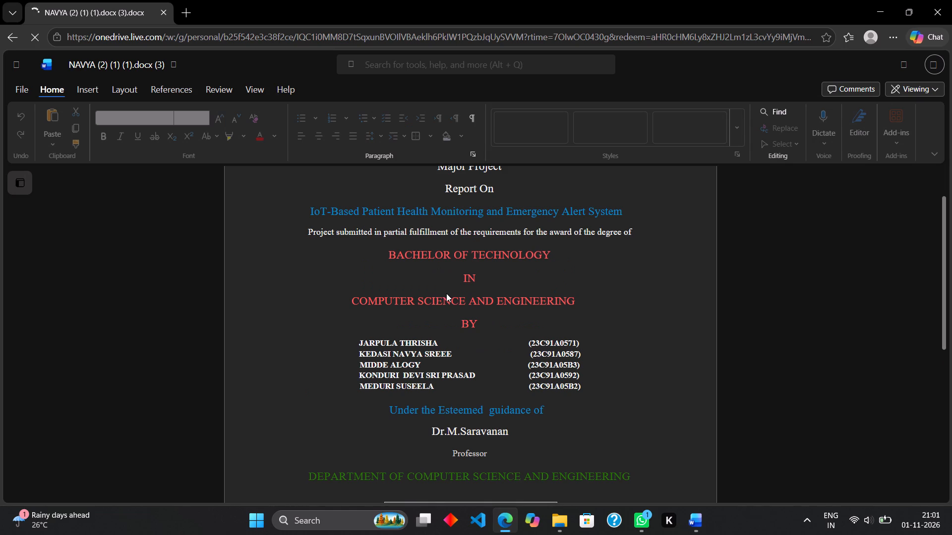
pyautogui.scroll(-2, 467, 322)
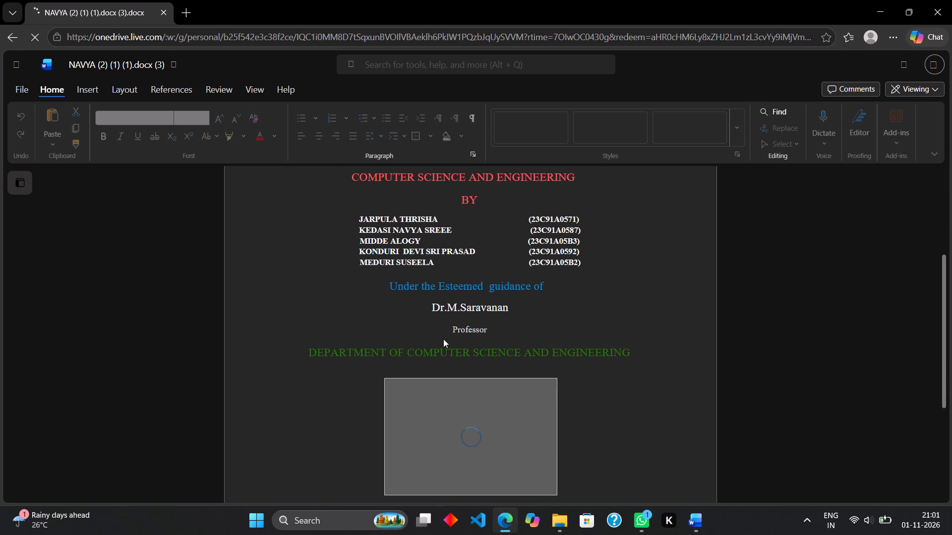
pyautogui.scroll(-1, 455, 318)
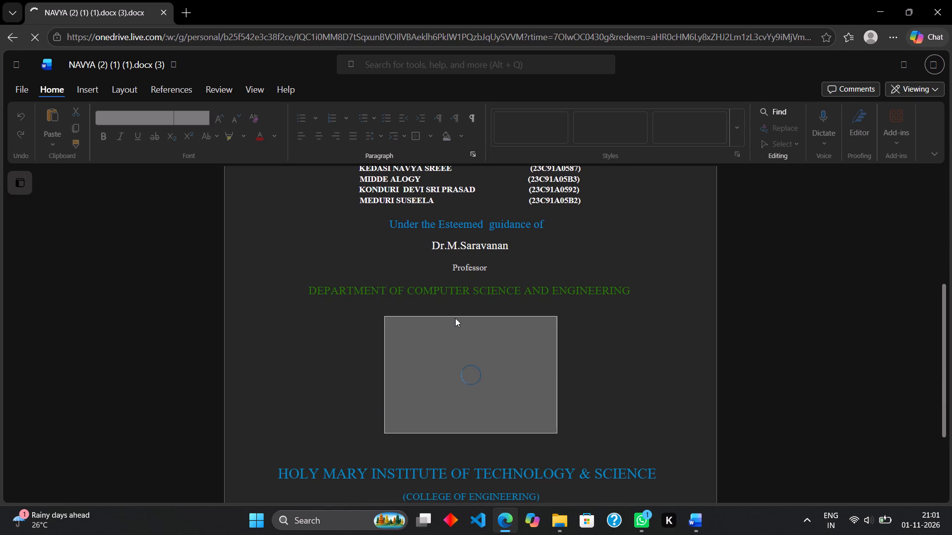
pyautogui.scroll(3, 456, 315)
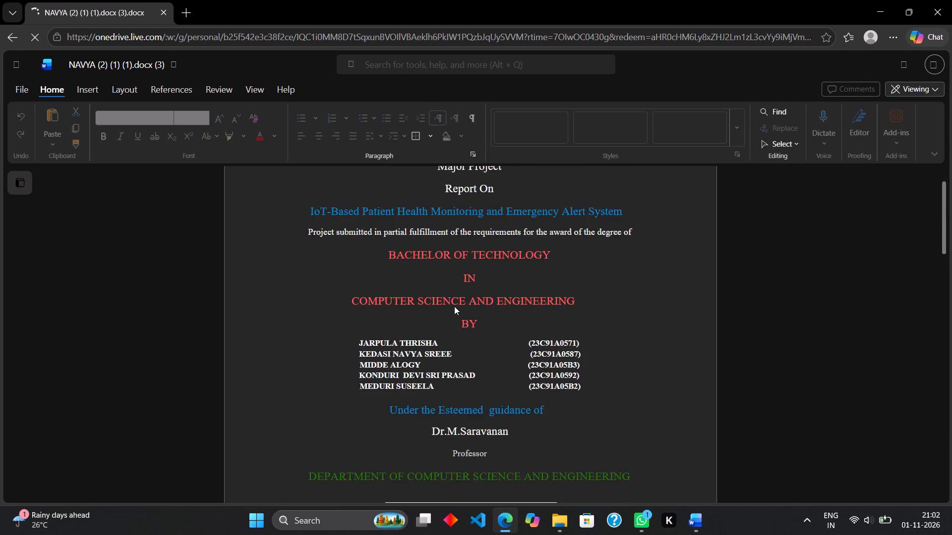
pyautogui.scroll(3, 454, 306)
pyautogui.scroll(-8, 454, 306)
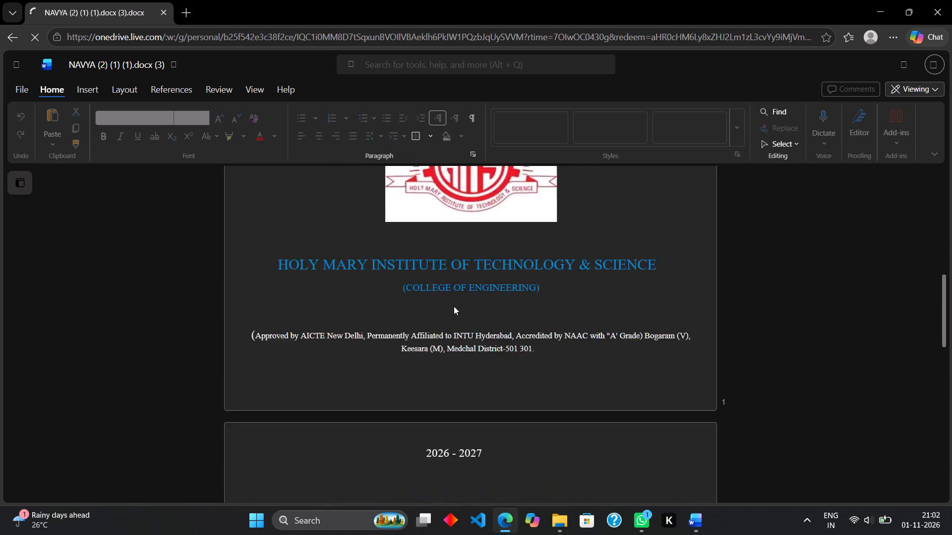
pyautogui.scroll(-5, 454, 306)
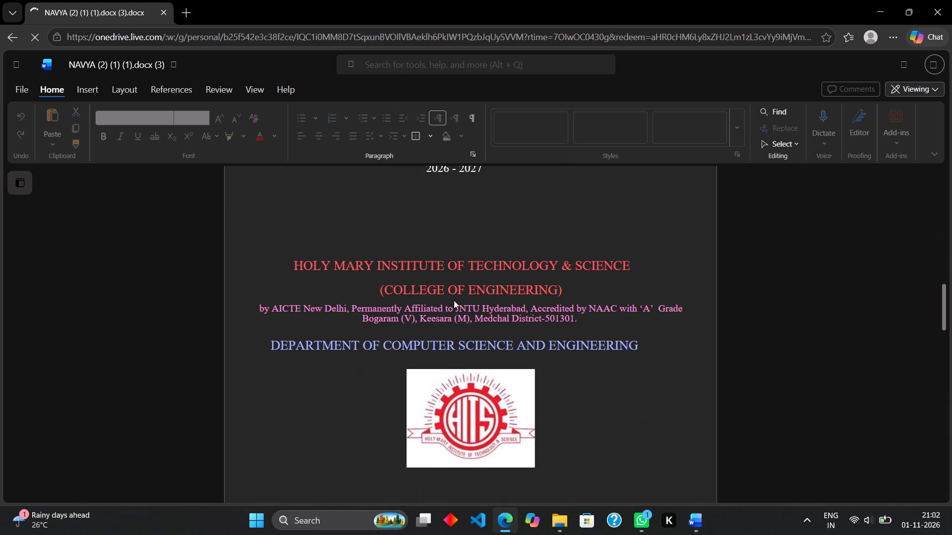
pyautogui.scroll(-11, 454, 299)
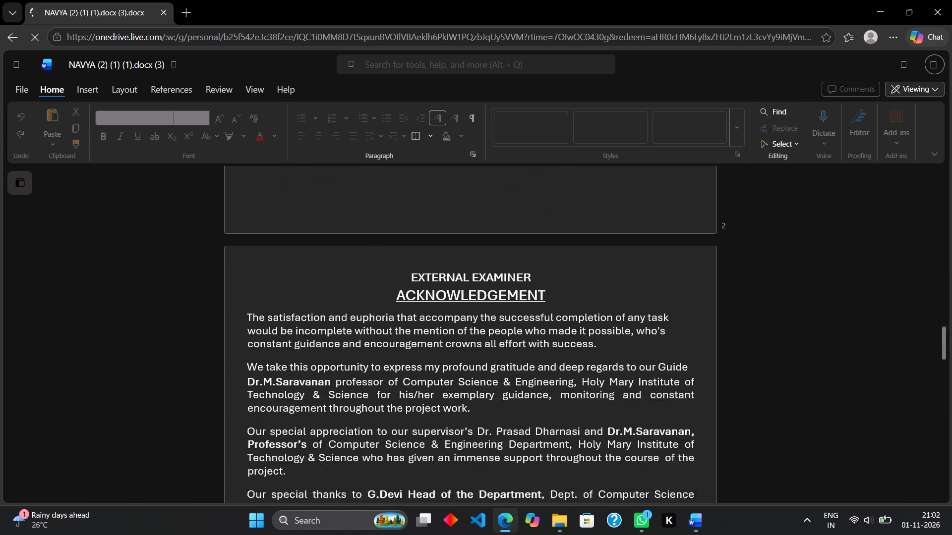
pyautogui.scroll(-8, 457, 289)
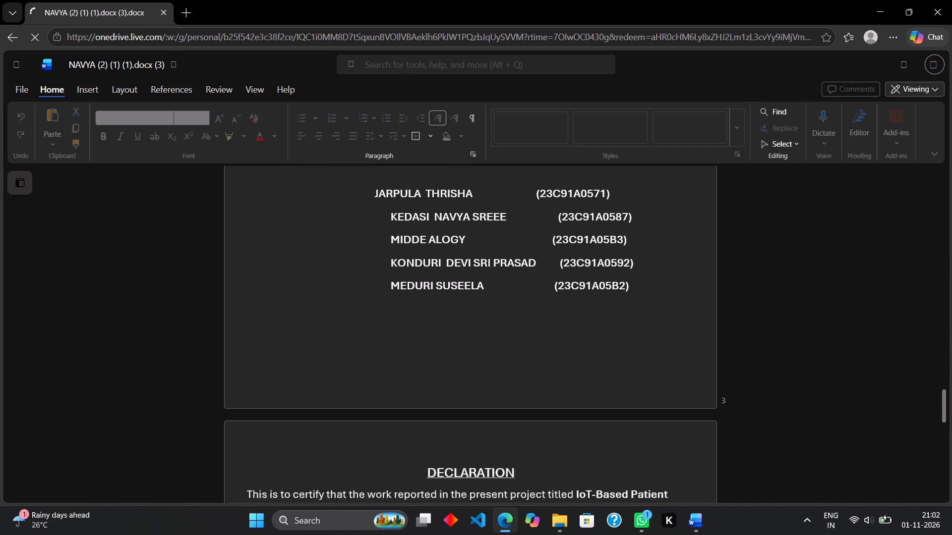
pyautogui.scroll(-9, 457, 289)
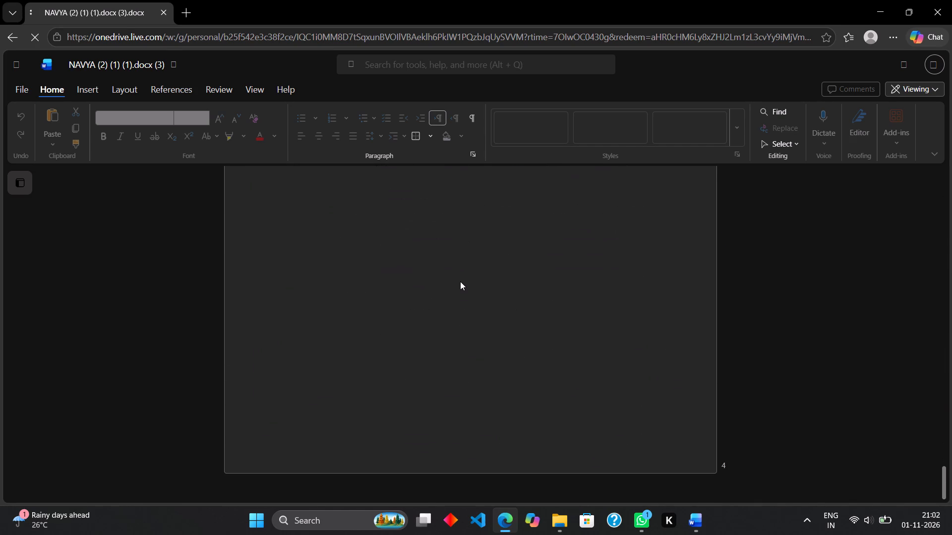
pyautogui.scroll(-4, 460, 281)
pyautogui.scroll(6, 481, 272)
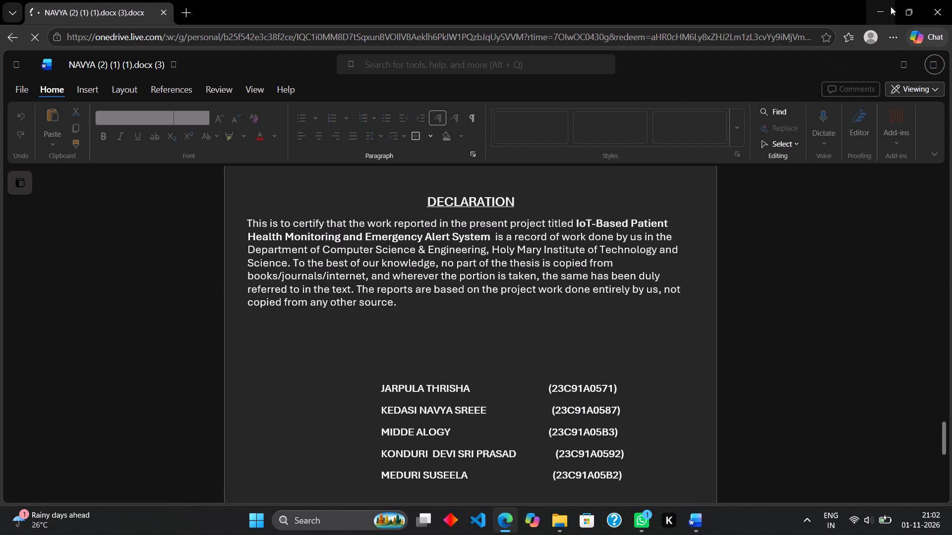
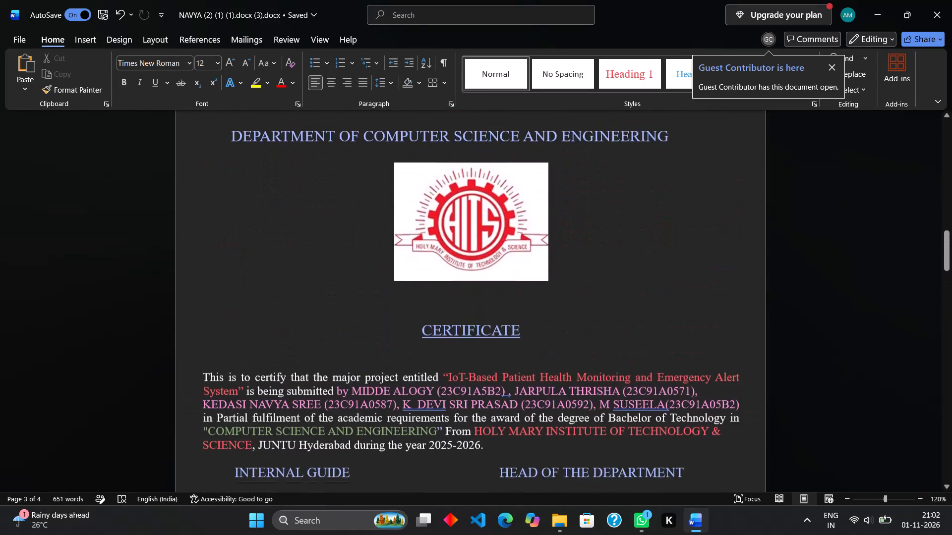
# Shift the HOLY MARY INSTITUTE OF TECHNOLOGY & SCIENCE heading on the certificate page left by deleting two spaces before it.
pyautogui.scroll(8, 524, 257)
pyautogui.scroll(-7, 524, 257)
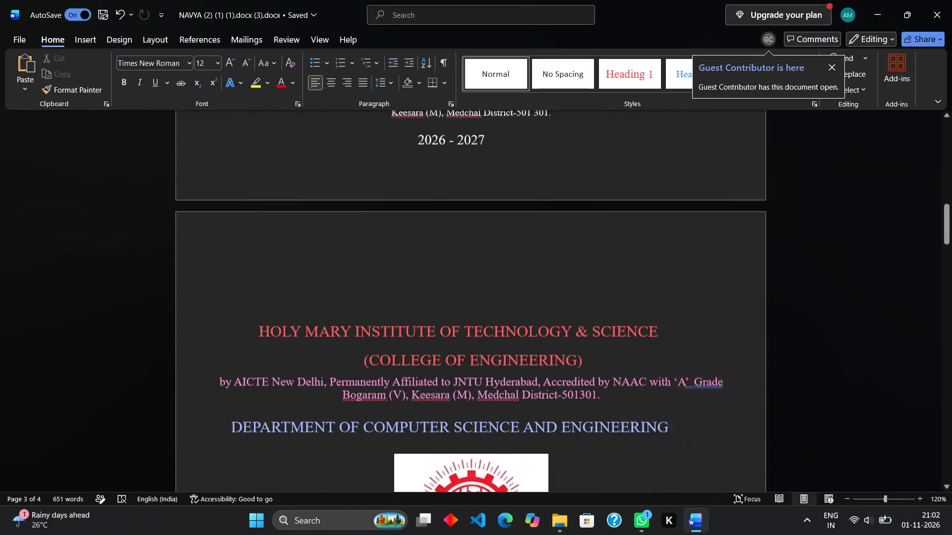
pyautogui.click(256, 272)
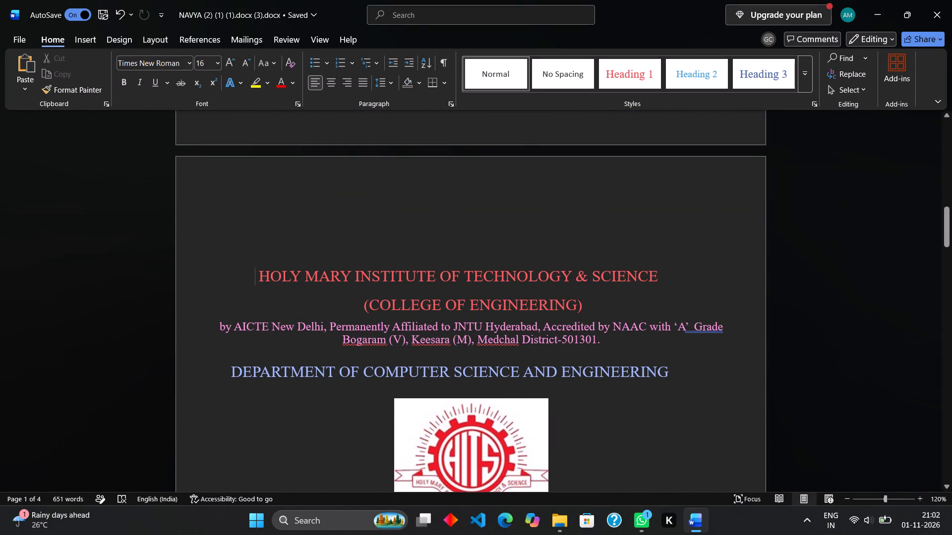
pyautogui.press('BackSpace')
pyautogui.press('BackSpace')
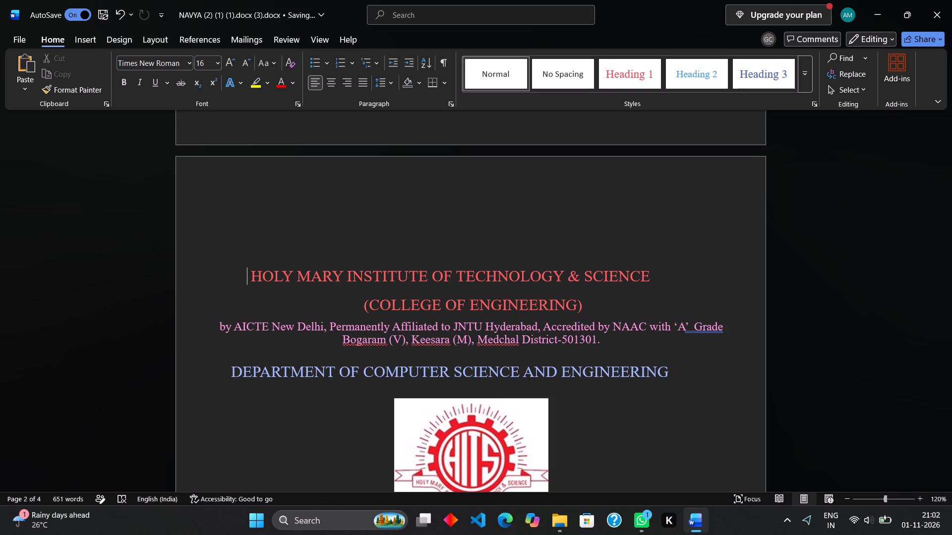
# Delete the leading and blank space before the HOLY MARY INSTITUTE heading so it sits at the top of the certificate page.
pyautogui.press('BackSpace')
pyautogui.press('BackSpace')
pyautogui.press('BackSpace')
pyautogui.press('BackSpace')
pyautogui.press('BackSpace')
pyautogui.press('BackSpace')
pyautogui.press('BackSpace')
pyautogui.press('BackSpace')
pyautogui.press('BackSpace')
pyautogui.press('BackSpace')
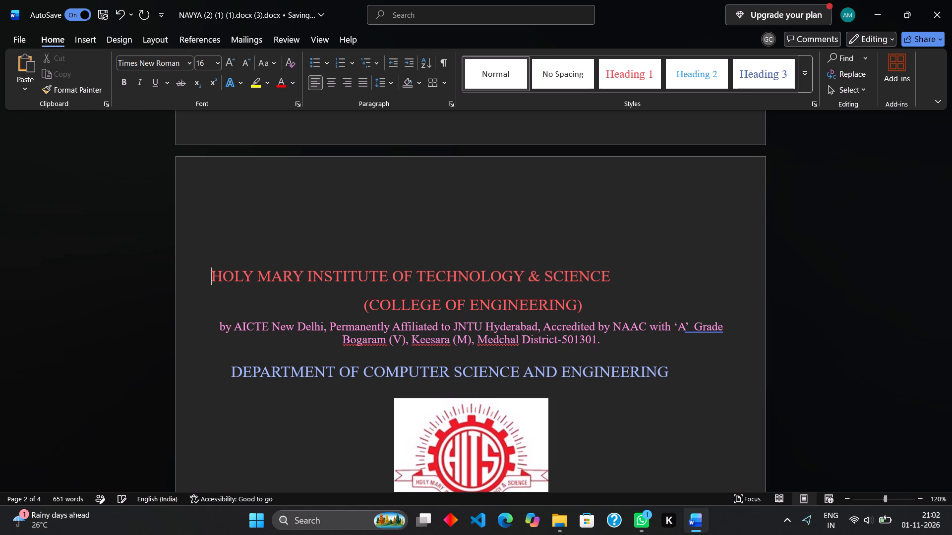
pyautogui.press('BackSpace')
pyautogui.press('BackSpace')
pyautogui.press('BackSpace')
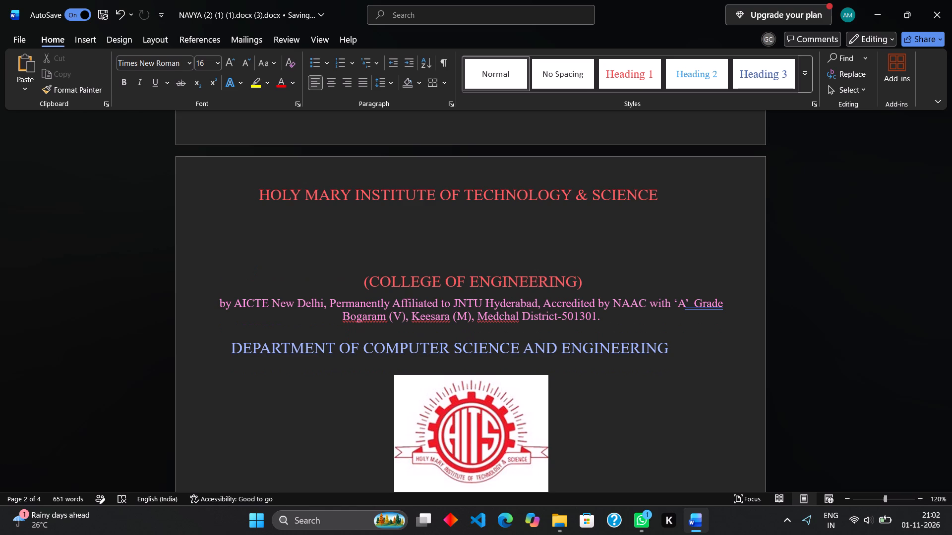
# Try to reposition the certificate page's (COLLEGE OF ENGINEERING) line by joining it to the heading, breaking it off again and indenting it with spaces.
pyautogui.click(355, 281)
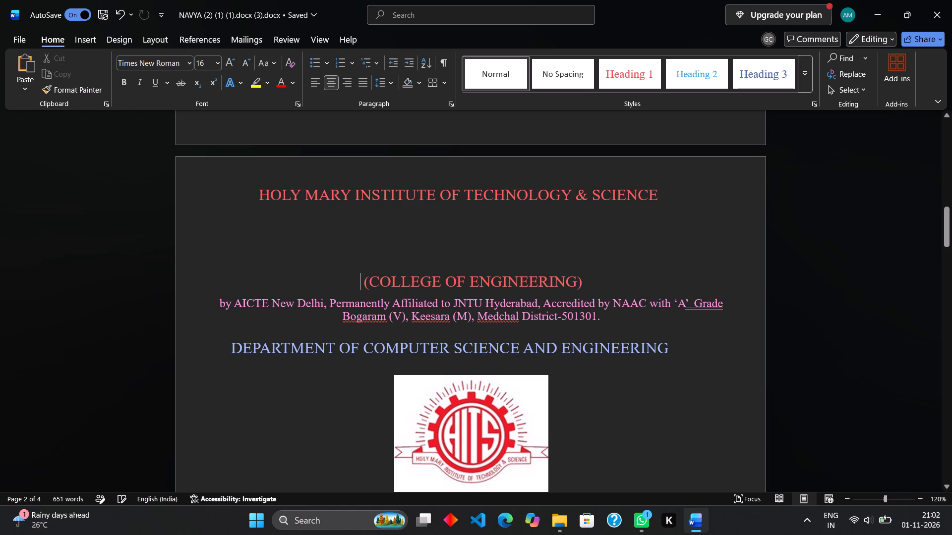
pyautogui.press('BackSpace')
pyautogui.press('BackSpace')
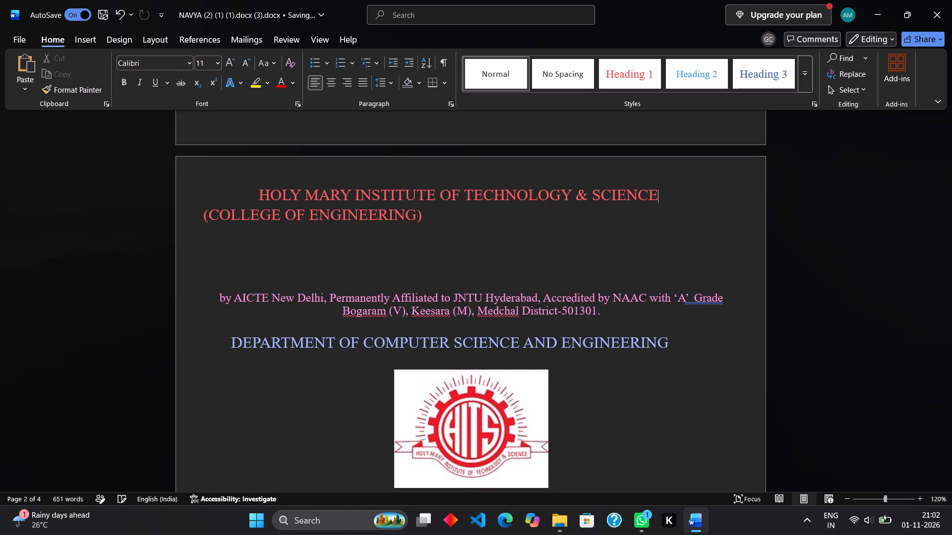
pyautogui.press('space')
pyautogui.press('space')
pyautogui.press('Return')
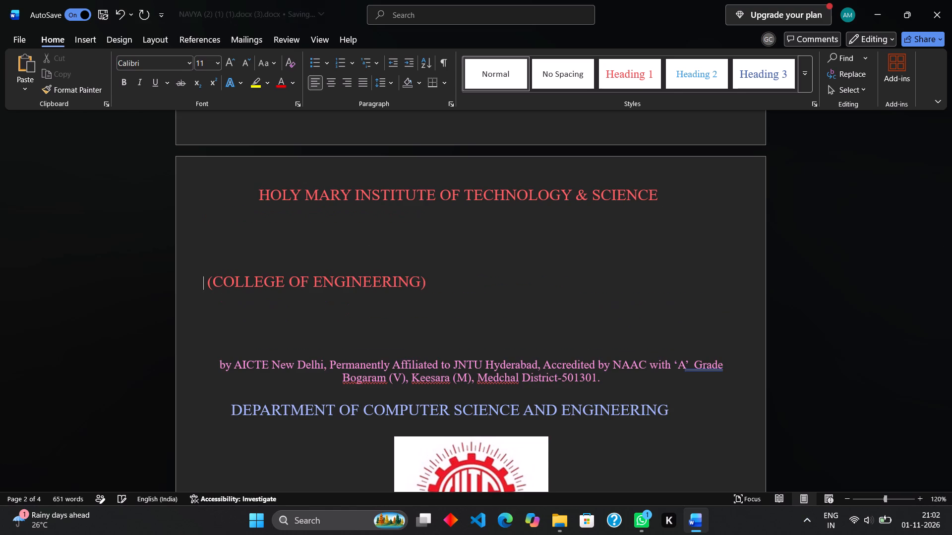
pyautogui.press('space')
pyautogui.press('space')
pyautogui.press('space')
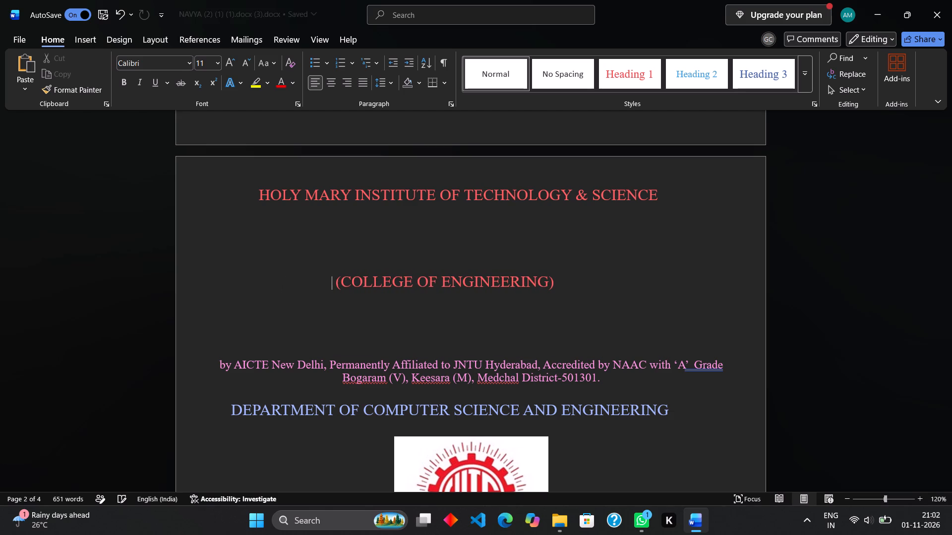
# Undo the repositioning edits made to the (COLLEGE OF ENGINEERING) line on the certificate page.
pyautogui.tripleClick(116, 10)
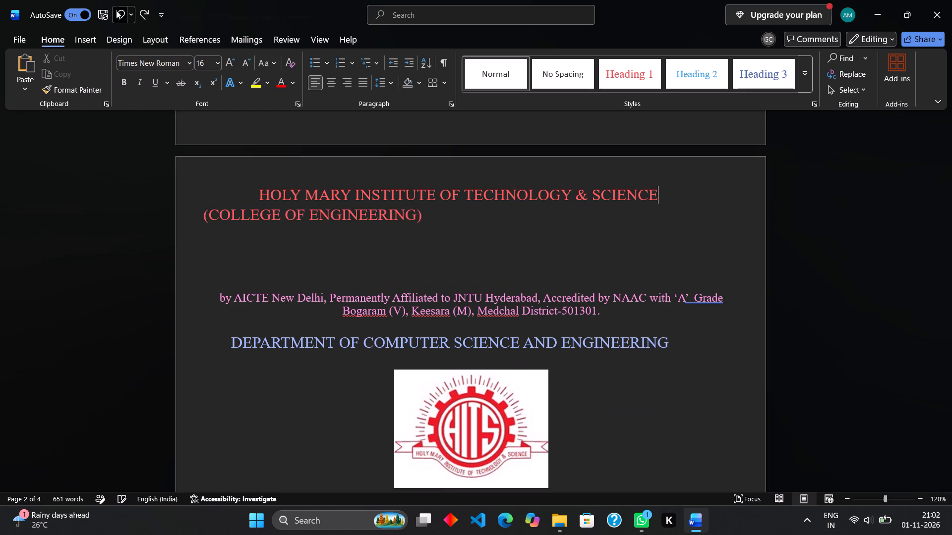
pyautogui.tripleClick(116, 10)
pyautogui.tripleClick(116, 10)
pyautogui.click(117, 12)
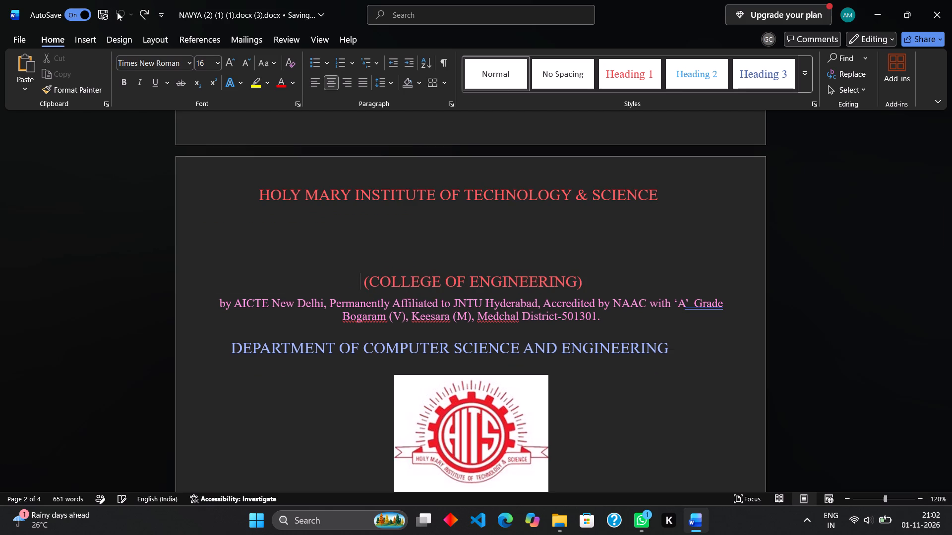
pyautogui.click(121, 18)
# Compare the spacing of the certificate page's heading lines with the institute lines at the bottom of the cover page.
pyautogui.scroll(-8, 434, 245)
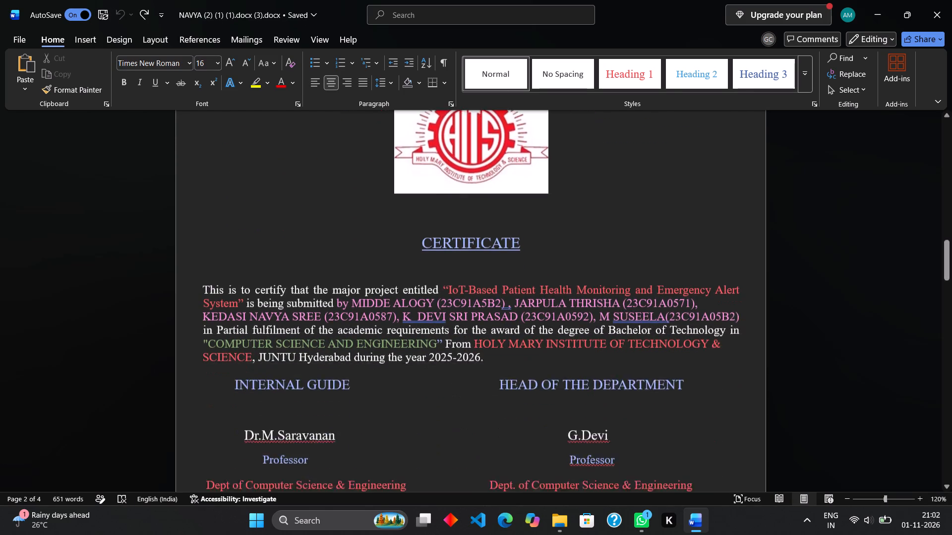
pyautogui.scroll(-6, 435, 245)
pyautogui.scroll(17, 435, 245)
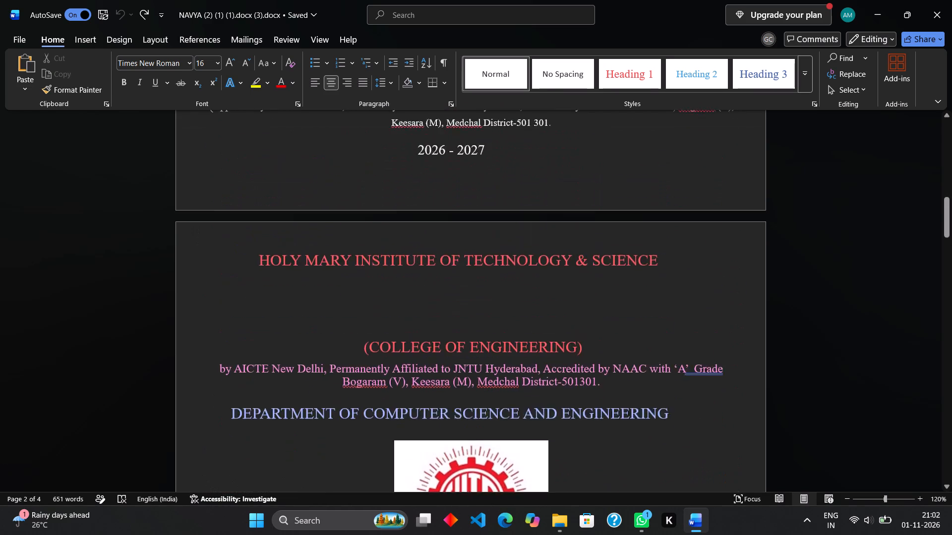
pyautogui.scroll(5, 431, 241)
pyautogui.scroll(-11, 427, 236)
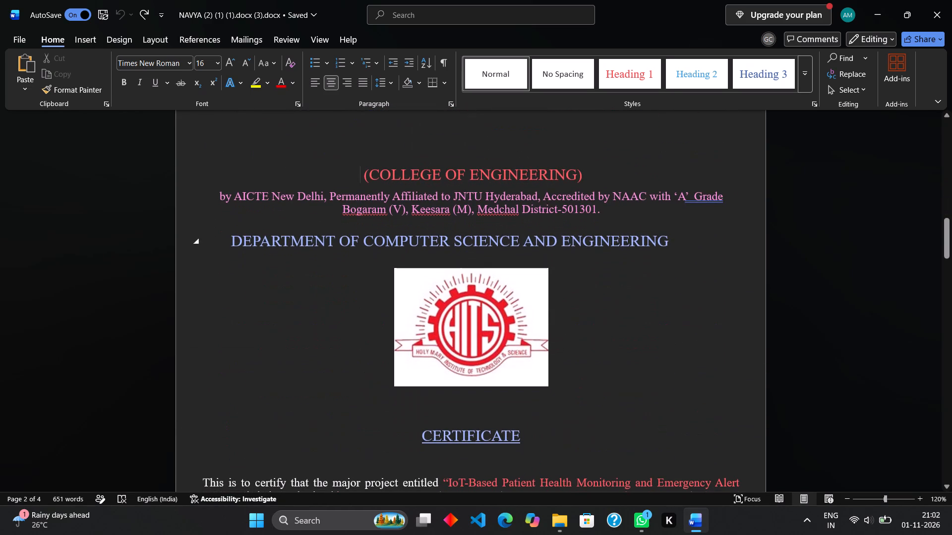
pyautogui.click(323, 213)
pyautogui.click(357, 179)
pyautogui.scroll(5, 396, 152)
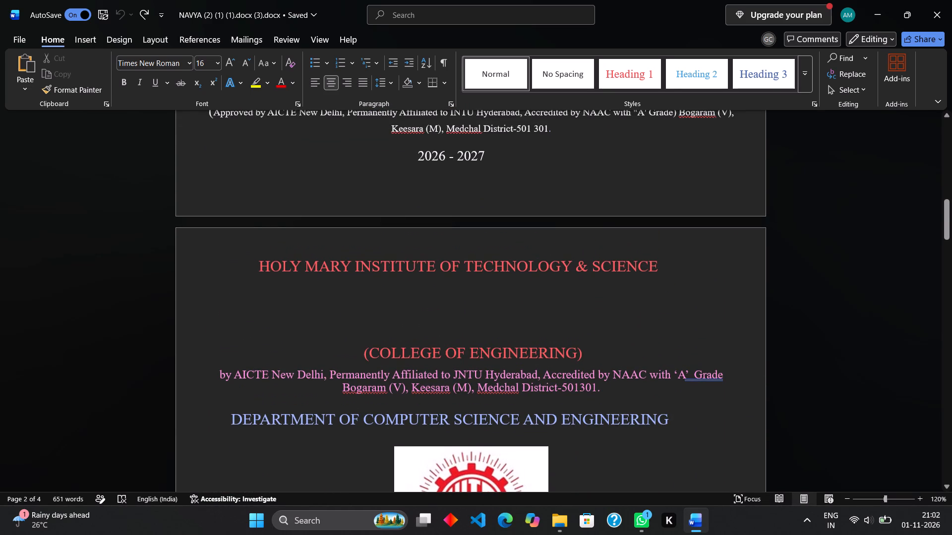
pyautogui.scroll(5, 583, 270)
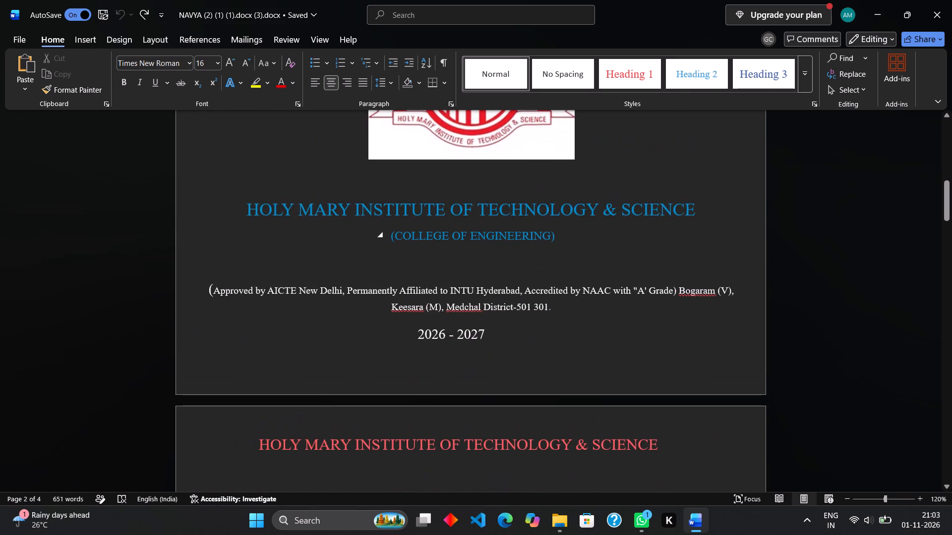
pyautogui.scroll(-3, 577, 274)
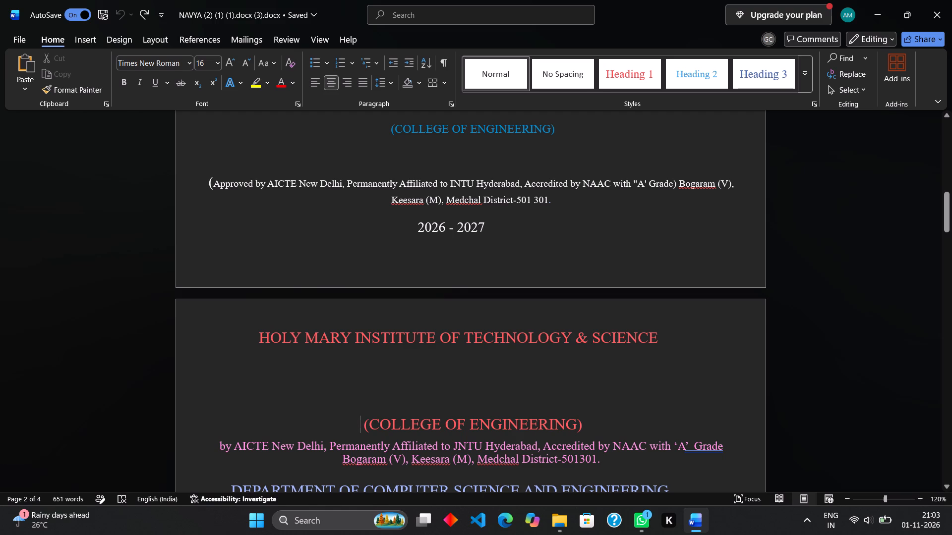
# Remove the gap above the certificate page's (COLLEGE OF ENGINEERING) line, joining it directly to the end of the institute heading.
pyautogui.click(560, 359)
pyautogui.moveTo(256, 354); pyautogui.dragTo(704, 384)
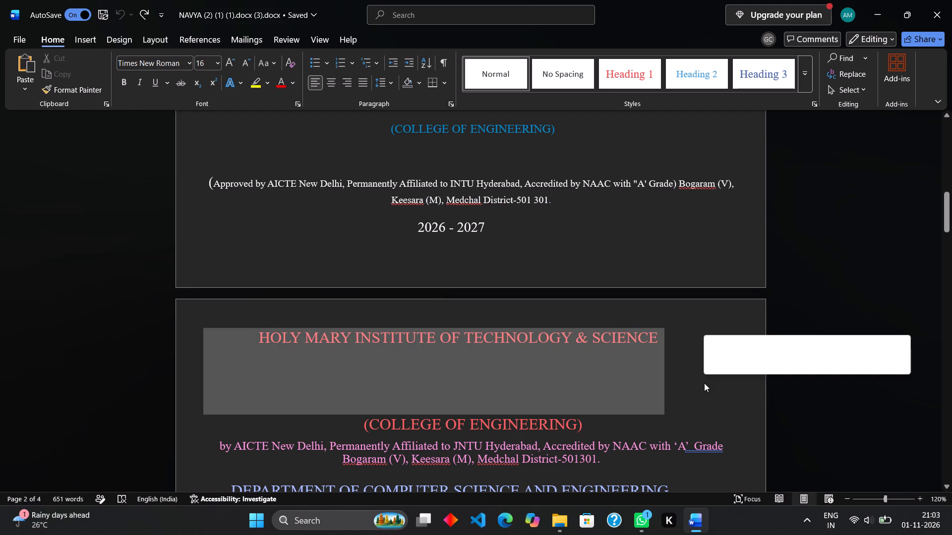
pyautogui.click(878, 379)
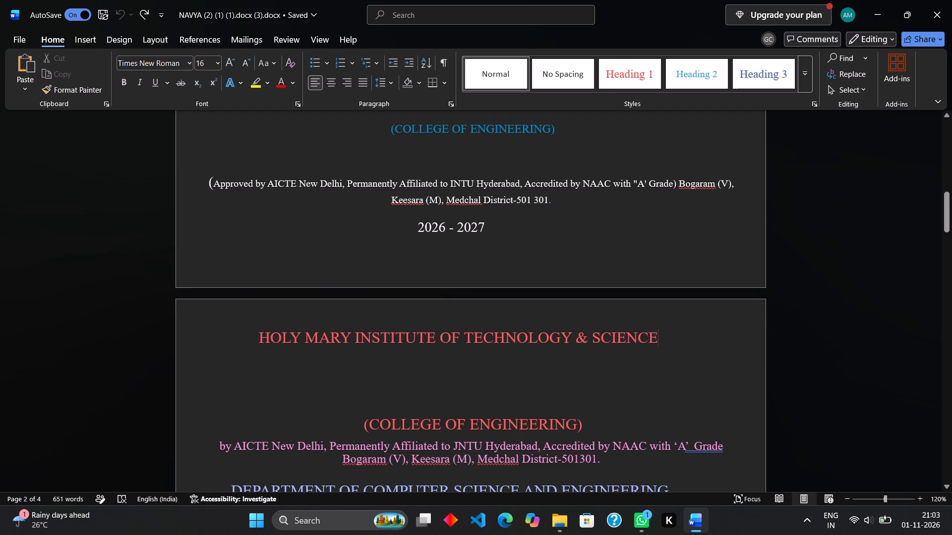
pyautogui.tripleClick(485, 393)
pyautogui.click(485, 395)
pyautogui.click(362, 431)
pyautogui.press('BackSpace')
pyautogui.press('BackSpace')
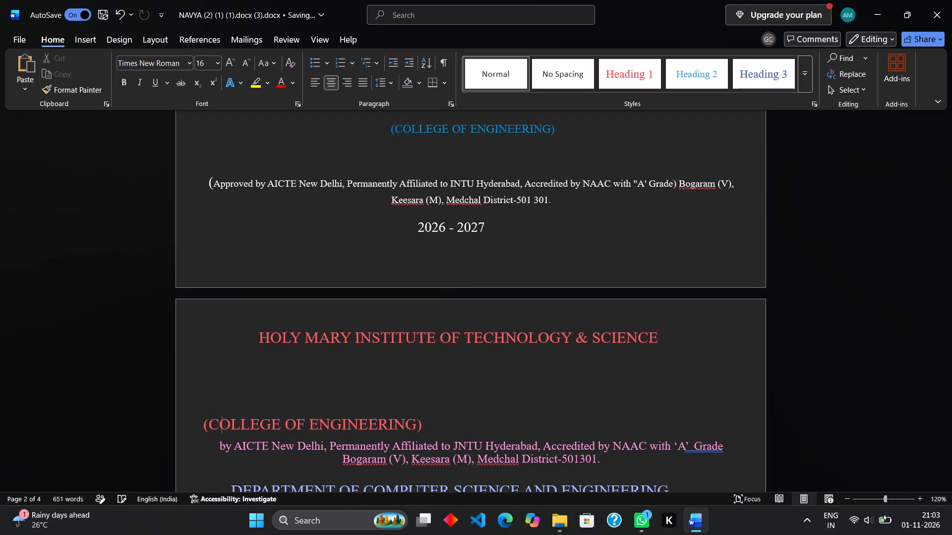
pyautogui.press('BackSpace')
pyautogui.press('Return')
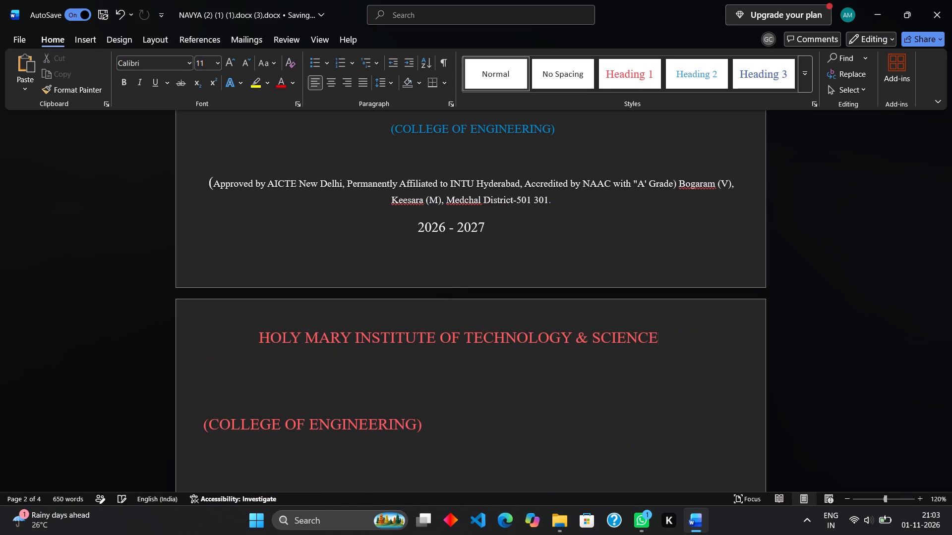
pyautogui.press('BackSpace')
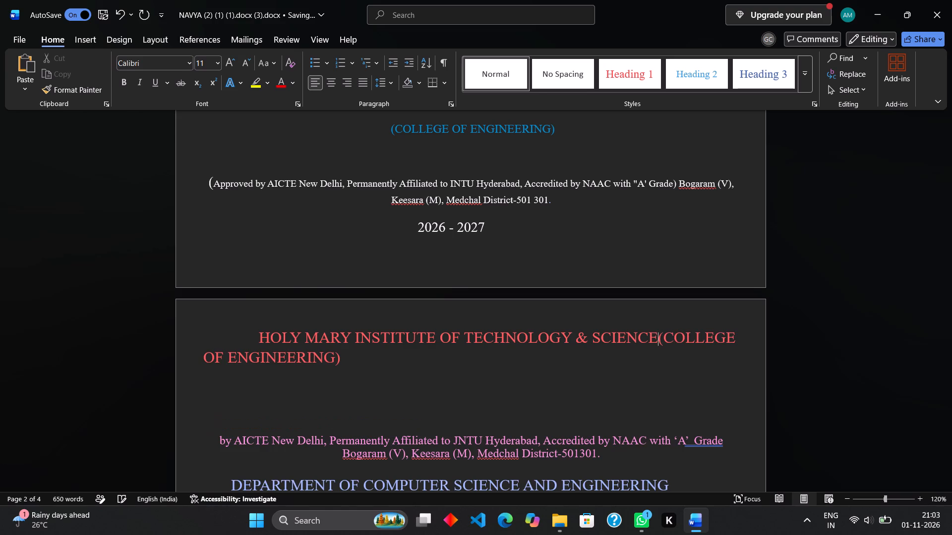
# Insert 21 spaces between SCIENCE and (COLLEGE OF ENGINEERING) to push the latter onto the line below the heading.
pyautogui.press('space')
pyautogui.press('space')
pyautogui.press('space')
pyautogui.press('space')
pyautogui.press('space')
pyautogui.press('space')
pyautogui.press('space')
pyautogui.press('space')
pyautogui.press('space')
pyautogui.press('space')
pyautogui.press('space')
pyautogui.press('space')
pyautogui.press('space')
pyautogui.press('space')
pyautogui.press('space')
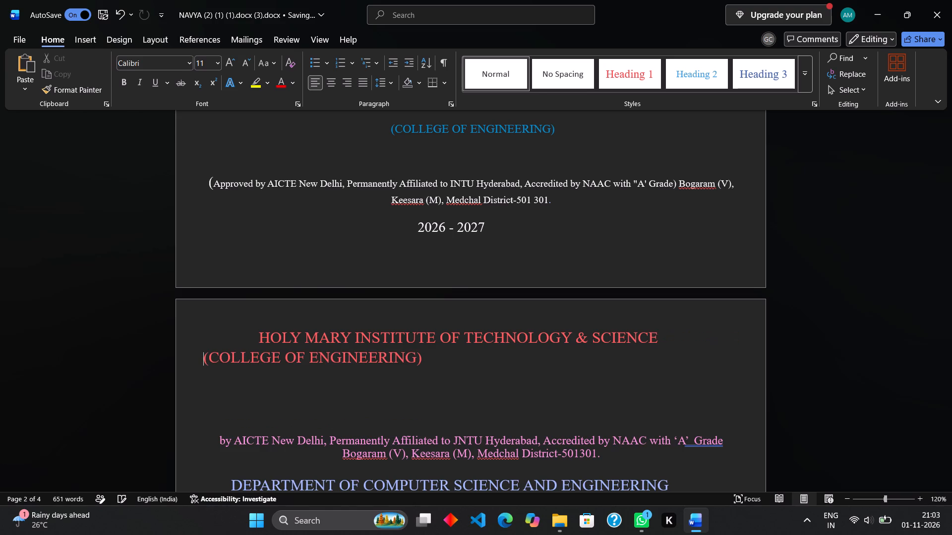
pyautogui.press('space')
pyautogui.press('space')
pyautogui.press('space')
pyautogui.press('space')
pyautogui.press('space')
pyautogui.press('space')
# Insert eight spaces after "(CO" in the certificate page's (COLLEGE OF ENGINEERING) line.
pyautogui.press('Right')
pyautogui.press('Right')
pyautogui.press('Right')
pyautogui.press('space')
pyautogui.press('space')
pyautogui.press('space')
pyautogui.press('space')
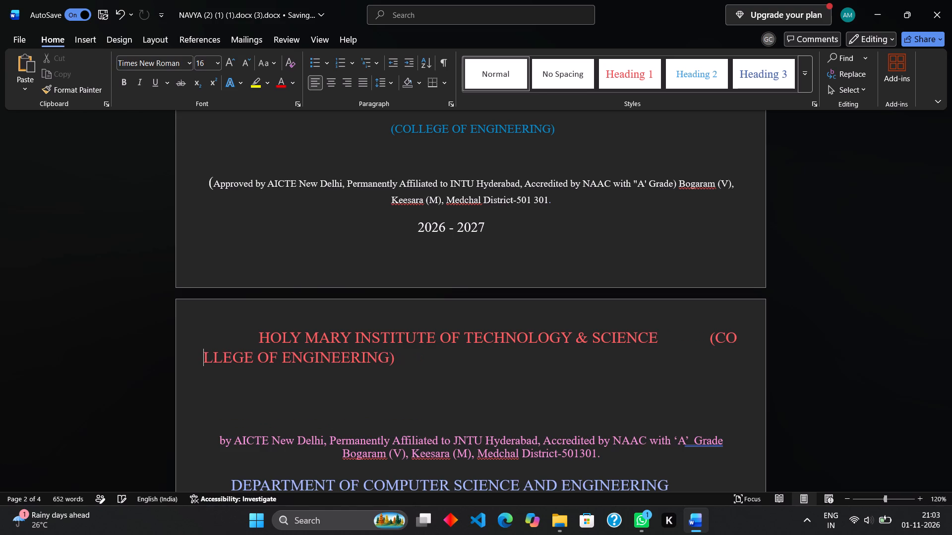
pyautogui.press('space')
pyautogui.press('space')
pyautogui.press('space')
pyautogui.press('space')
# Add eight spaces after the closing parenthesis of the certificate page's (COLLEGE OF ENGINEERING) line.
pyautogui.press('Right')
pyautogui.press('Right')
pyautogui.press('Right')
pyautogui.press('Right')
pyautogui.press('Right')
pyautogui.press('Right')
pyautogui.press('Right')
pyautogui.press('Right')
pyautogui.press('Right')
pyautogui.press('Right')
pyautogui.press('Right')
pyautogui.press('Right')
pyautogui.press('Right')
pyautogui.press('Right')
pyautogui.press('Right')
pyautogui.press('Right')
pyautogui.press('Right')
pyautogui.press('Right')
pyautogui.press('Right')
pyautogui.press('Right')
pyautogui.press('Right')
pyautogui.press('Right')
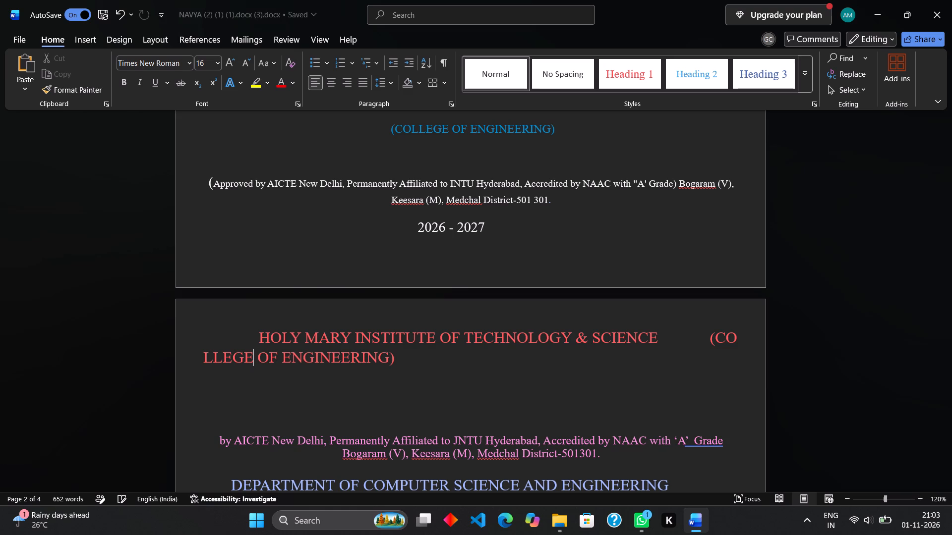
pyautogui.press('Left')
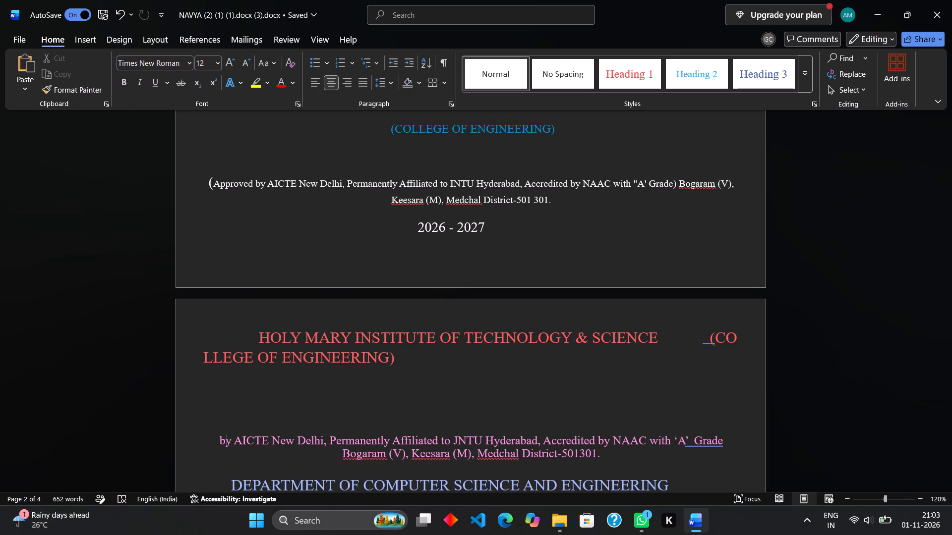
pyautogui.press('Left')
pyautogui.press('Left')
pyautogui.press('Left')
pyautogui.press('Right')
pyautogui.press('space')
pyautogui.press('space')
pyautogui.press('space')
pyautogui.press('space')
pyautogui.press('space')
pyautogui.press('space')
pyautogui.press('space')
pyautogui.press('space')
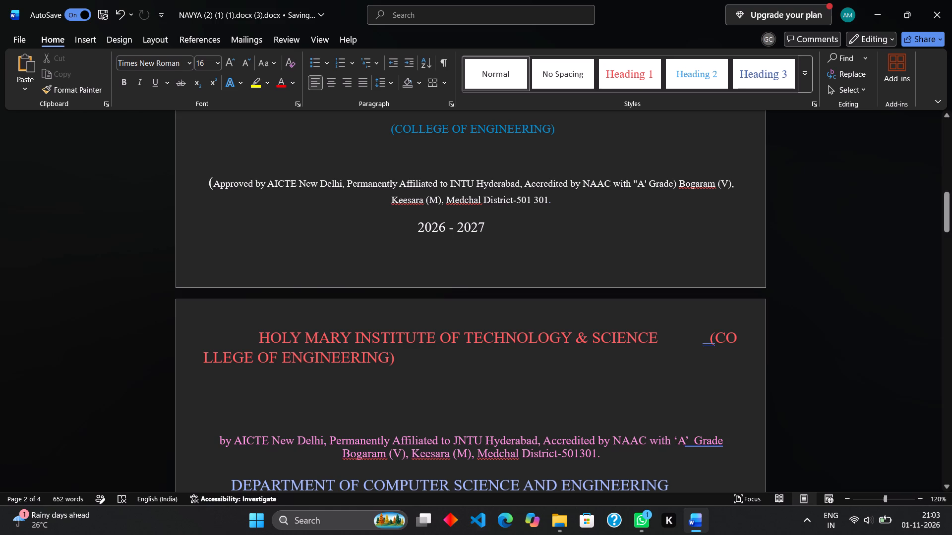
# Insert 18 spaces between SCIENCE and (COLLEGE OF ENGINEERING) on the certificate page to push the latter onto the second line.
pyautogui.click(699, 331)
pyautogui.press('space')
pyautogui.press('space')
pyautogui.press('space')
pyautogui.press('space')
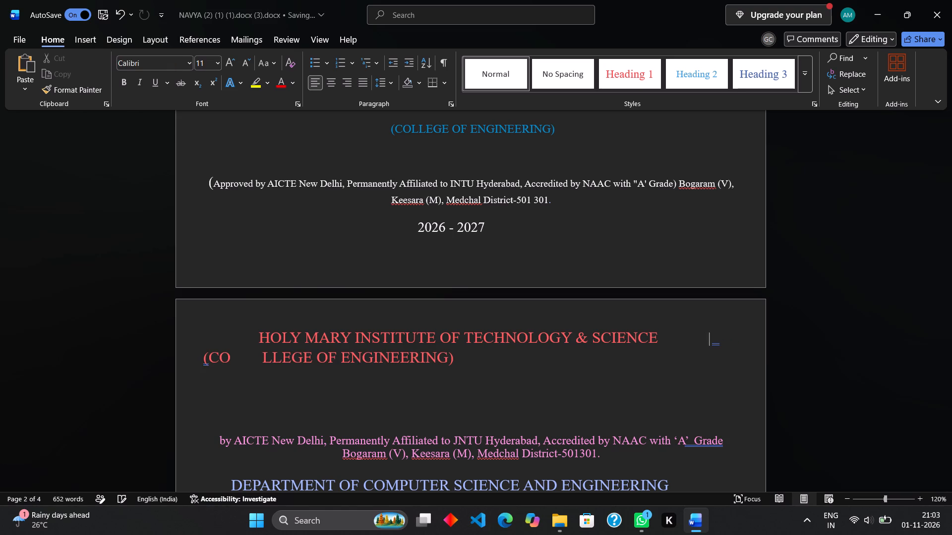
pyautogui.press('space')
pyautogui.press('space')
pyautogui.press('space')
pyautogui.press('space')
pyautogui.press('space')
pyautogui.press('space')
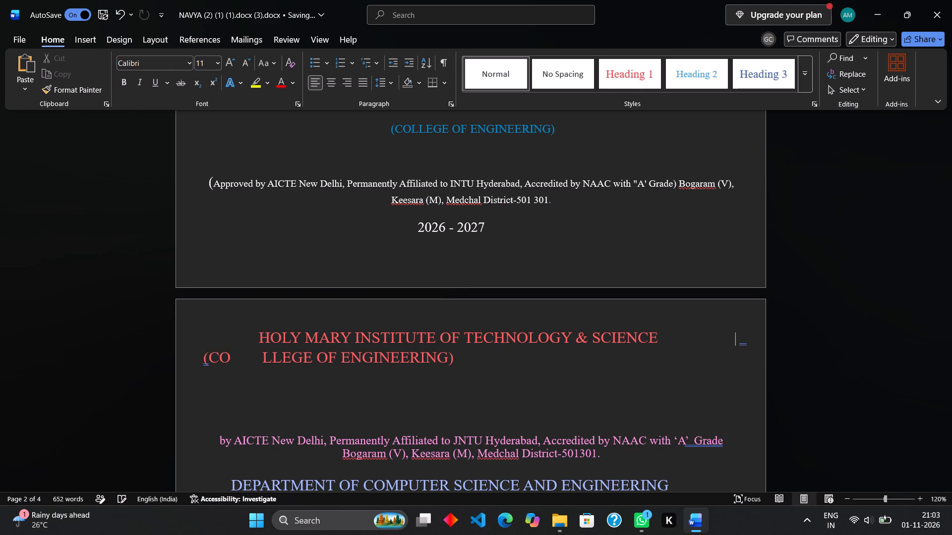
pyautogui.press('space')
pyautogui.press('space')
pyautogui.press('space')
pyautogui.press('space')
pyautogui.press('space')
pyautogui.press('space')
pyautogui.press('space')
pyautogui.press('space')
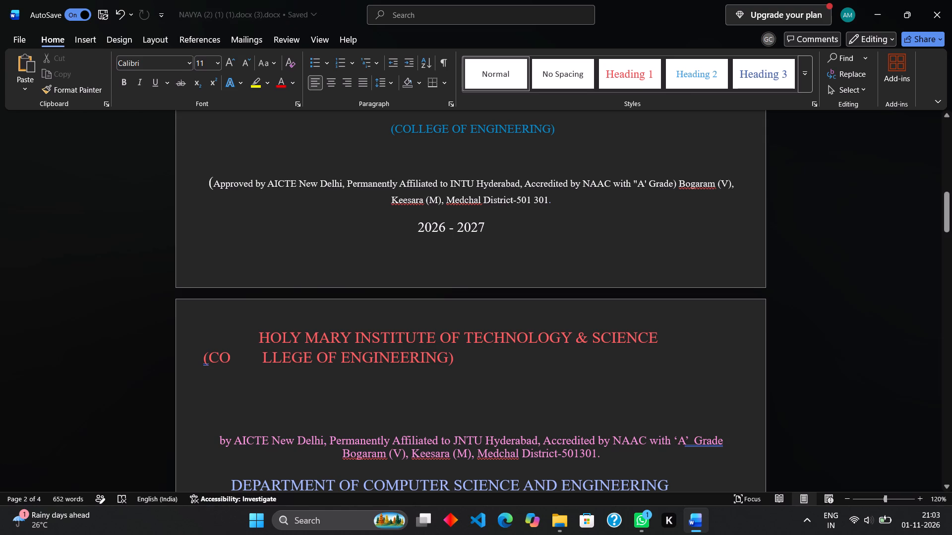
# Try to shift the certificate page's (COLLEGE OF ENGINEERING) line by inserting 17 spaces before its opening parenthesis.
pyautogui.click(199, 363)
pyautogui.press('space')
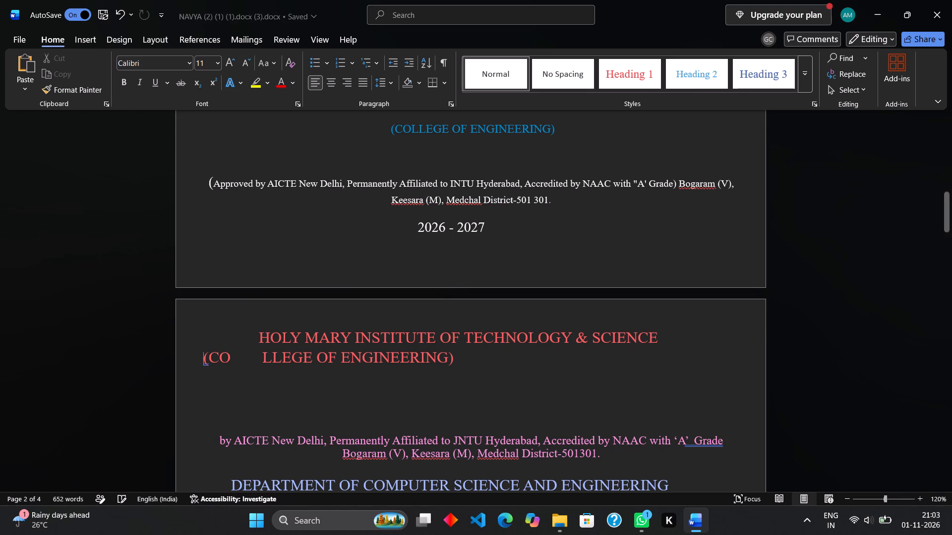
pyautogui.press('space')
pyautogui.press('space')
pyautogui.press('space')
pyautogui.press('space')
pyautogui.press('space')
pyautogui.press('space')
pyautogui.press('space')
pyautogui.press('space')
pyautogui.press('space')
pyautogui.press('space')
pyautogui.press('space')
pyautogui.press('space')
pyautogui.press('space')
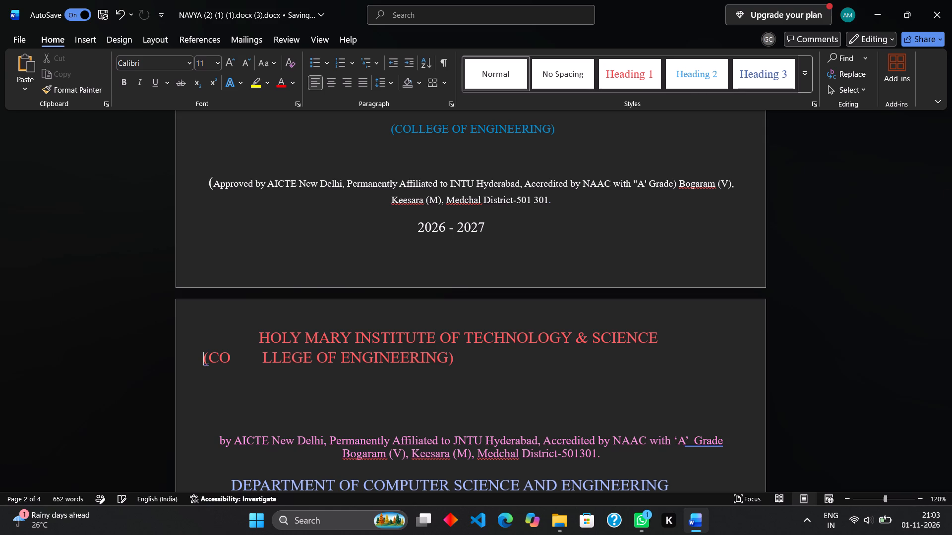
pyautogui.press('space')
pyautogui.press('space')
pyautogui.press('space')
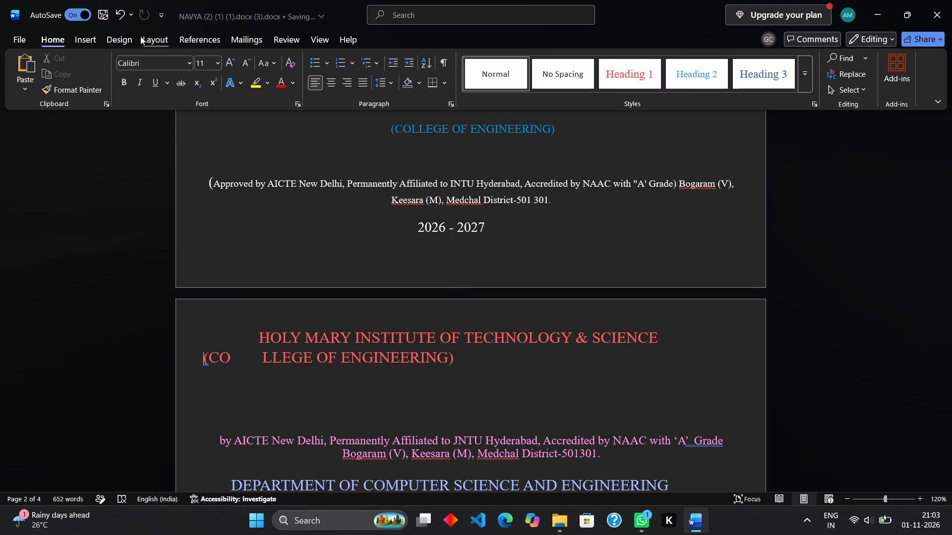
# Undo all the spacing and joining edits to the certificate page's heading, back to the earliest undoable change.
pyautogui.tripleClick(122, 8)
pyautogui.tripleClick(122, 8)
pyautogui.tripleClick(121, 10)
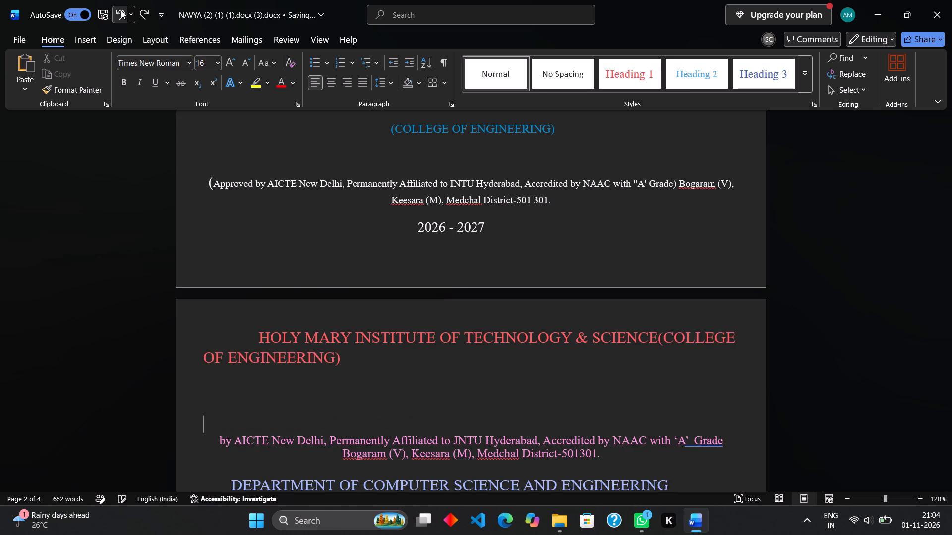
pyautogui.tripleClick(121, 10)
pyautogui.tripleClick(121, 10)
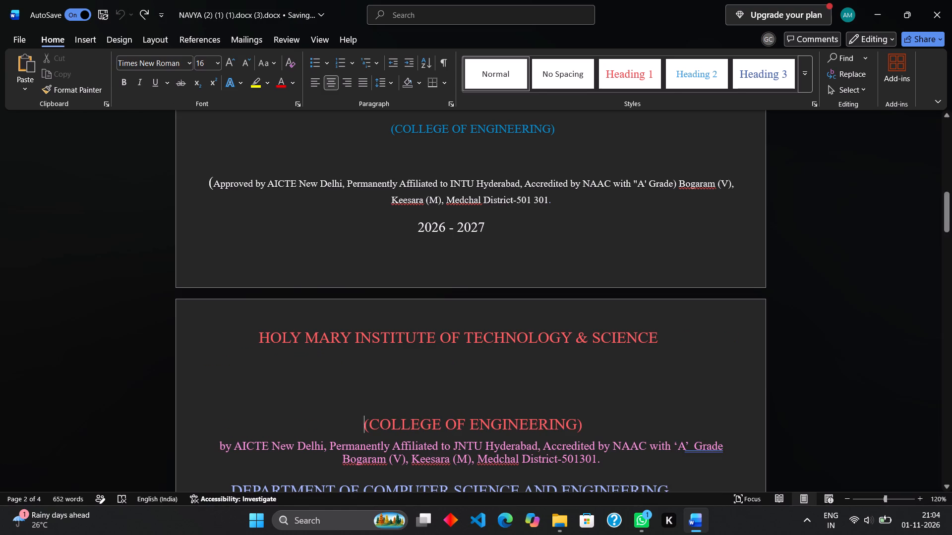
# Review the layout of the certificate, acknowledgement and declaration pages.
pyautogui.scroll(-19, 282, 248)
pyautogui.scroll(-2, 289, 245)
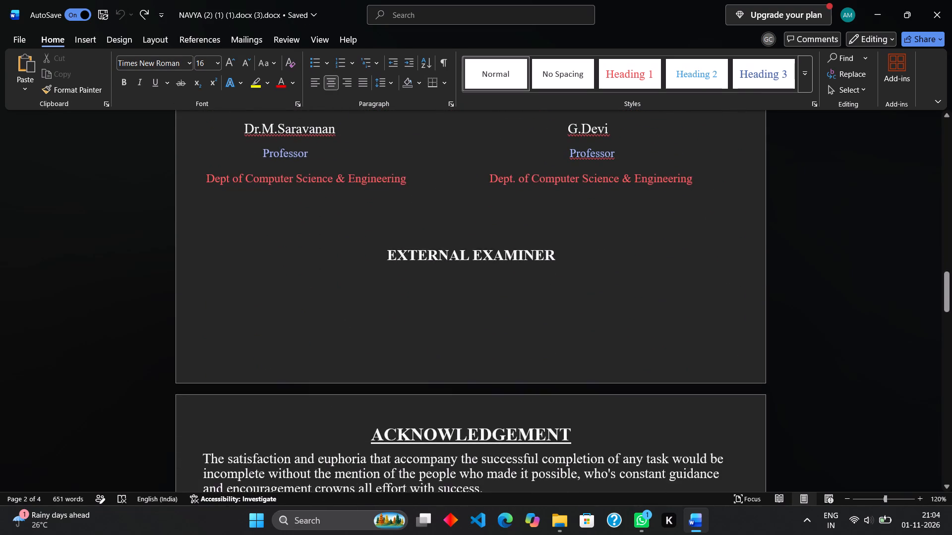
pyautogui.scroll(-8, 289, 249)
pyautogui.scroll(-20, 294, 253)
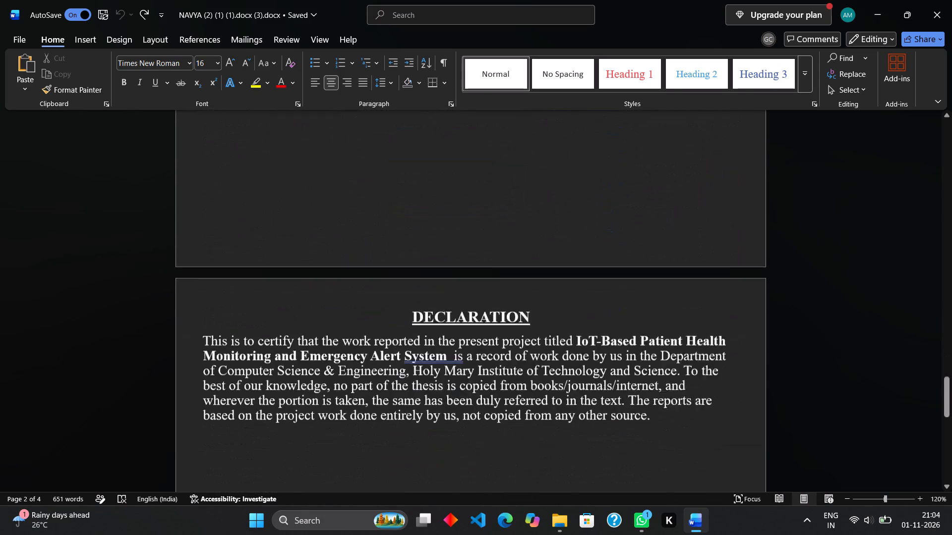
pyautogui.scroll(-12, 294, 247)
pyautogui.scroll(19, 293, 247)
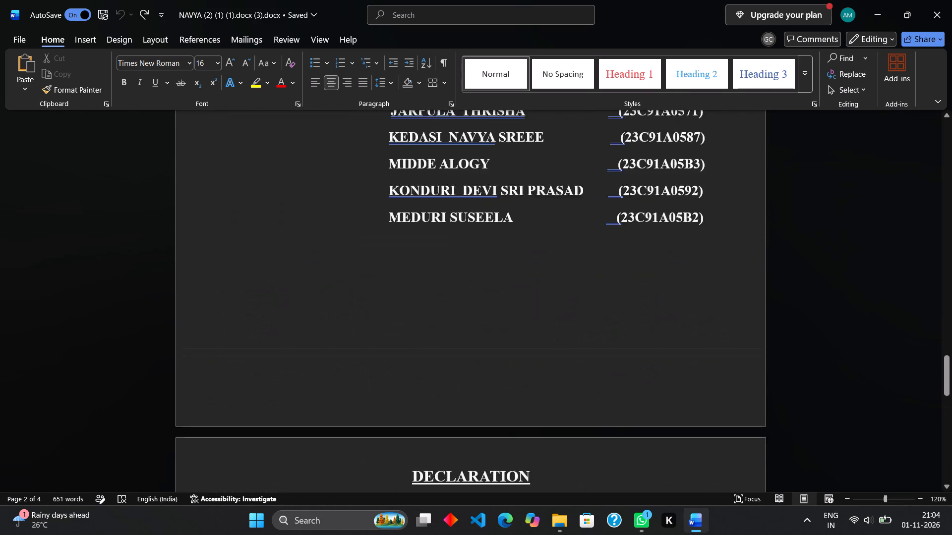
pyautogui.scroll(15, 291, 240)
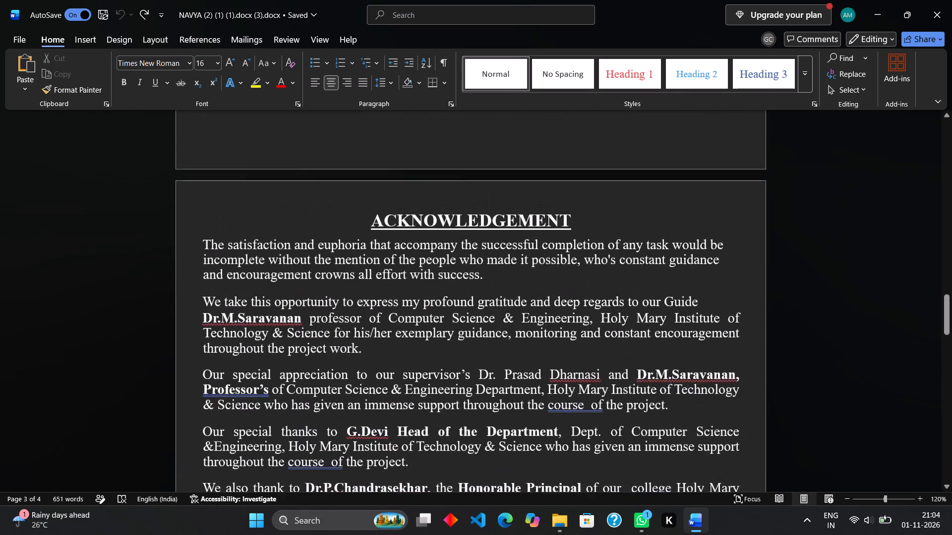
pyautogui.scroll(16, 289, 236)
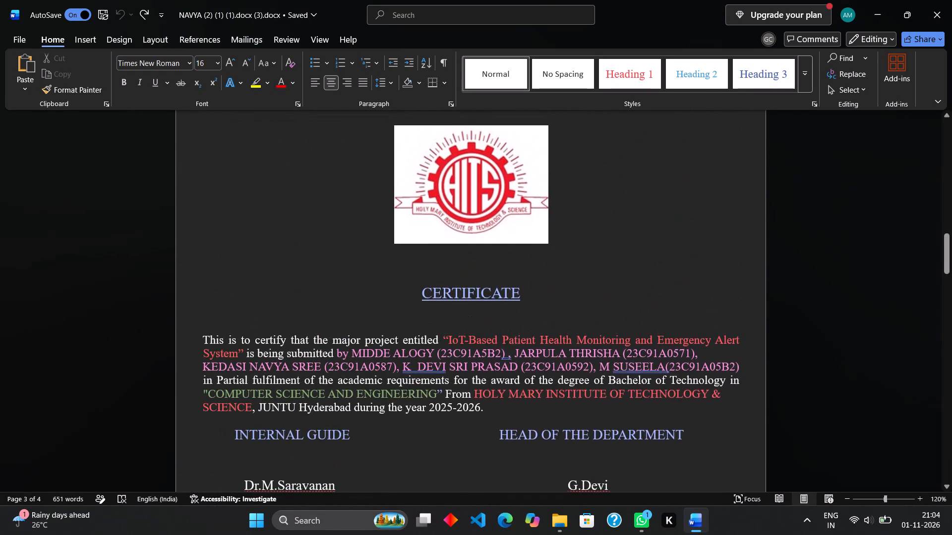
pyautogui.scroll(11, 294, 242)
pyautogui.scroll(-5, 282, 244)
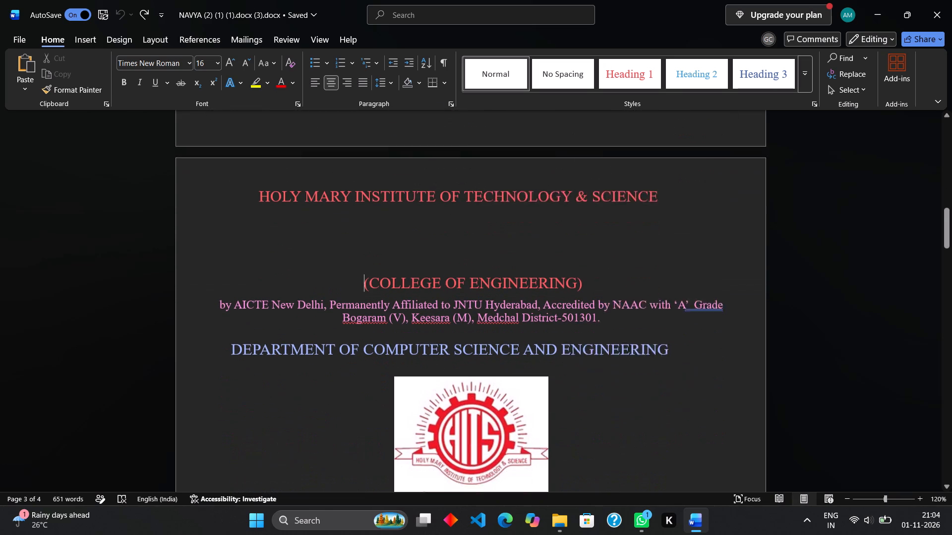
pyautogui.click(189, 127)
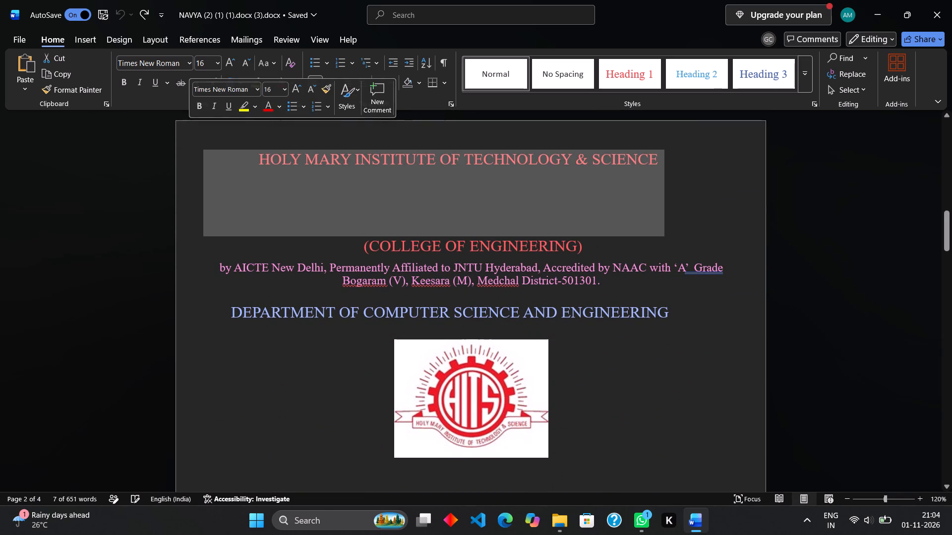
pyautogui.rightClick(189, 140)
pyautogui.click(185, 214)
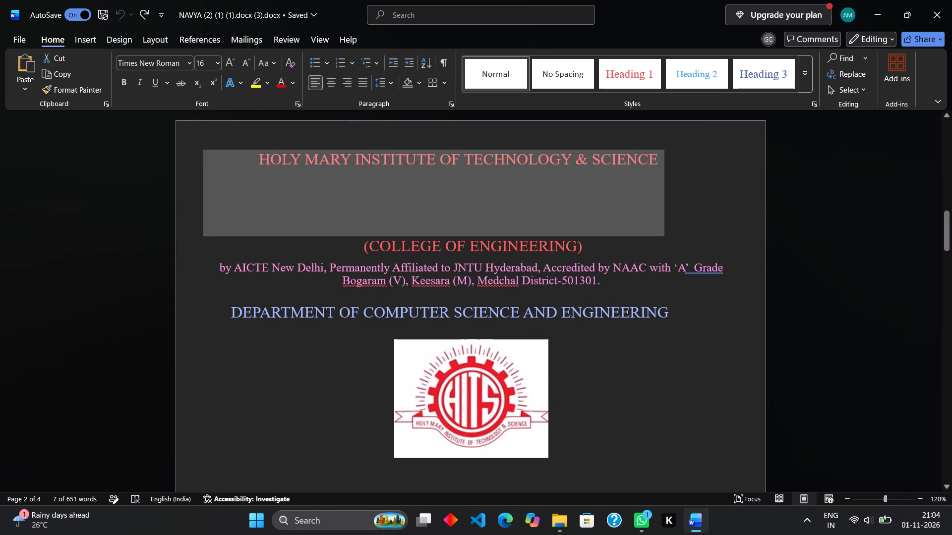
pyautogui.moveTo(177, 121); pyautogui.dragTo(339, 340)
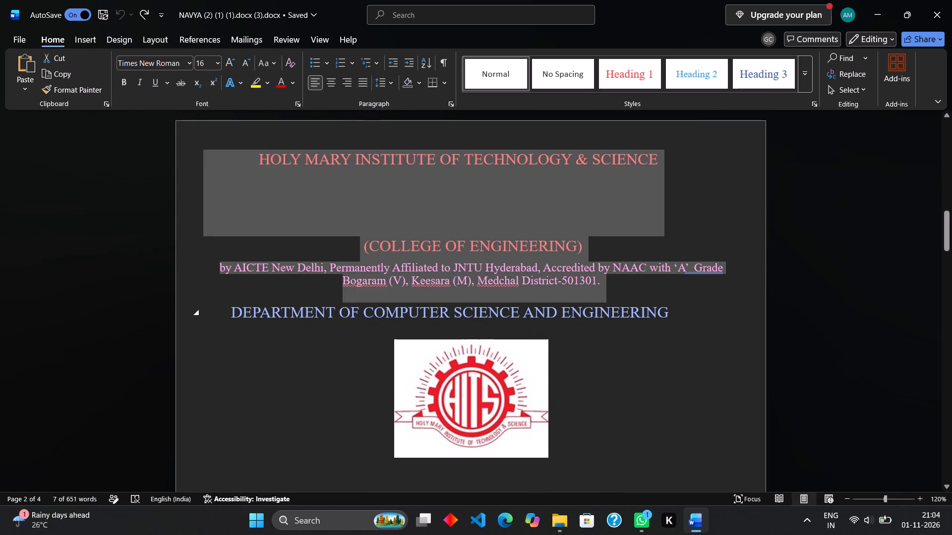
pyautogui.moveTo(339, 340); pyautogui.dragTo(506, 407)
# Check the certificate and acknowledgement pages again, examining the heading, signature block and body text layout.
pyautogui.scroll(-5, 613, 250)
pyautogui.scroll(-4, 813, 209)
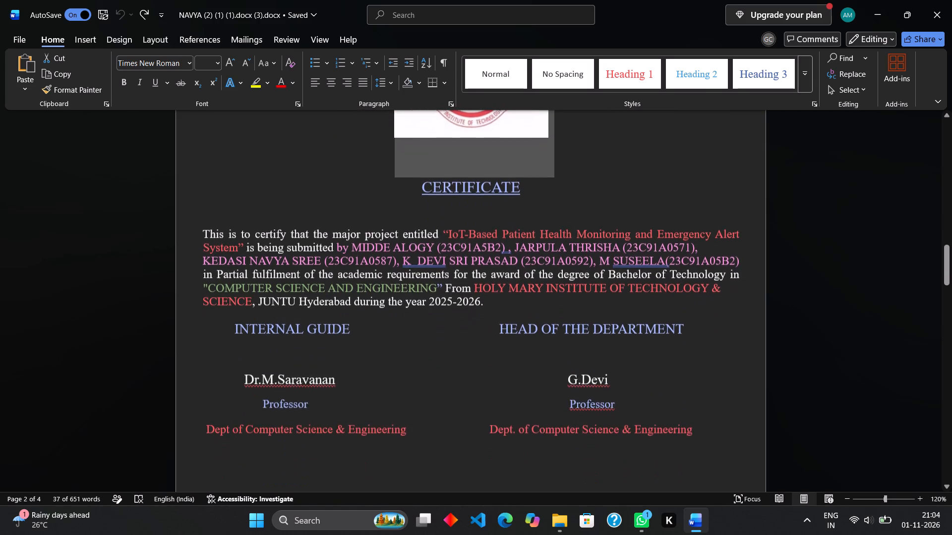
pyautogui.scroll(-17, 808, 208)
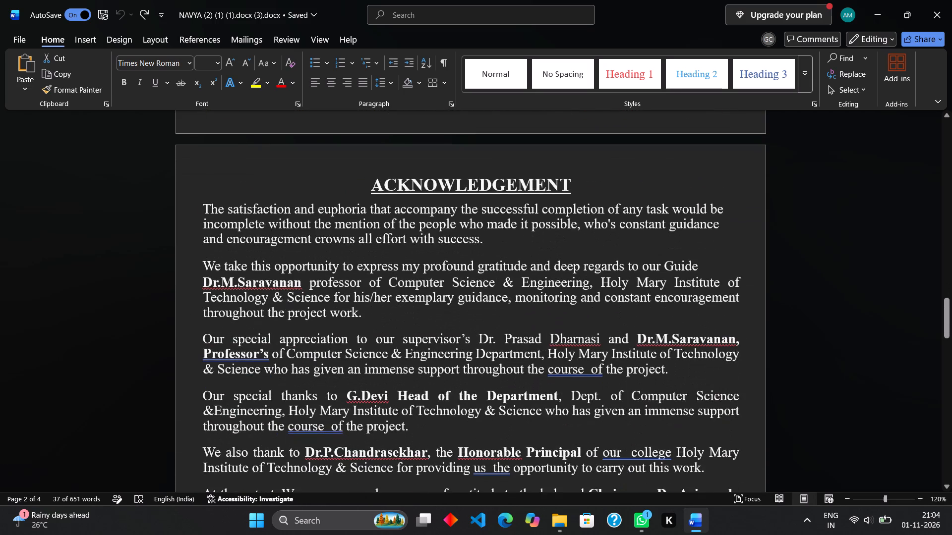
pyautogui.scroll(-12, 796, 202)
pyautogui.scroll(5, 781, 207)
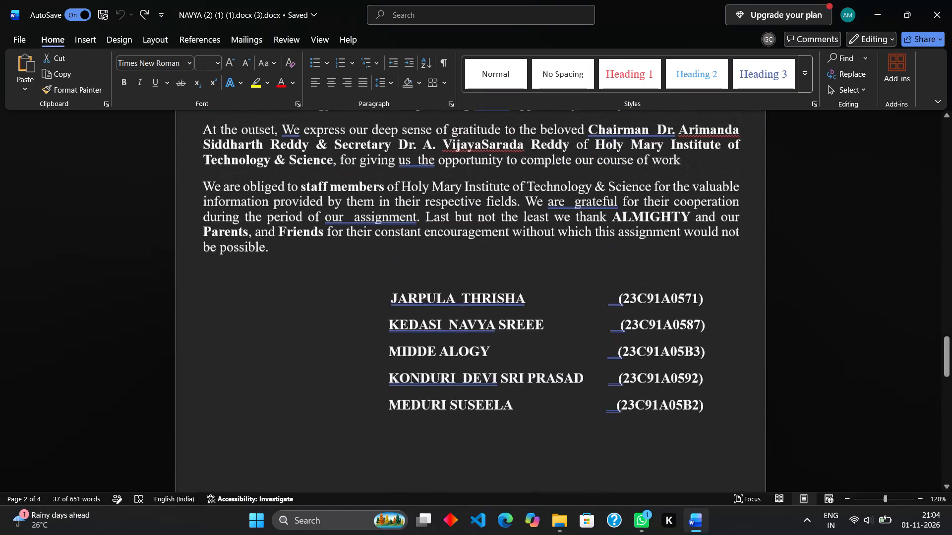
pyautogui.scroll(8, 779, 207)
pyautogui.scroll(-5, 777, 208)
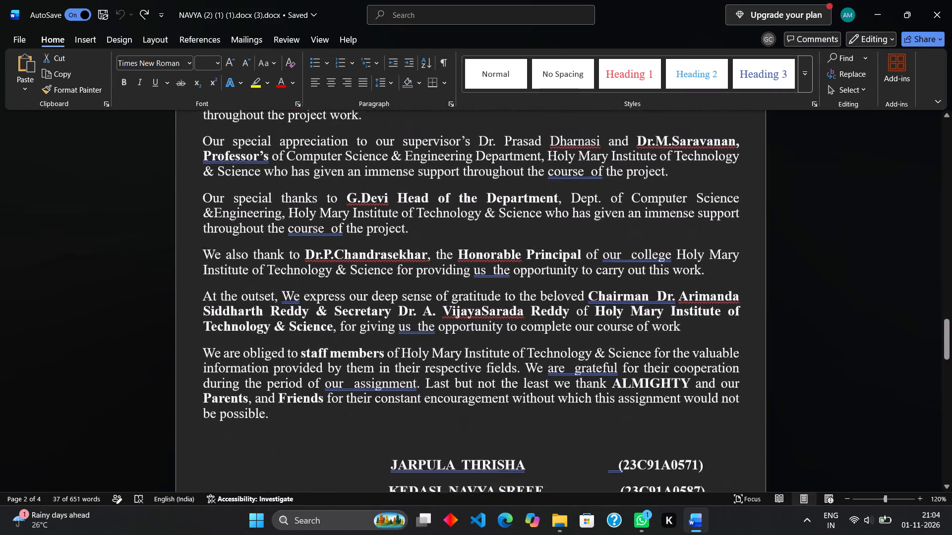
pyautogui.scroll(-3, 777, 208)
pyautogui.scroll(14, 777, 208)
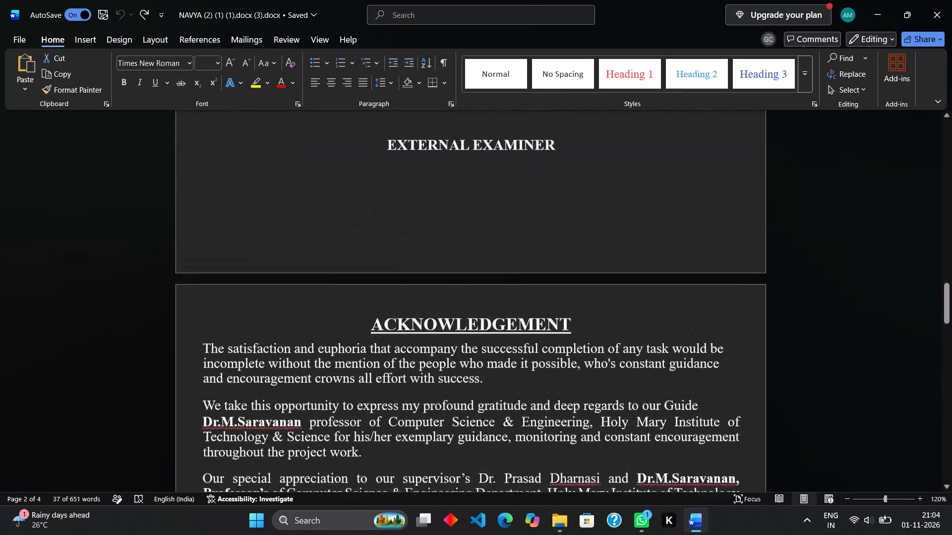
pyautogui.scroll(9, 773, 201)
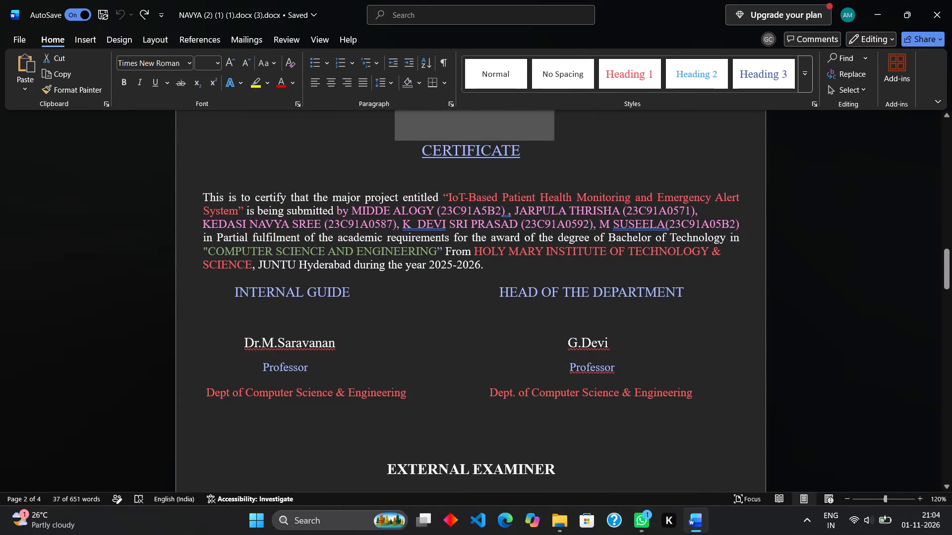
pyautogui.scroll(-2, 768, 190)
pyautogui.scroll(3, 767, 190)
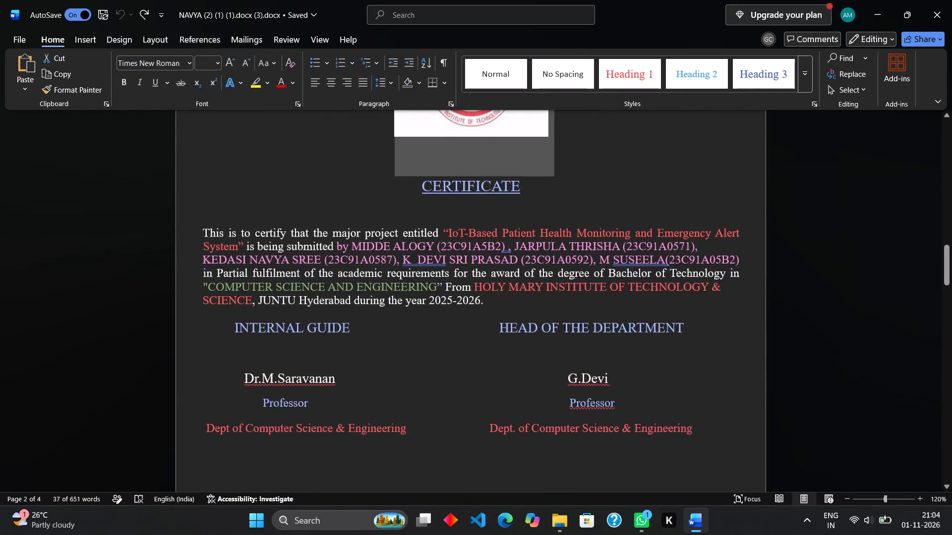
pyautogui.scroll(9, 766, 190)
pyautogui.click(831, 213)
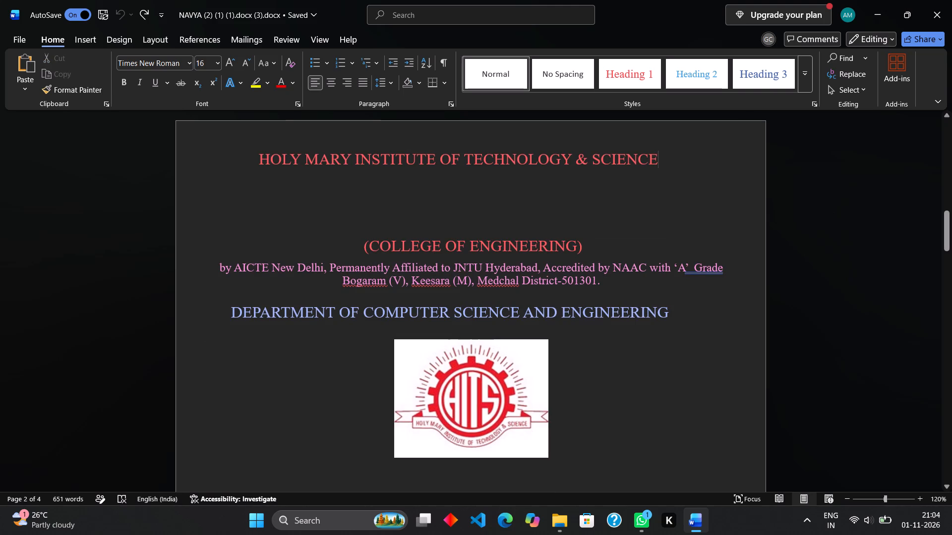
pyautogui.scroll(5, 395, 233)
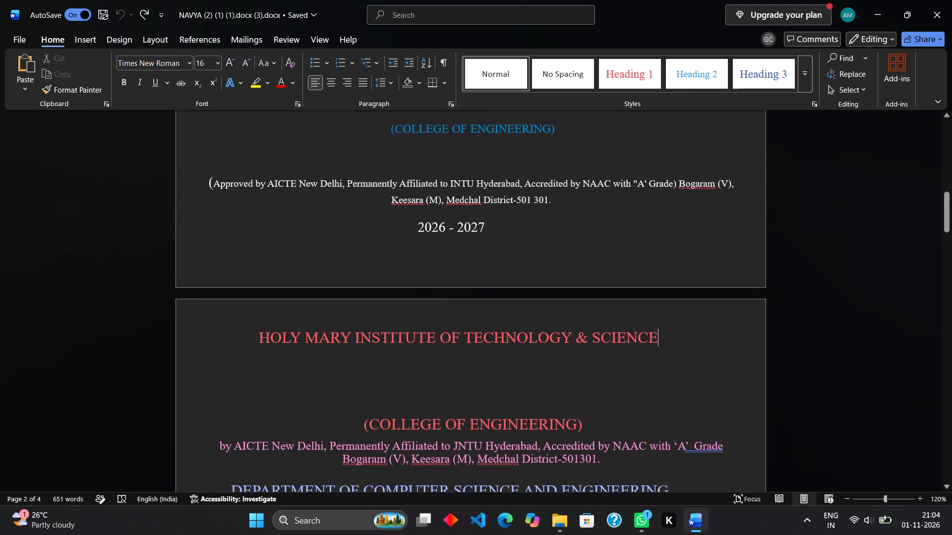
pyautogui.scroll(1, 398, 233)
pyautogui.scroll(-7, 398, 233)
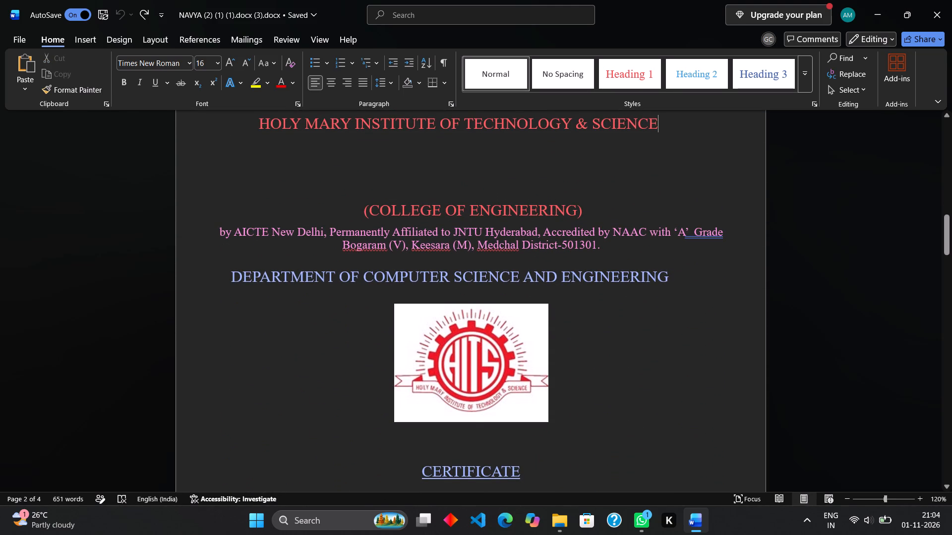
pyautogui.scroll(-3, 400, 231)
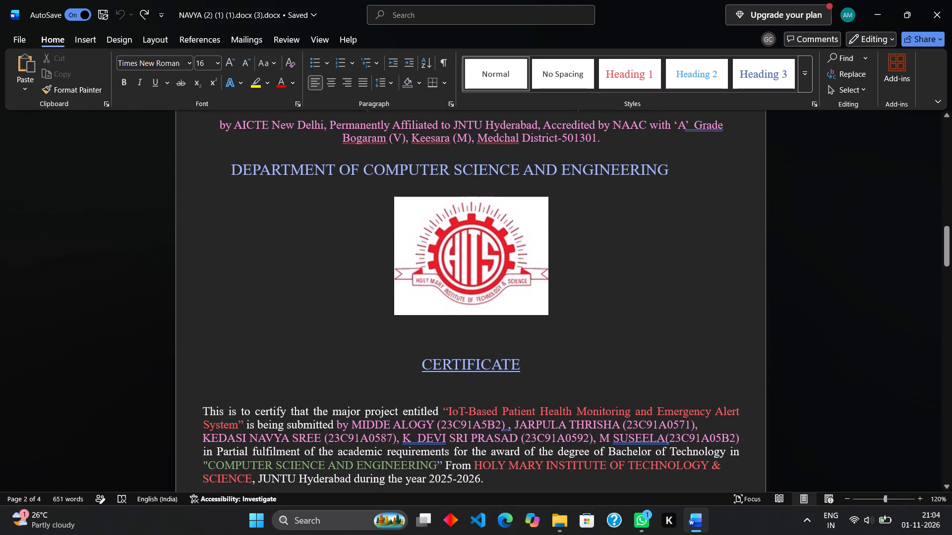
pyautogui.scroll(-2, 660, 392)
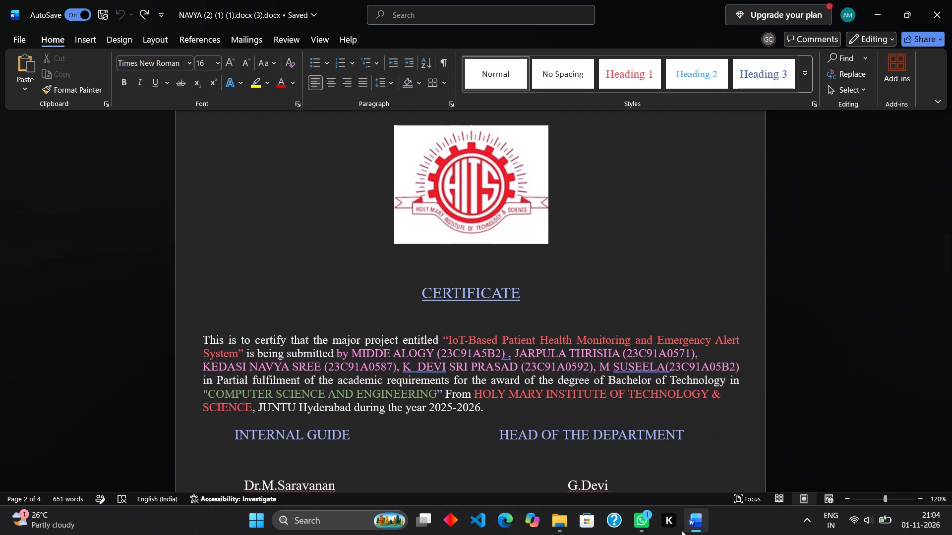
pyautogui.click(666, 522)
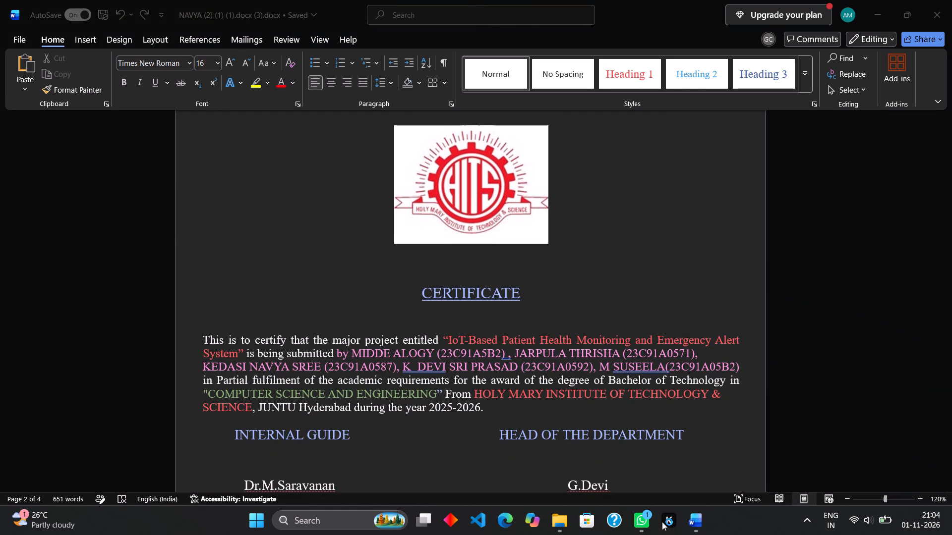
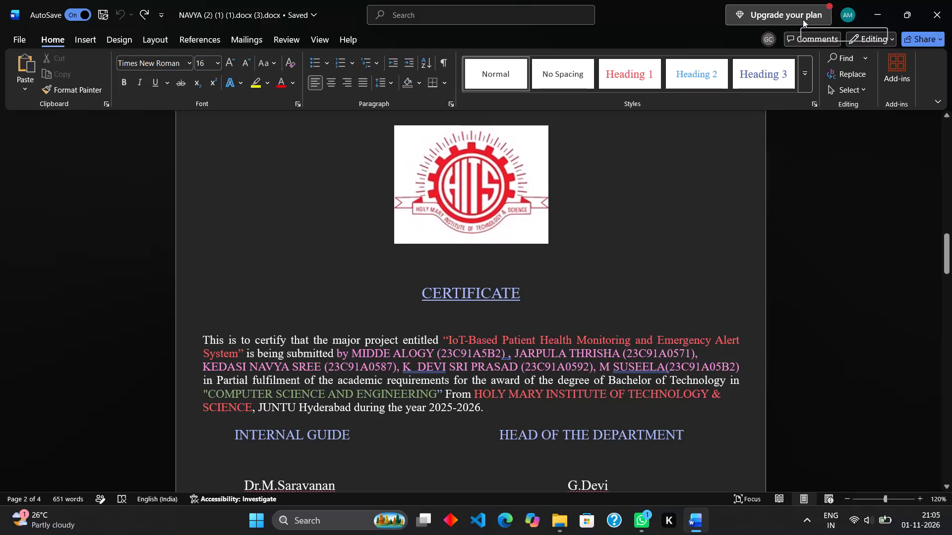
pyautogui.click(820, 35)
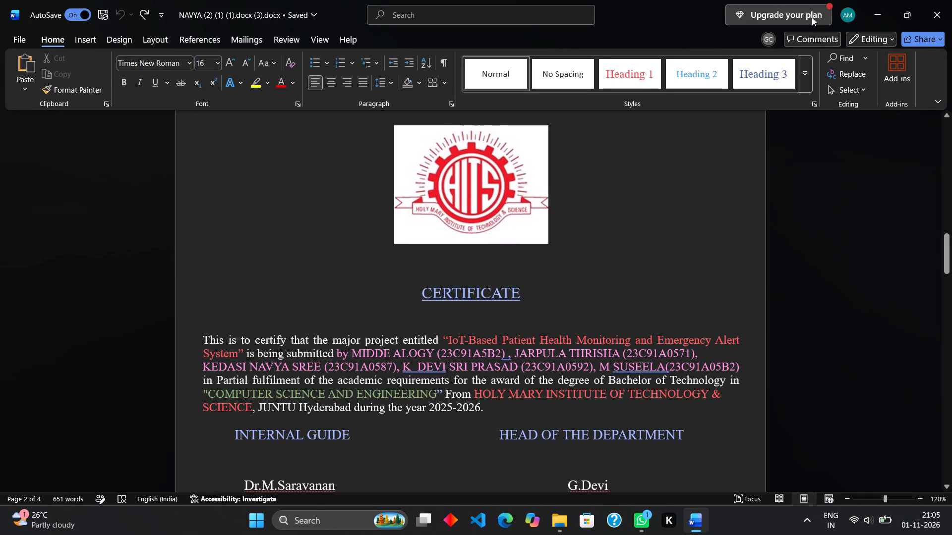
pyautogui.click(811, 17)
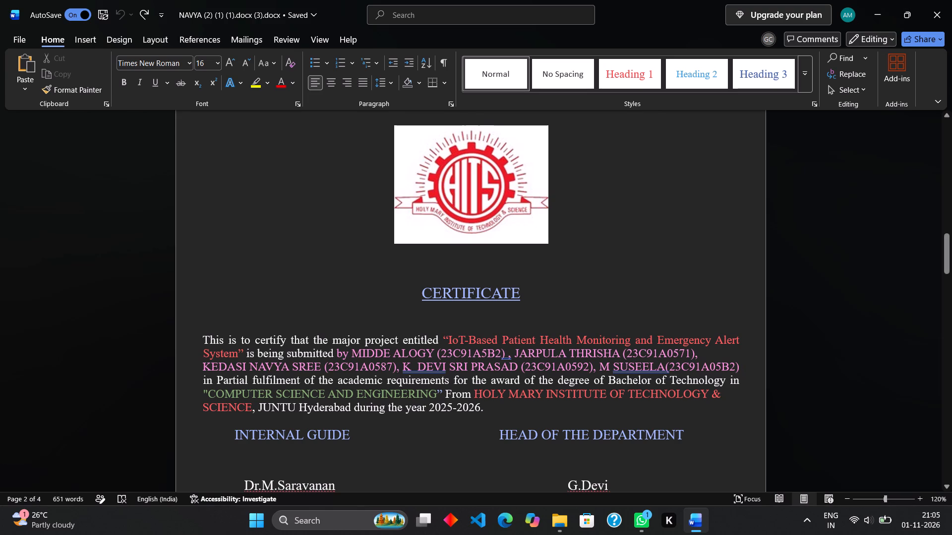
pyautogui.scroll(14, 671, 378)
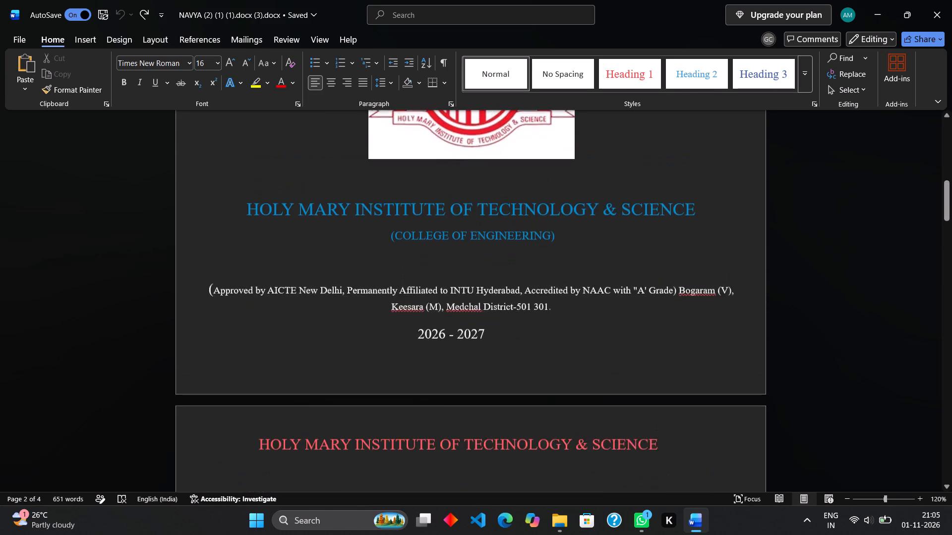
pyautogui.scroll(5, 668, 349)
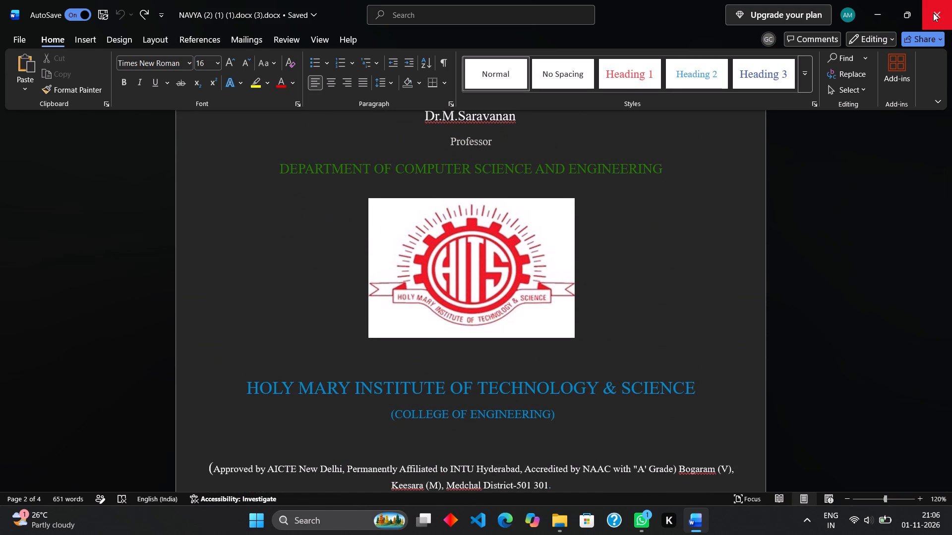
# Close the project report document and its window.
pyautogui.click(933, 13)
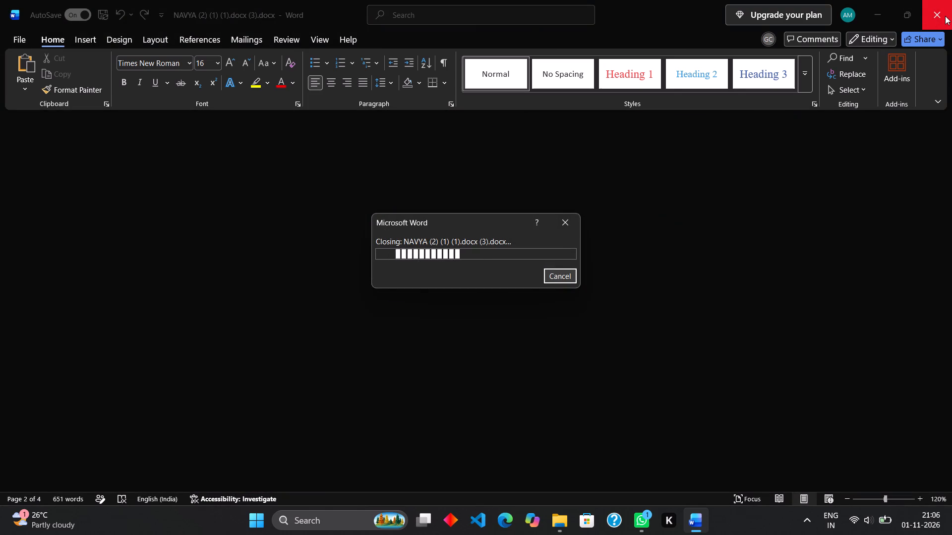
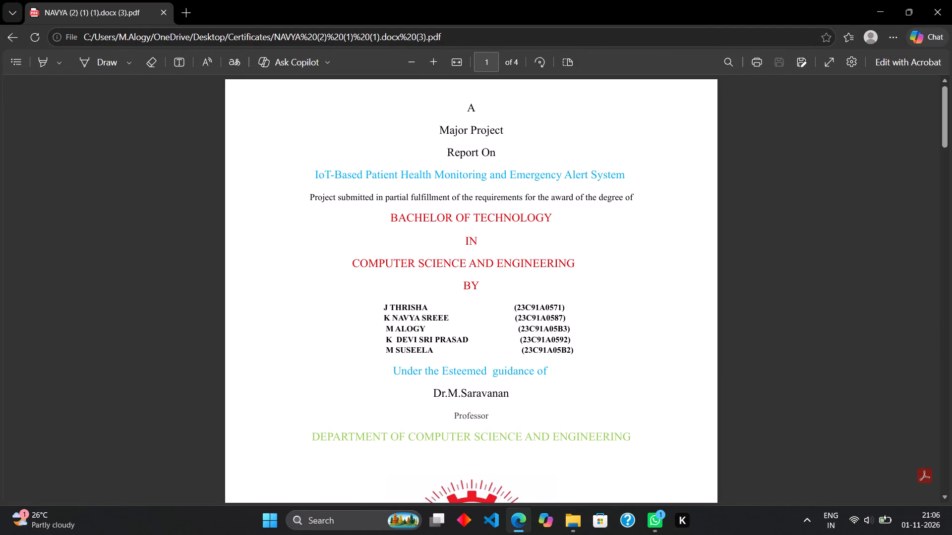
# Close the browser window showing the project report PDF.
pyautogui.click(941, 5)
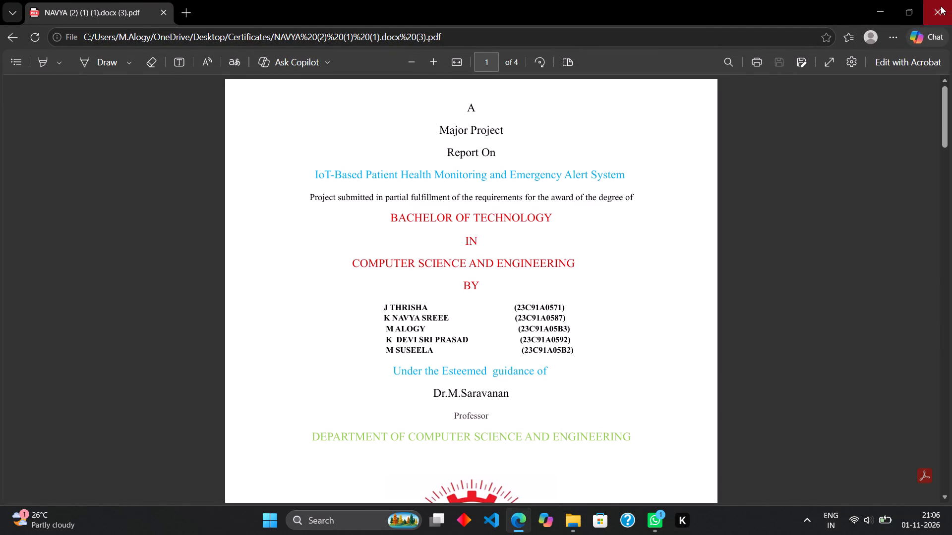
# Open the recent file NAVYA (2) (1) (1).docx (3).pdf with Word.
pyautogui.rightClick(340, 345)
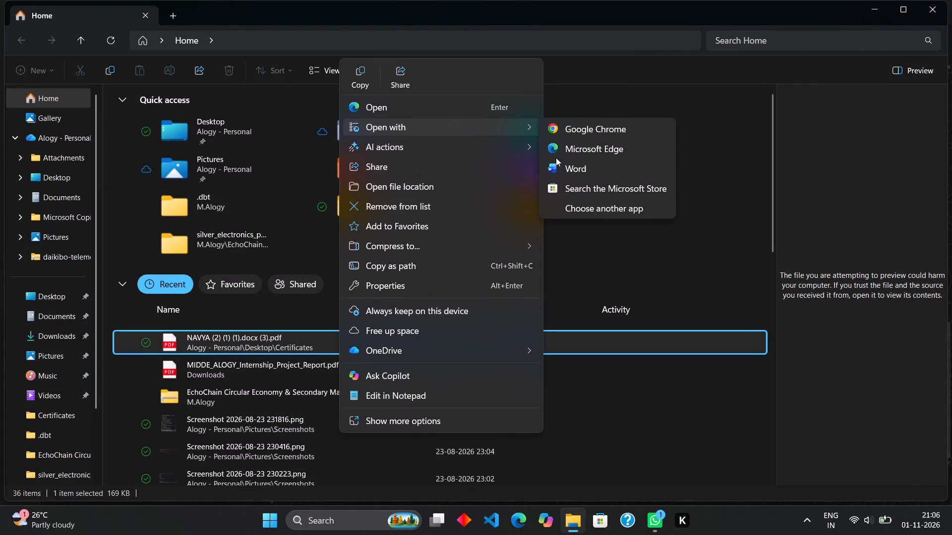
pyautogui.click(562, 163)
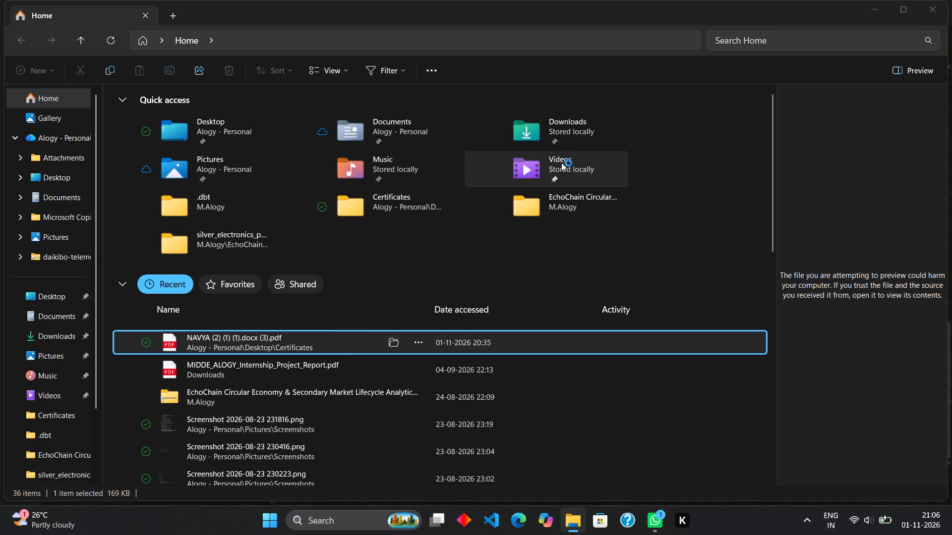